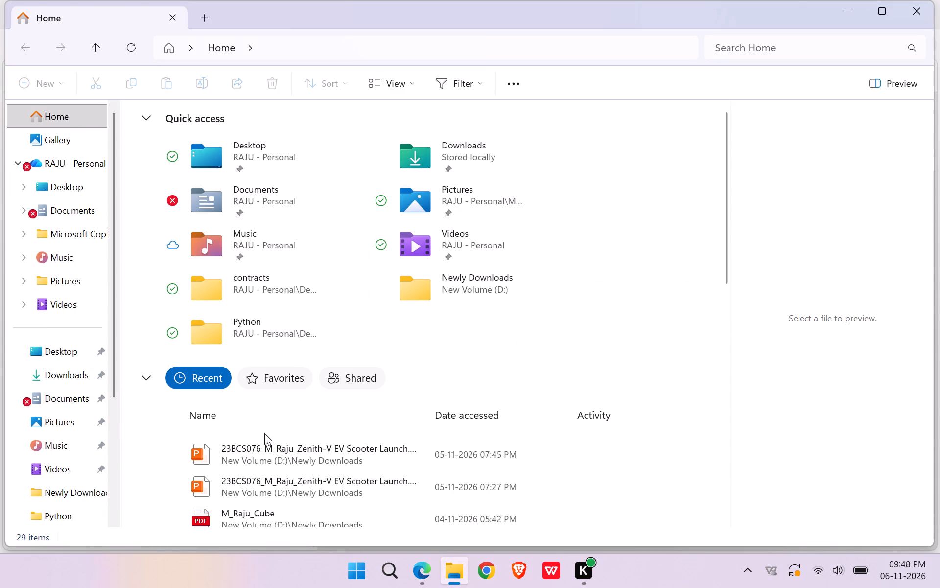
double_click(280, 456)
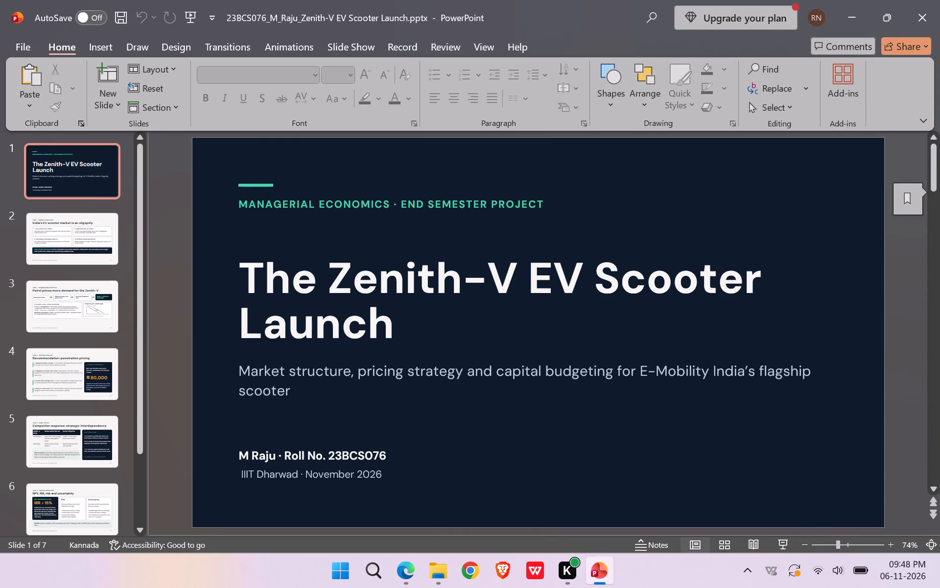
Look through the slides on market structure, demand, pricing and capital budgeting, ending back on the title slide.
left_click(67, 239)
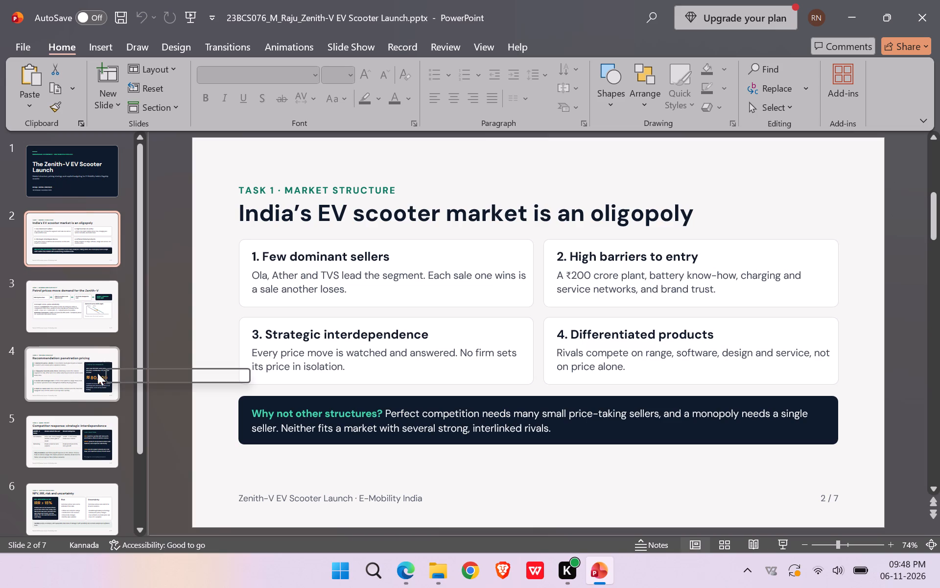
left_click(76, 318)
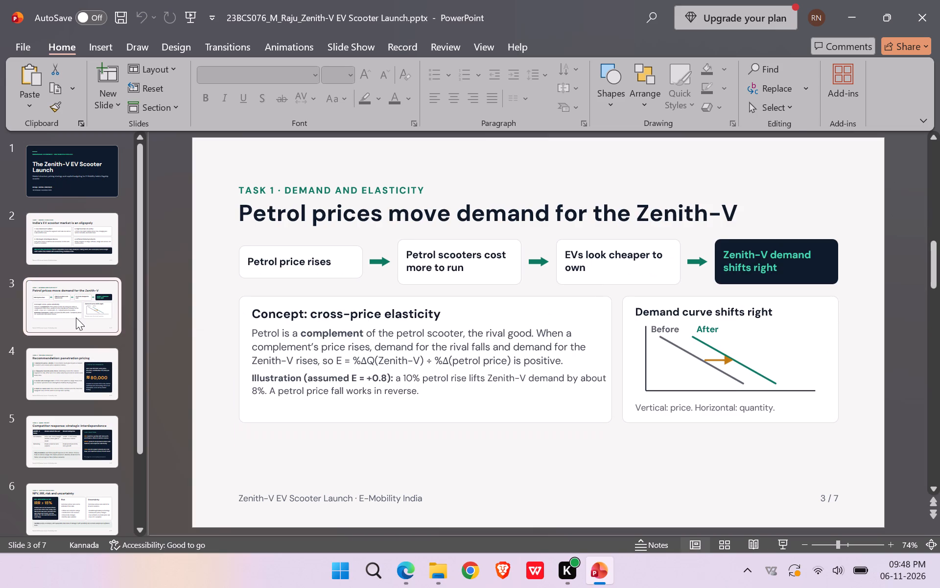
left_click(62, 392)
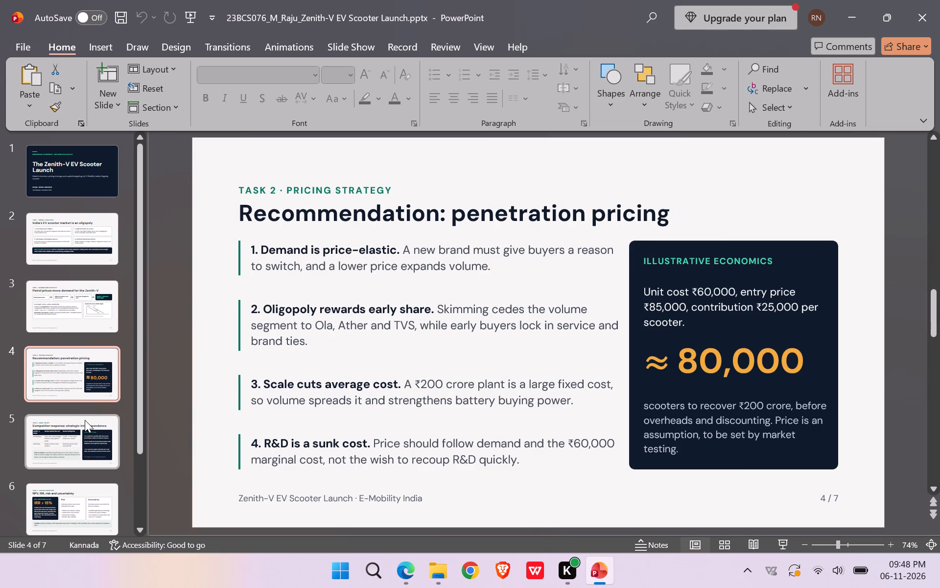
scroll(85, 420, "down", 3)
left_click(64, 417)
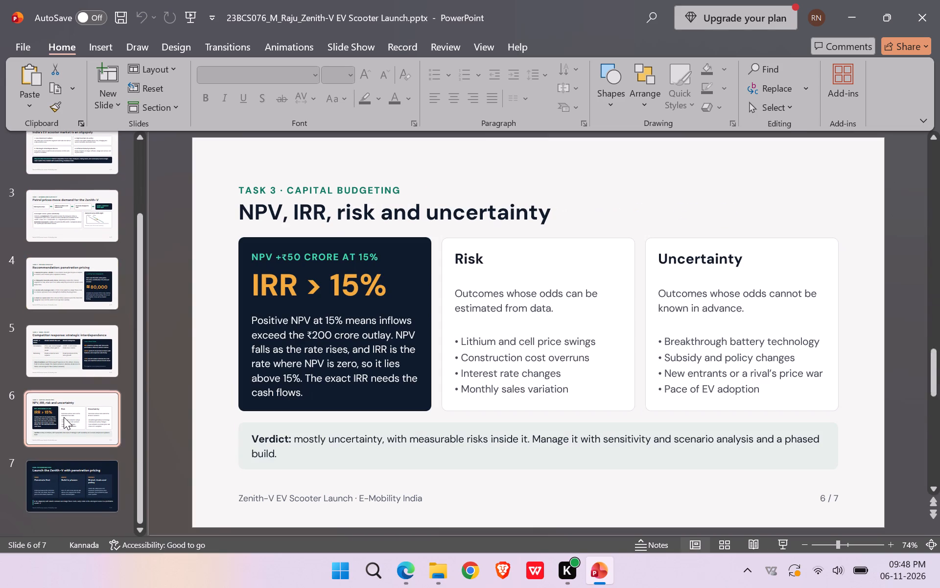
scroll(84, 301, "up", 6)
left_click(57, 177)
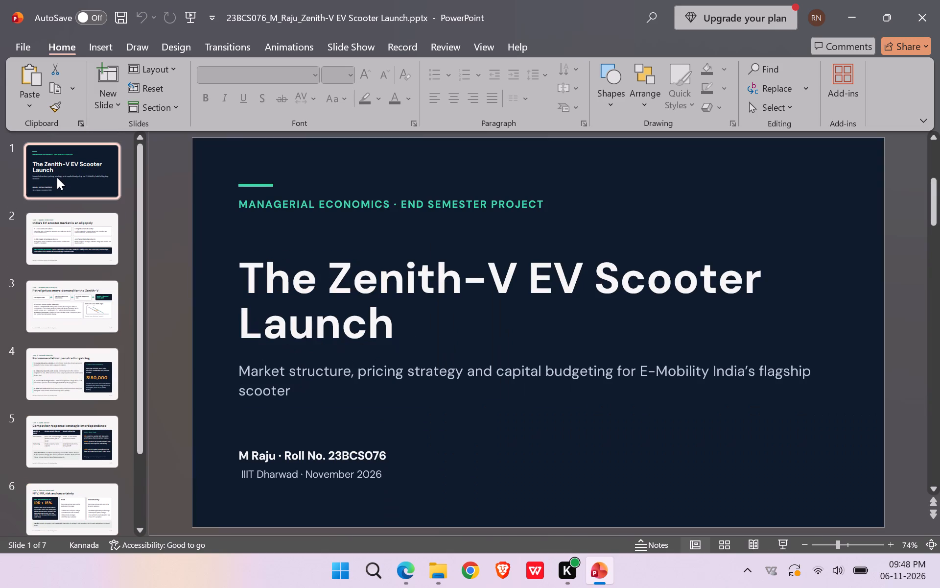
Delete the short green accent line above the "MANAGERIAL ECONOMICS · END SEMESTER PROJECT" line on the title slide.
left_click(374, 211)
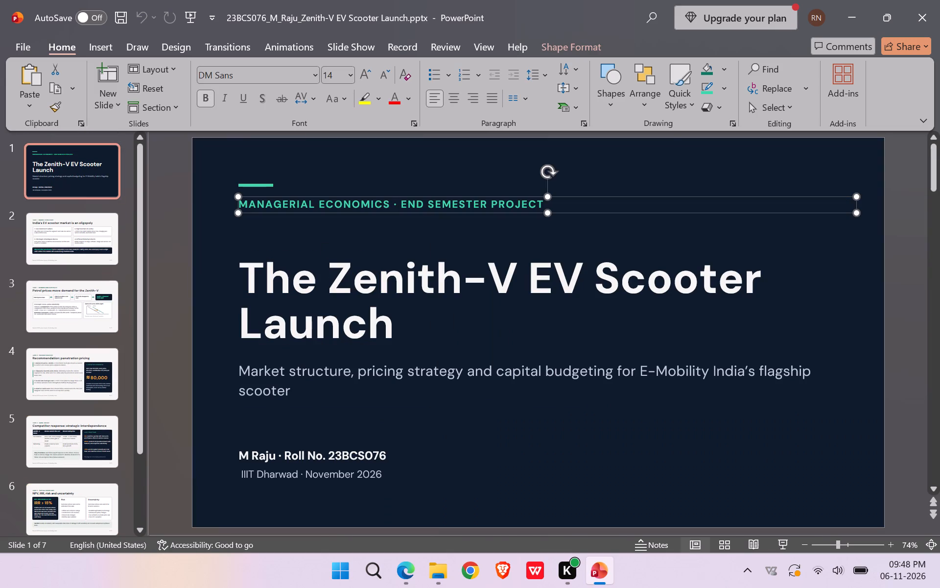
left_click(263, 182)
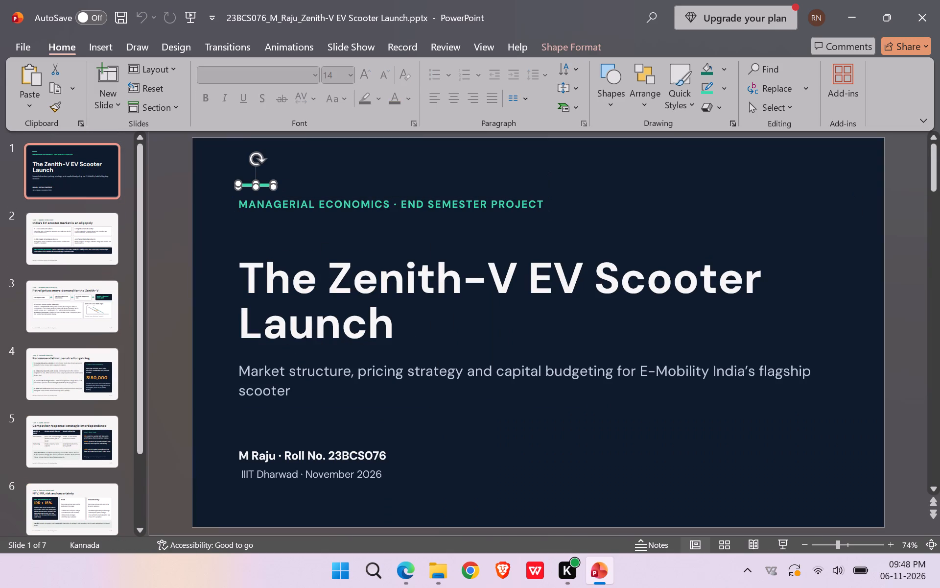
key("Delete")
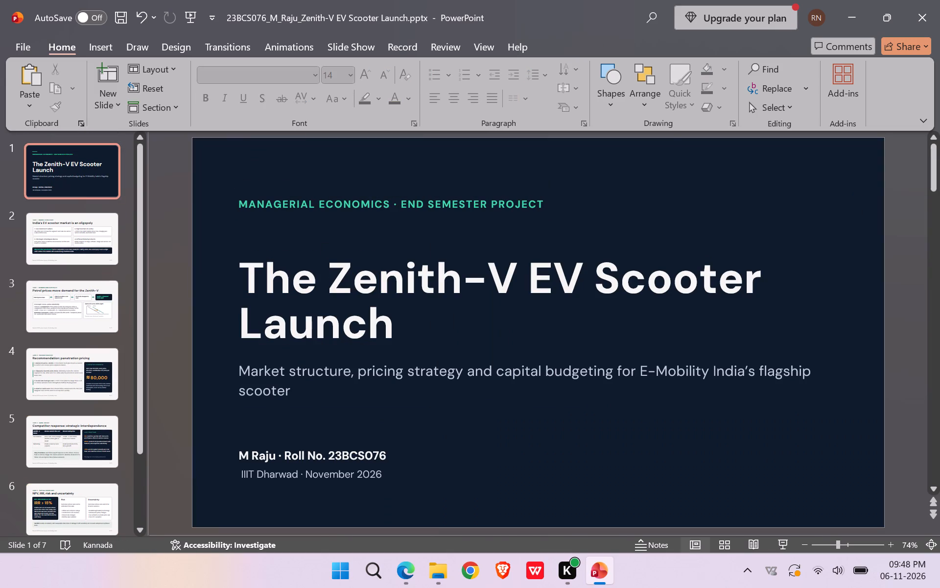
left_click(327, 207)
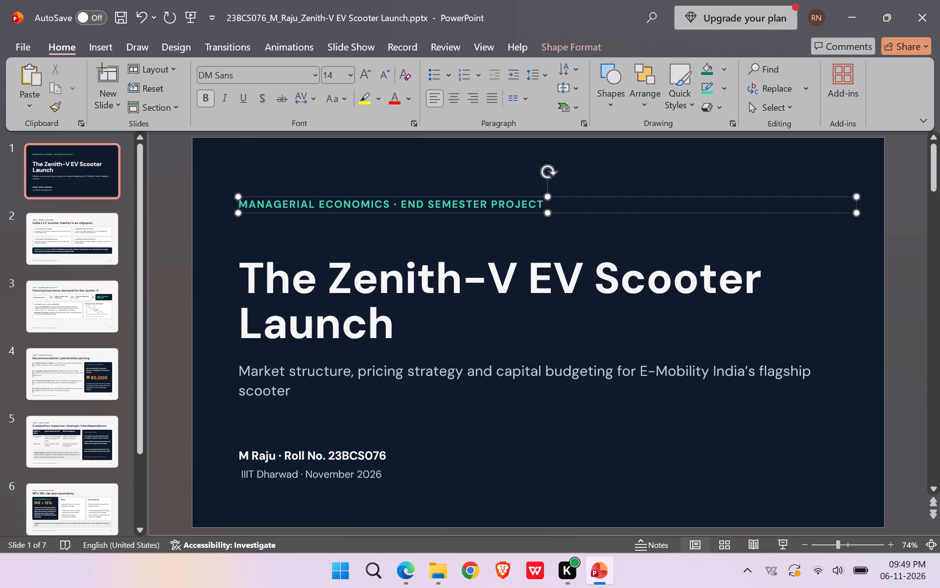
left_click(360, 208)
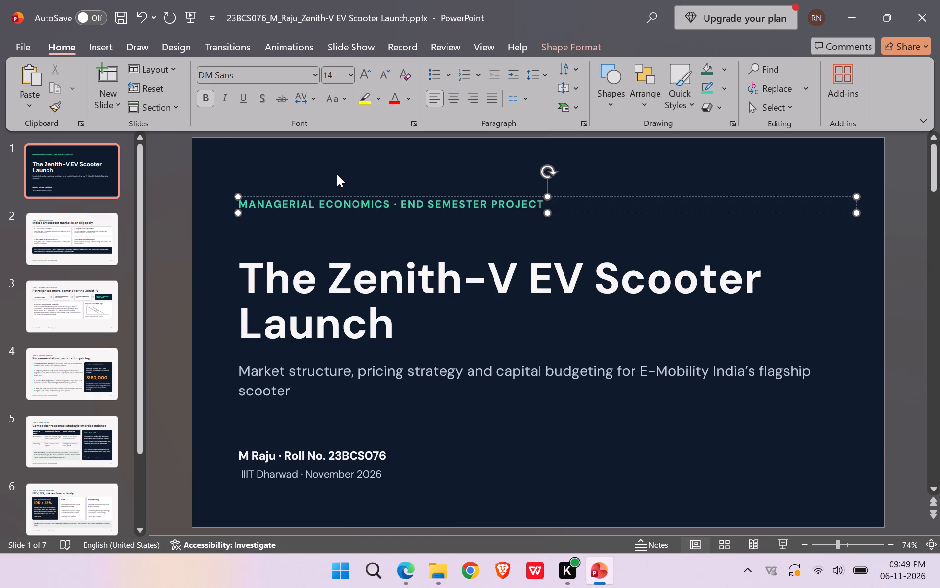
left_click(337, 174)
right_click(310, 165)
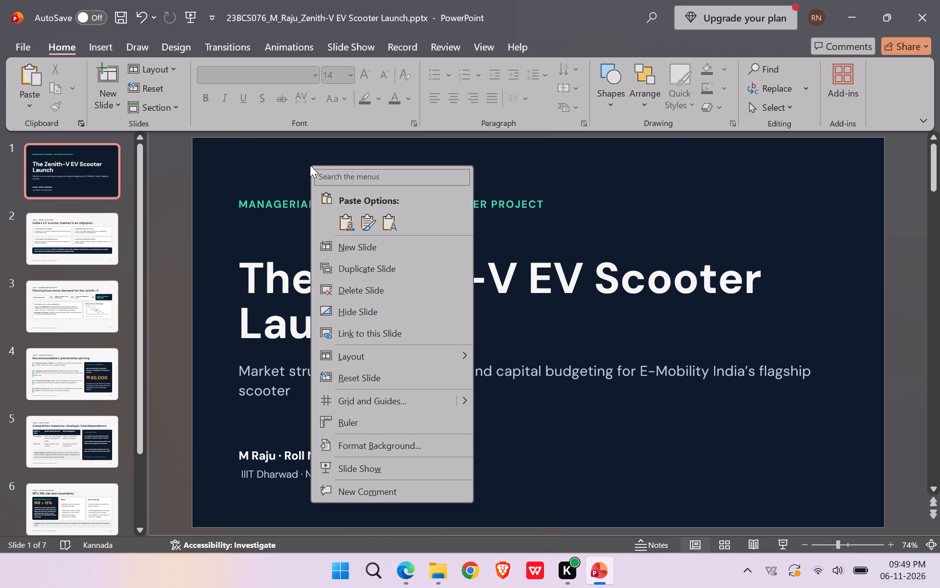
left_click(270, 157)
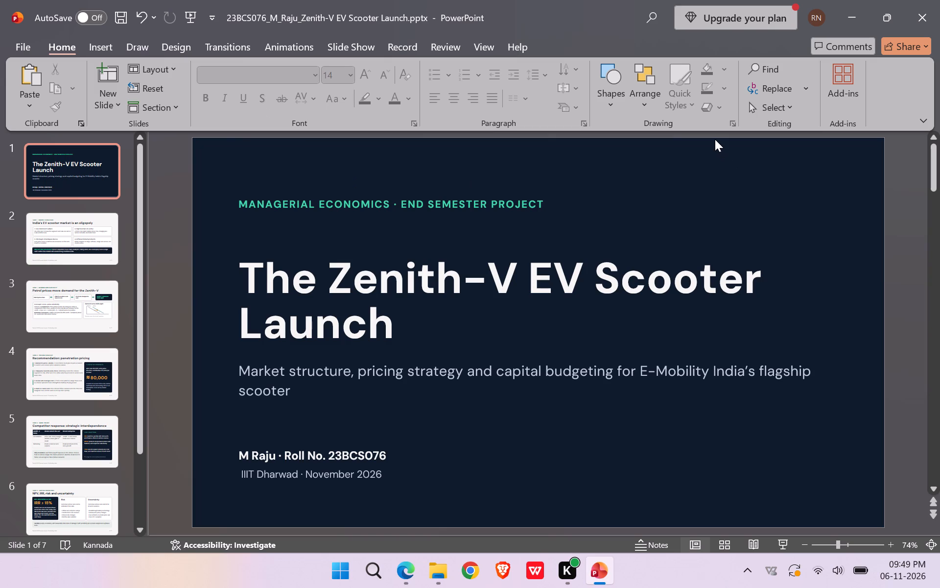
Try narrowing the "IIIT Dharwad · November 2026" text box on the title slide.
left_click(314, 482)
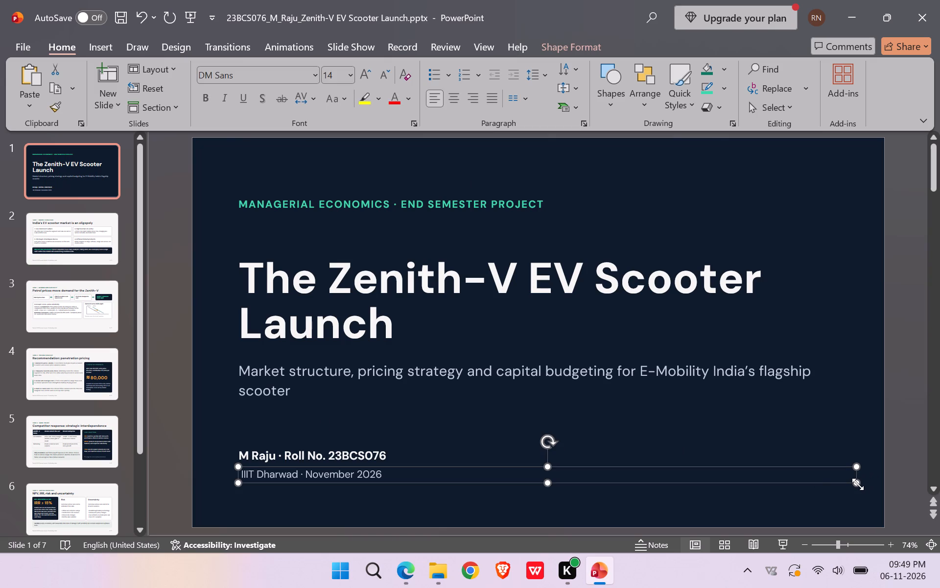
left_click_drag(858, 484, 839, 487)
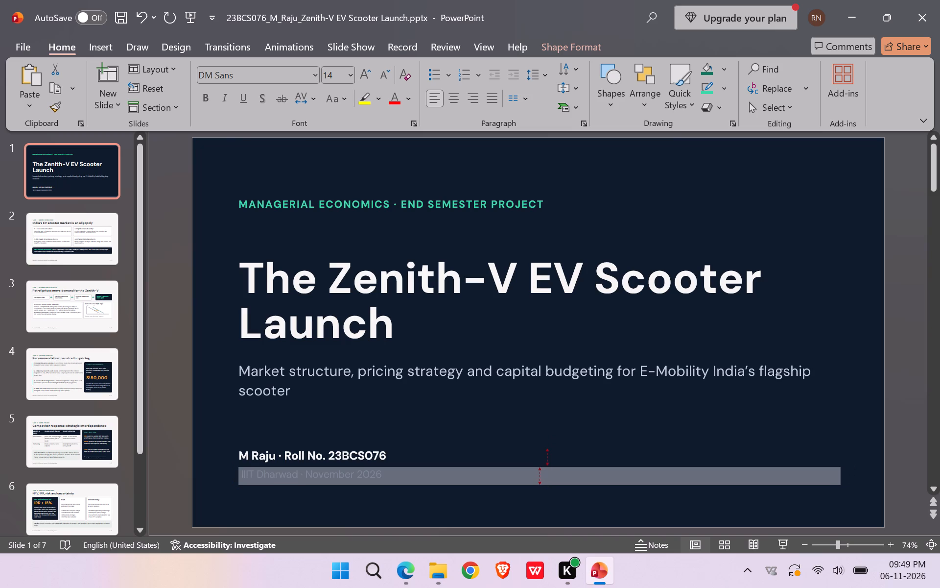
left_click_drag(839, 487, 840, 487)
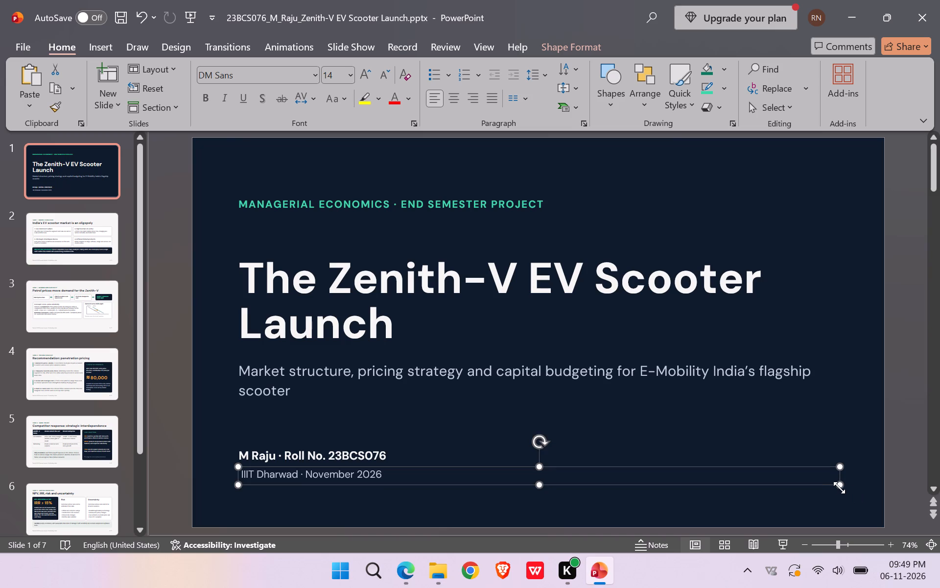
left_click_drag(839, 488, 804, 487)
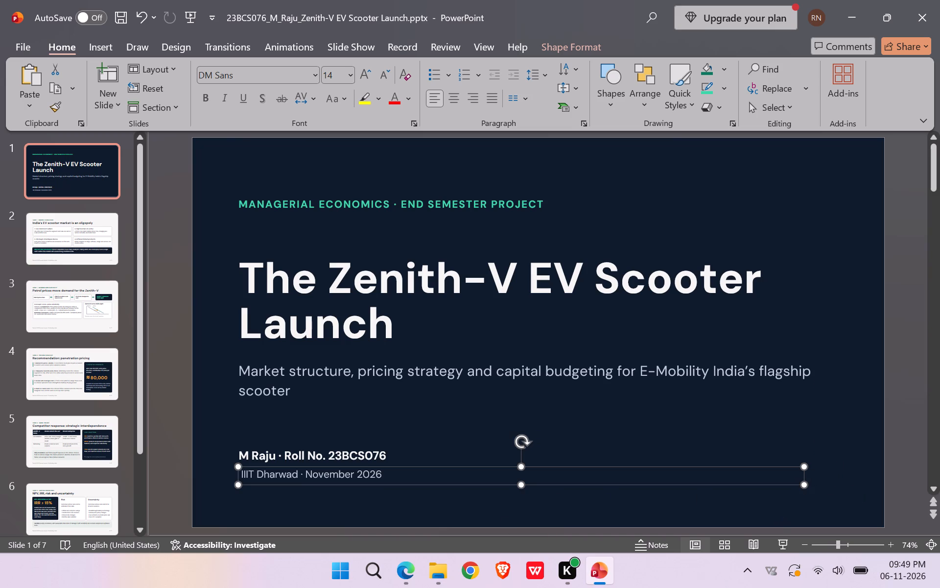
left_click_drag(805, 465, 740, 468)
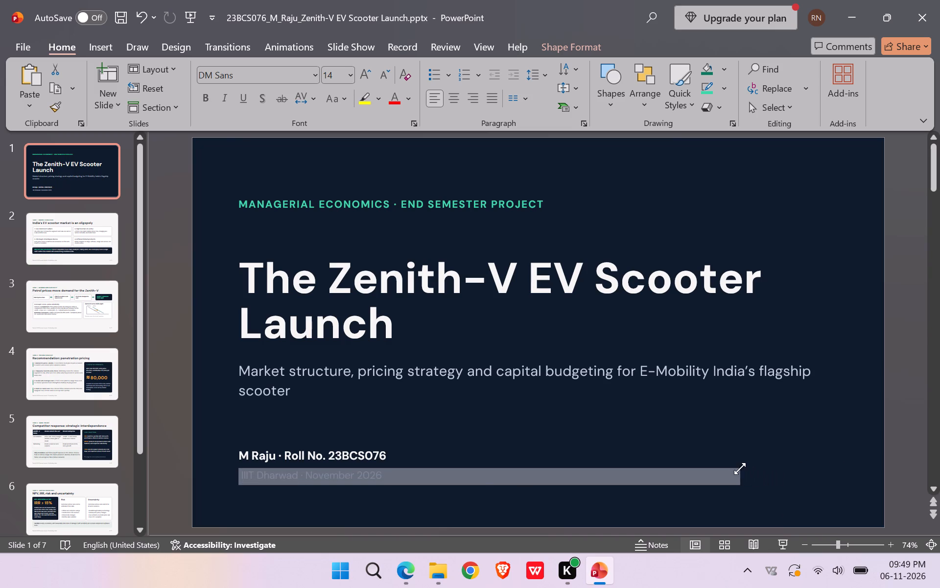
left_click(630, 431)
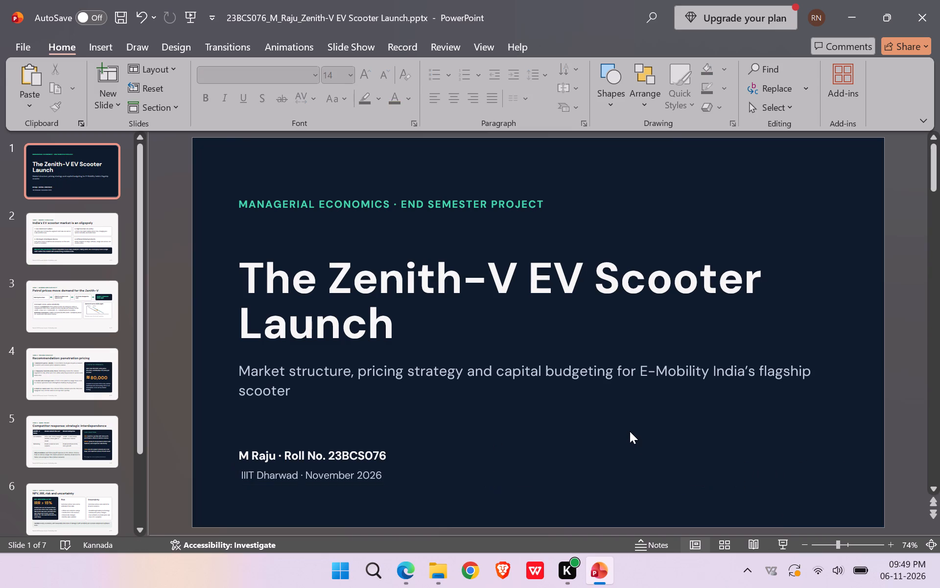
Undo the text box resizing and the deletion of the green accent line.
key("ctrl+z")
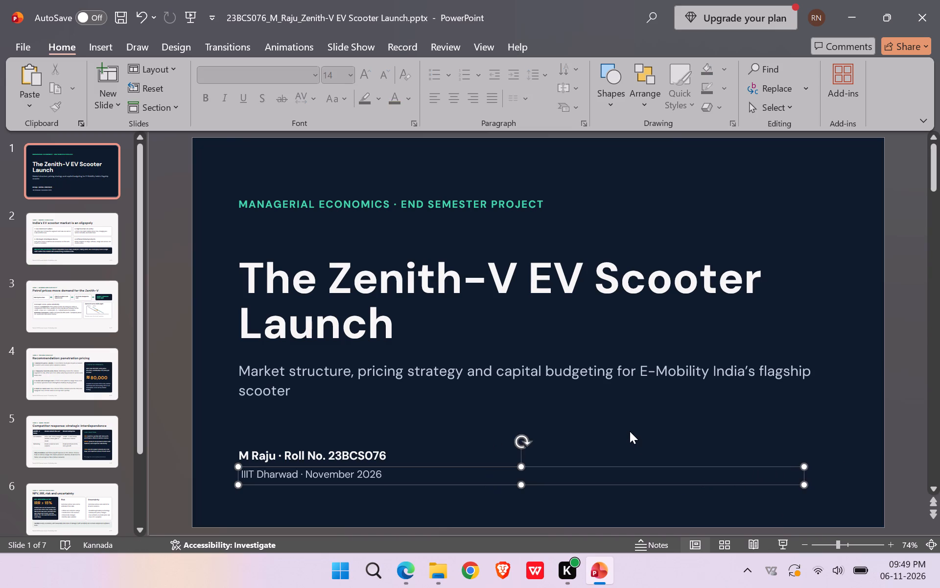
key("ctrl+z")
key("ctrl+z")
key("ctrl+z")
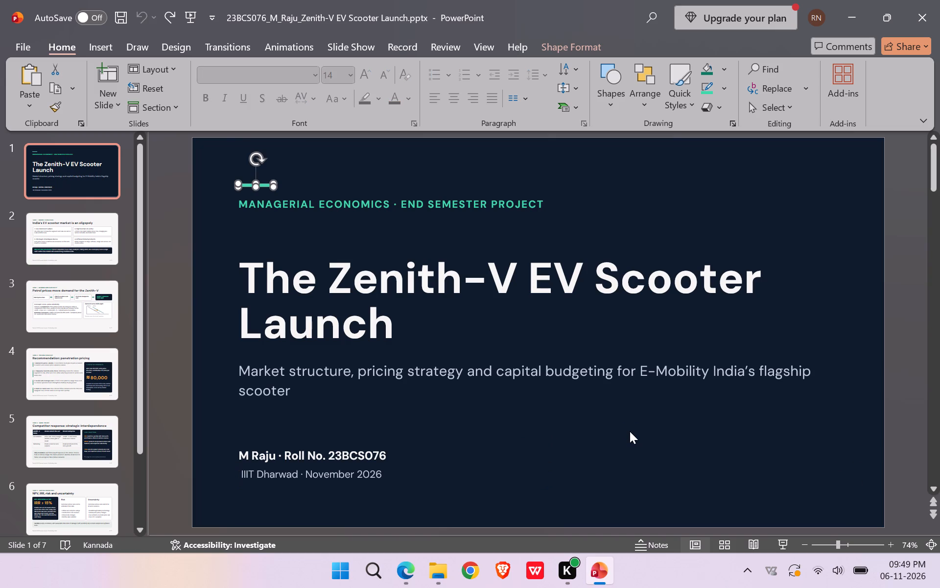
Delete the short green accent line above the "MANAGERIAL ECONOMICS · END SEMESTER PROJECT" line.
key("Delete")
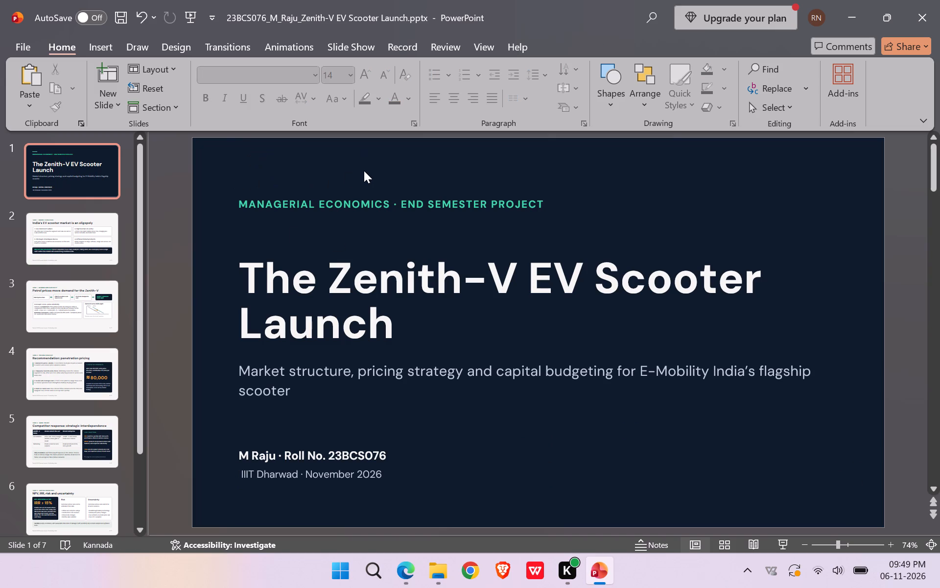
Select all the text in the "MANAGERIAL ECONOMICS · END SEMESTER PROJECT" line on the title slide.
left_click(404, 202)
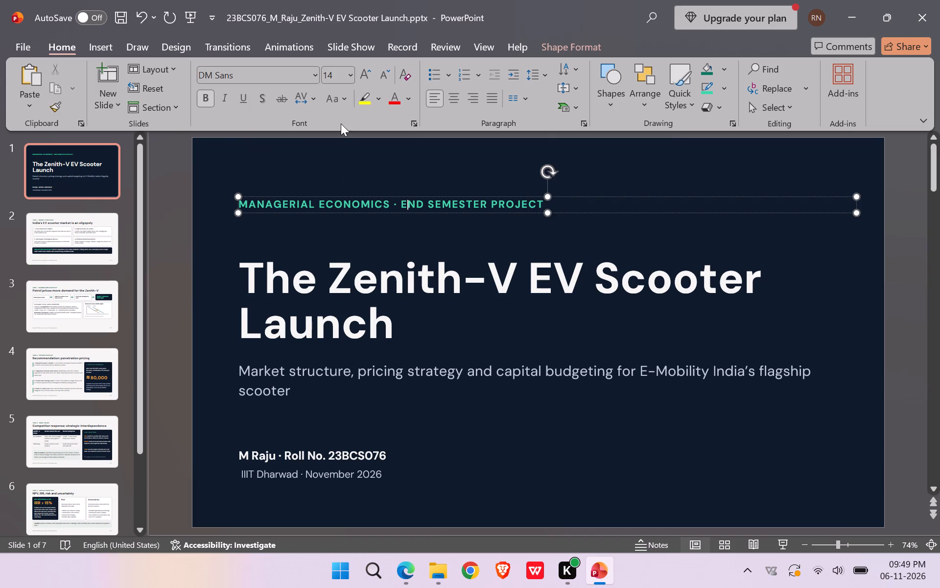
left_click(364, 207)
key("ctrl+a")
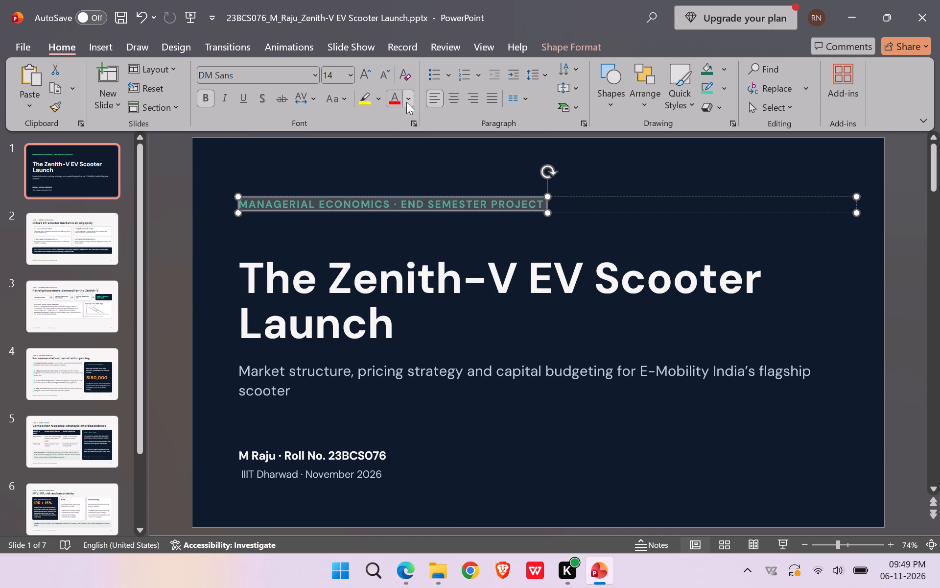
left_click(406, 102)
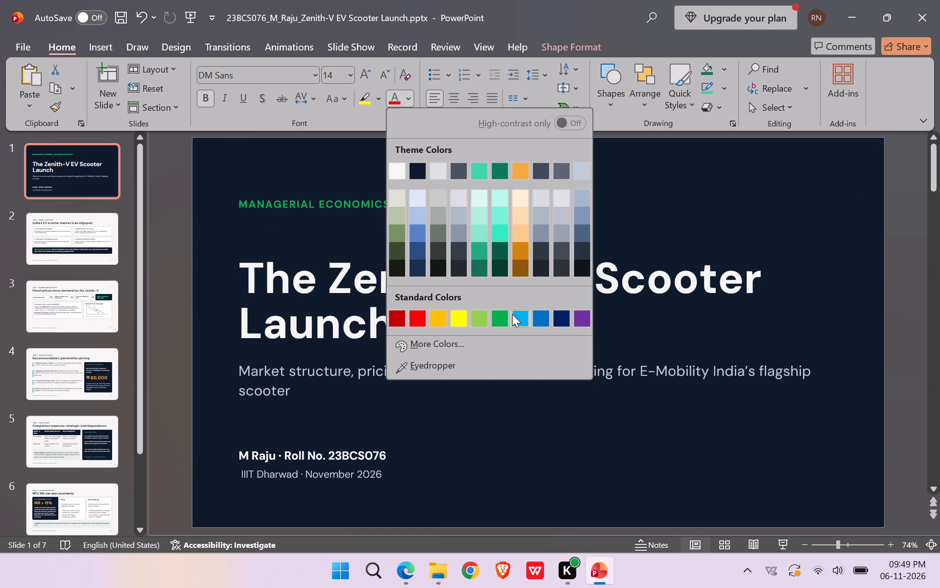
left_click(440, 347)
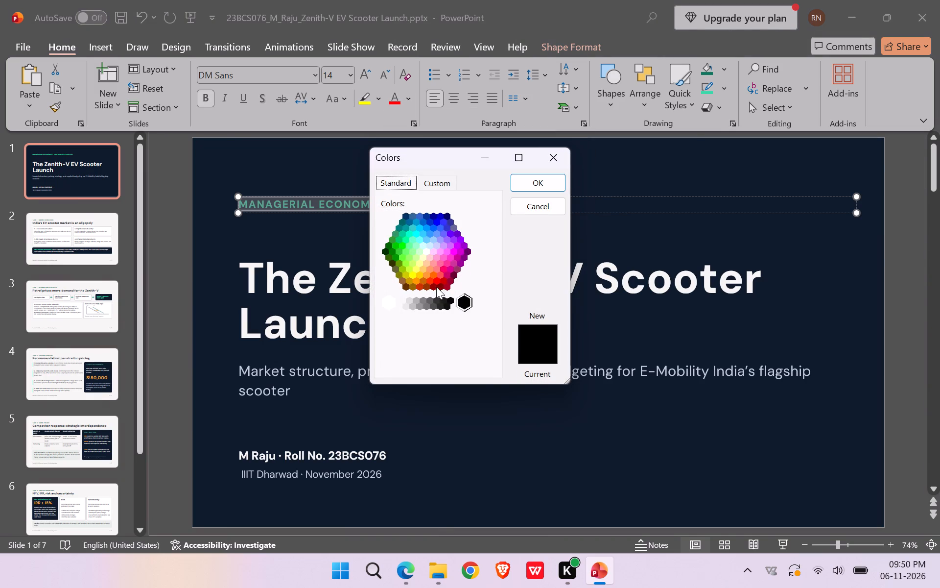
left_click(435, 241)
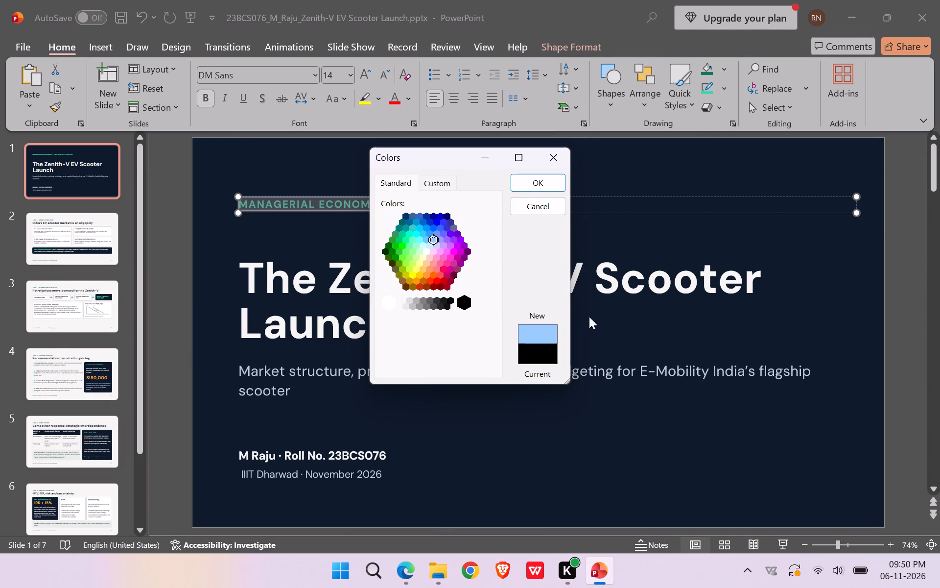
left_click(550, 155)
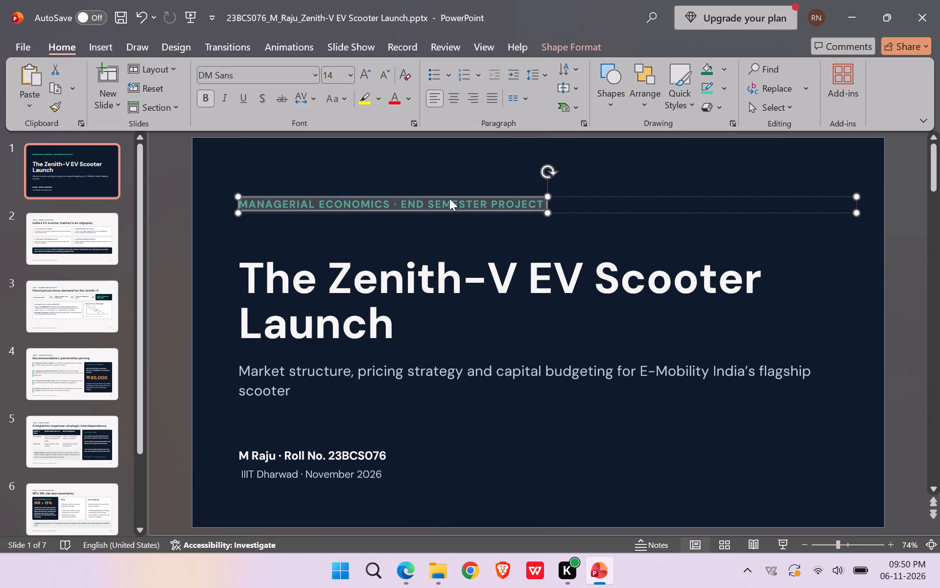
Set the font colour of the selected "MANAGERIAL ECONOMICS · END SEMESTER PROJECT" text to standard yellow.
left_click(410, 100)
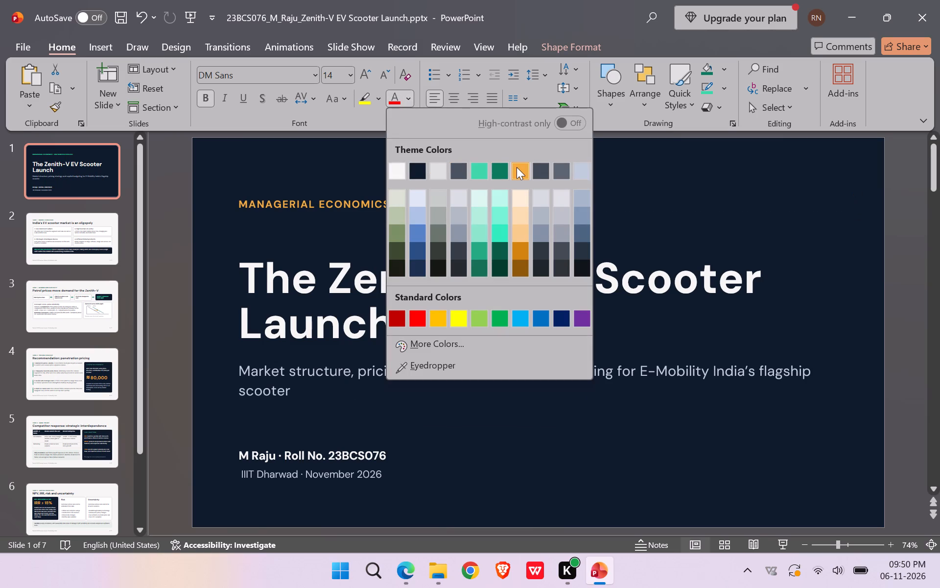
scroll(537, 243, "down", 1)
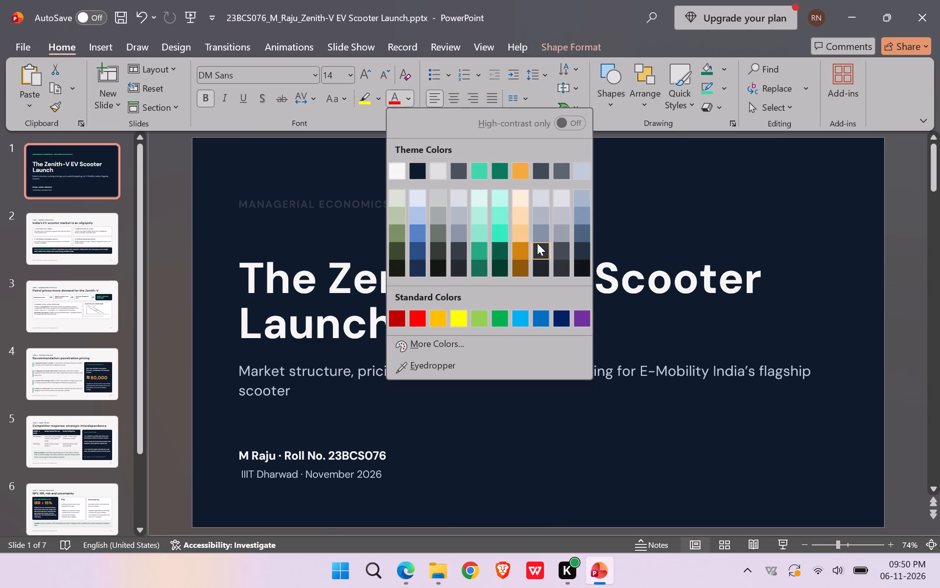
scroll(537, 243, "down", 1)
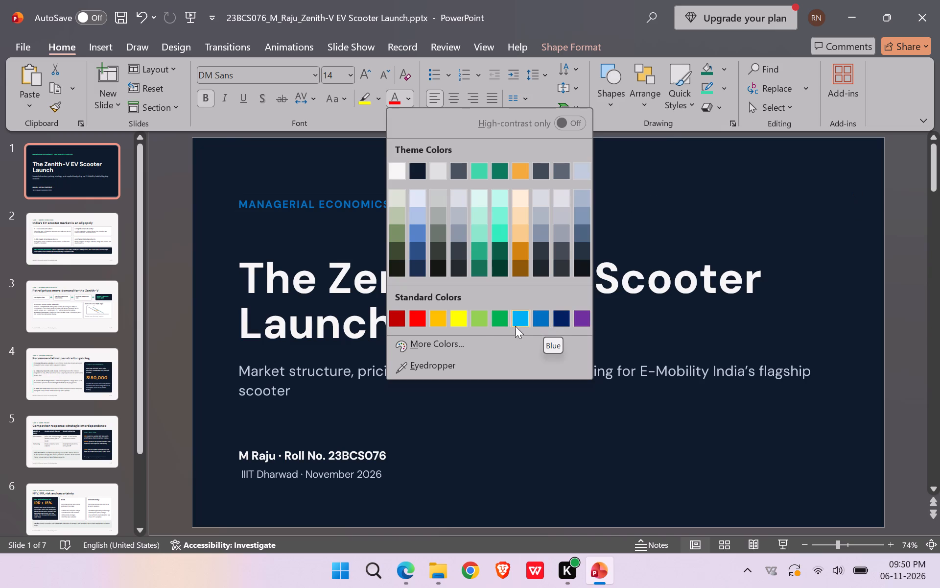
left_click(463, 324)
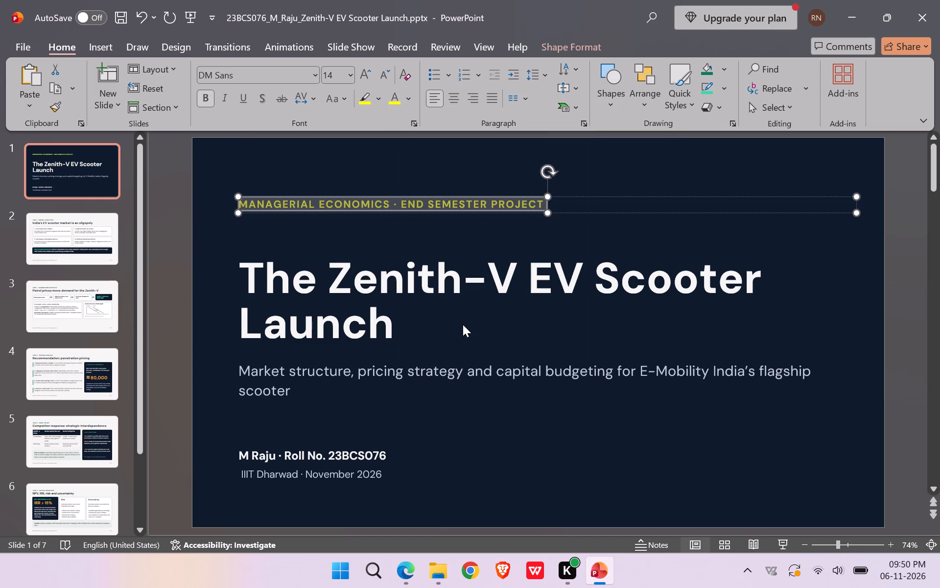
left_click(463, 324)
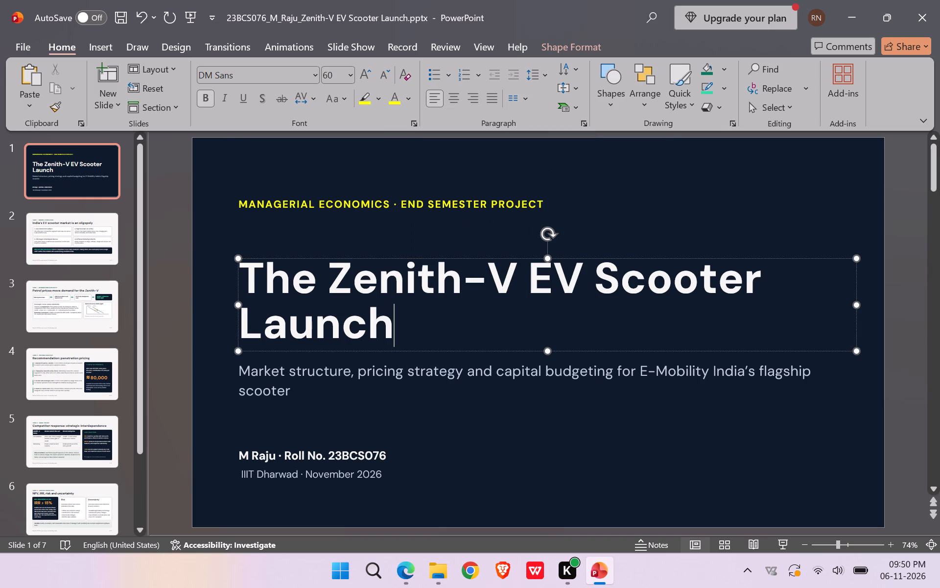
Set the font colour of the whole "The Zenith-V EV Scooter Launch" title to standard green.
left_click(463, 324)
key("ctrl+a")
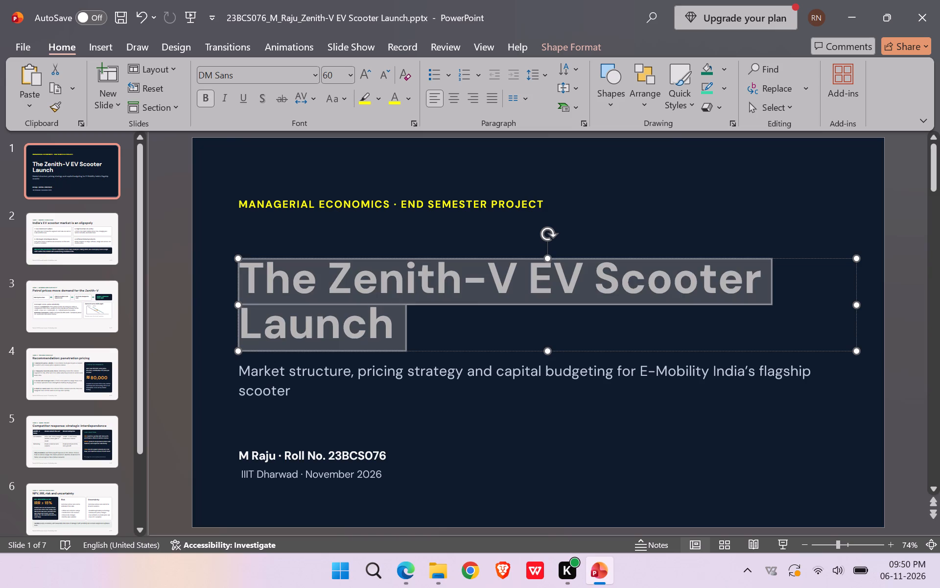
left_click(409, 98)
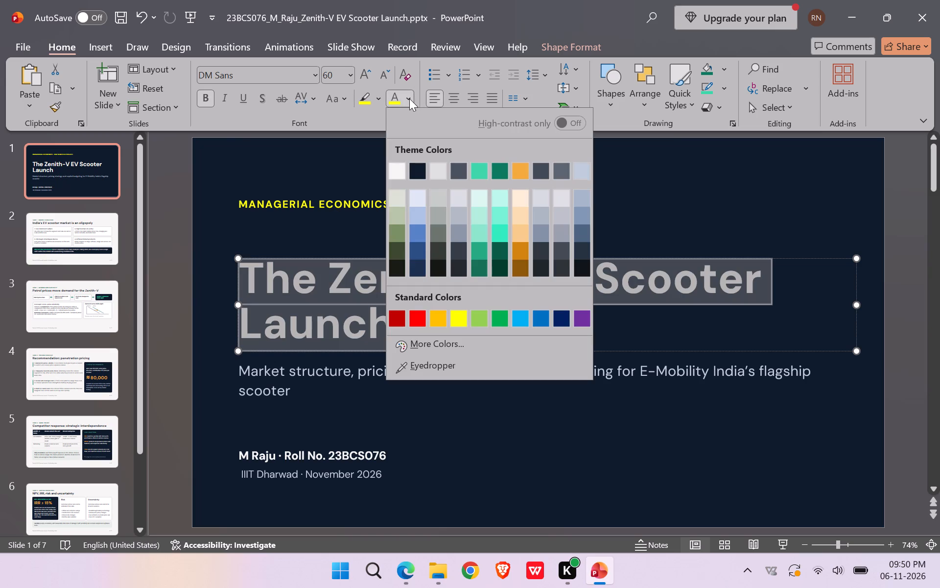
left_click(500, 320)
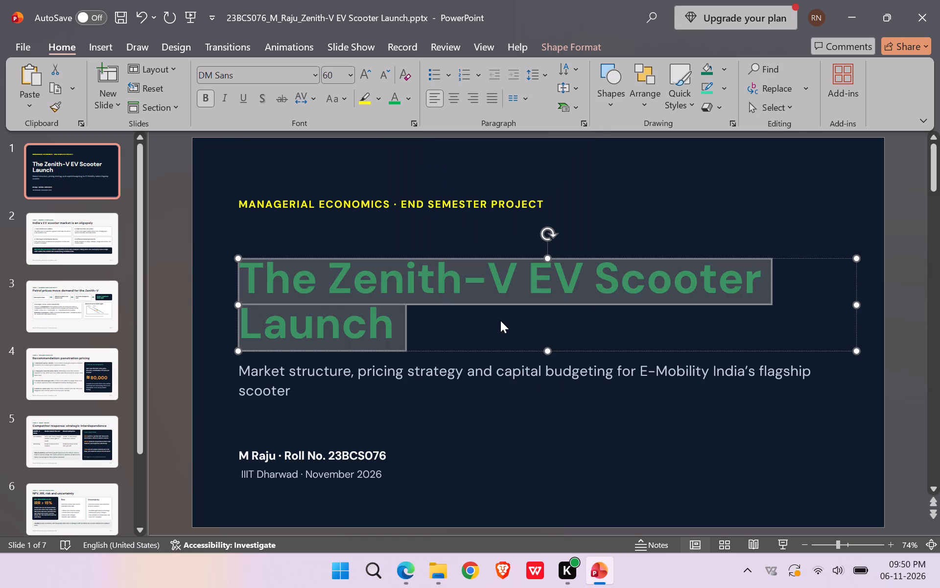
left_click(456, 343)
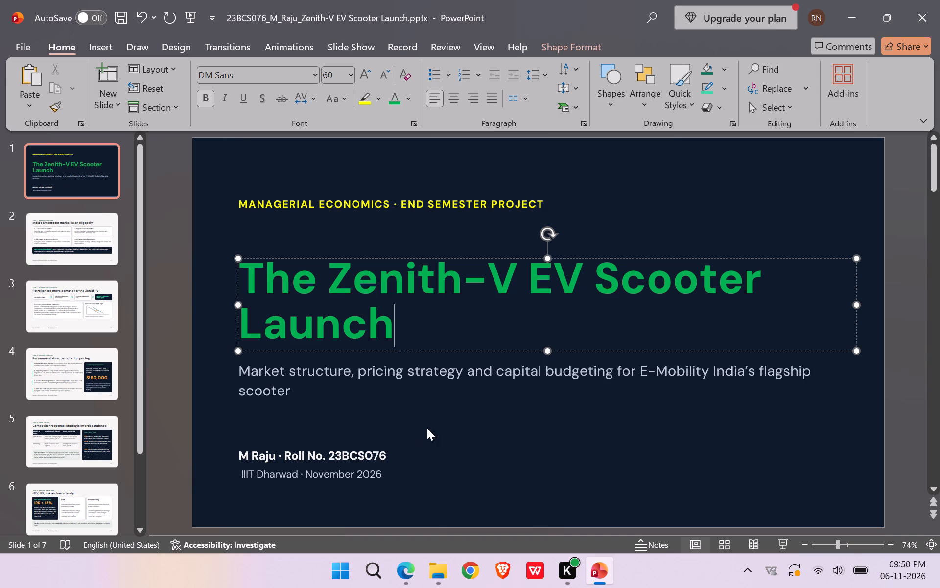
Preview the recoloured title slide in full-screen slide show and return to editing.
left_click(777, 547)
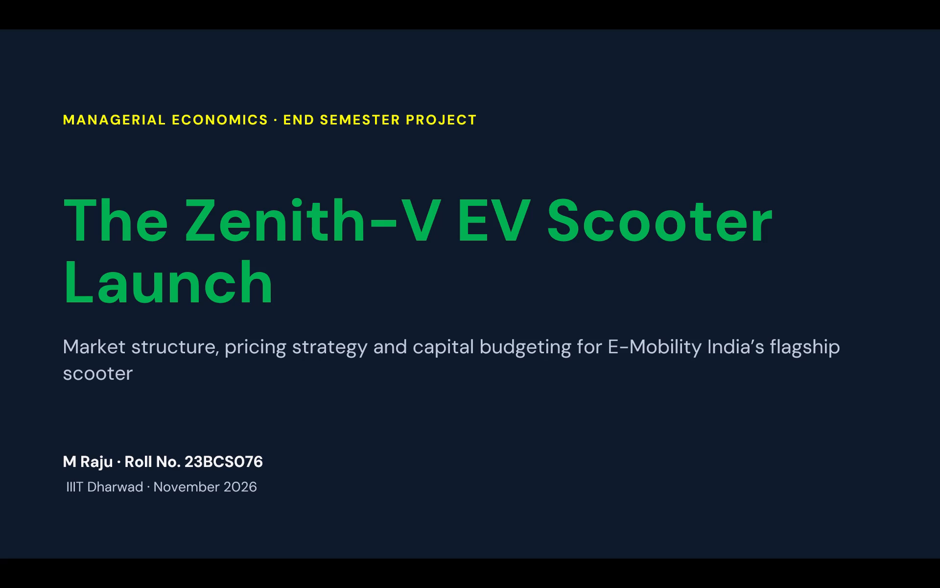
key("Escape")
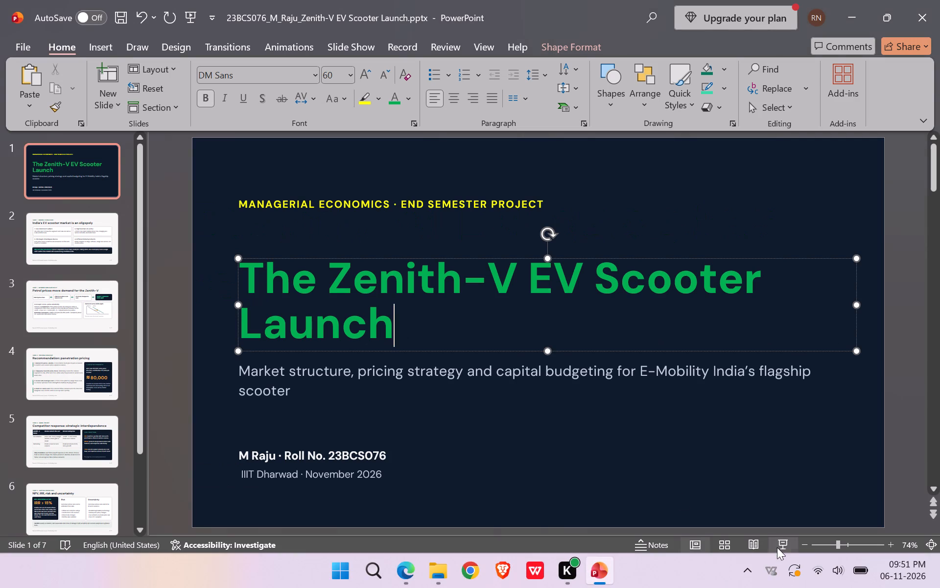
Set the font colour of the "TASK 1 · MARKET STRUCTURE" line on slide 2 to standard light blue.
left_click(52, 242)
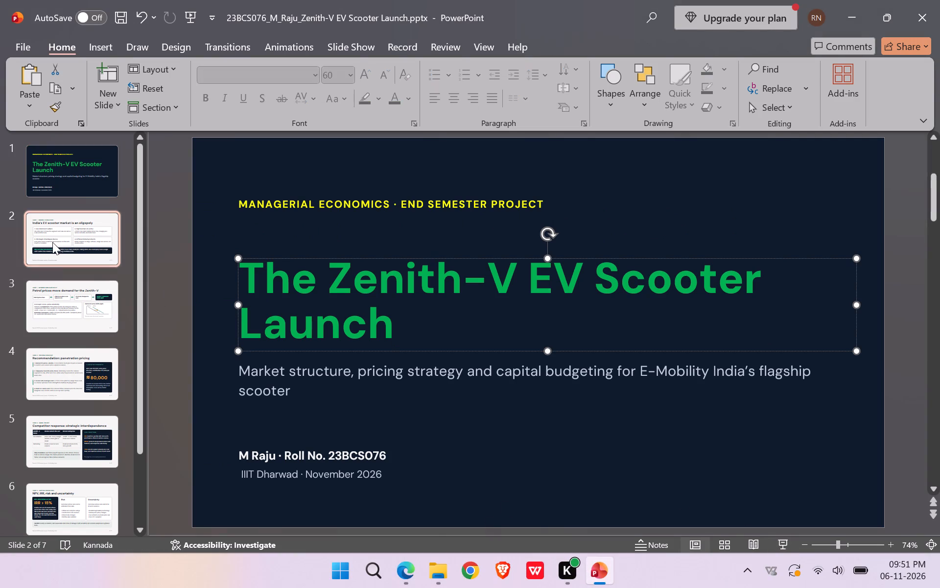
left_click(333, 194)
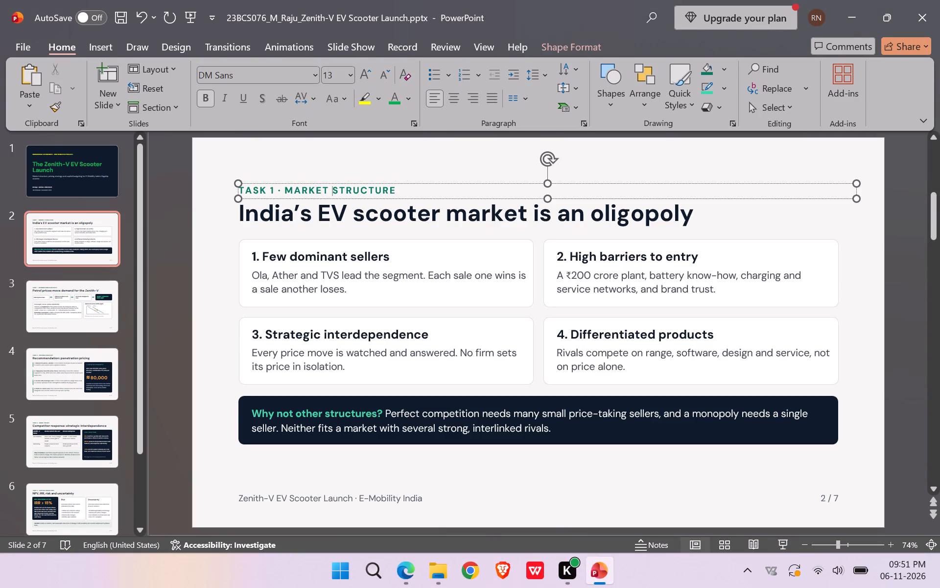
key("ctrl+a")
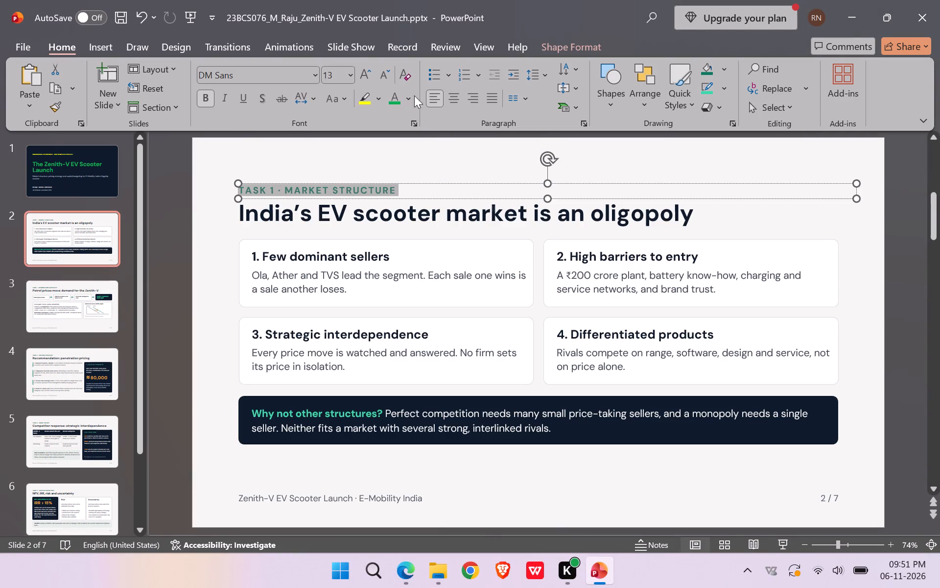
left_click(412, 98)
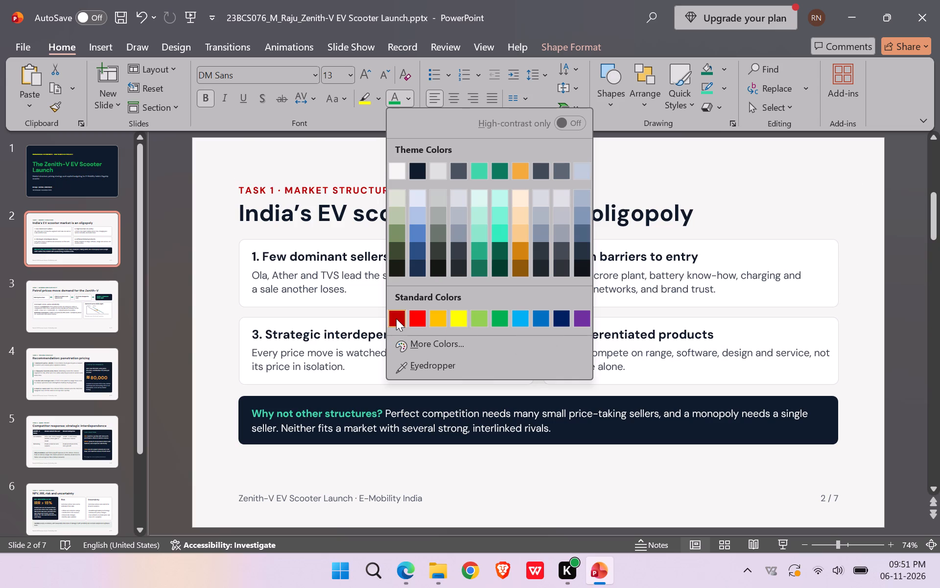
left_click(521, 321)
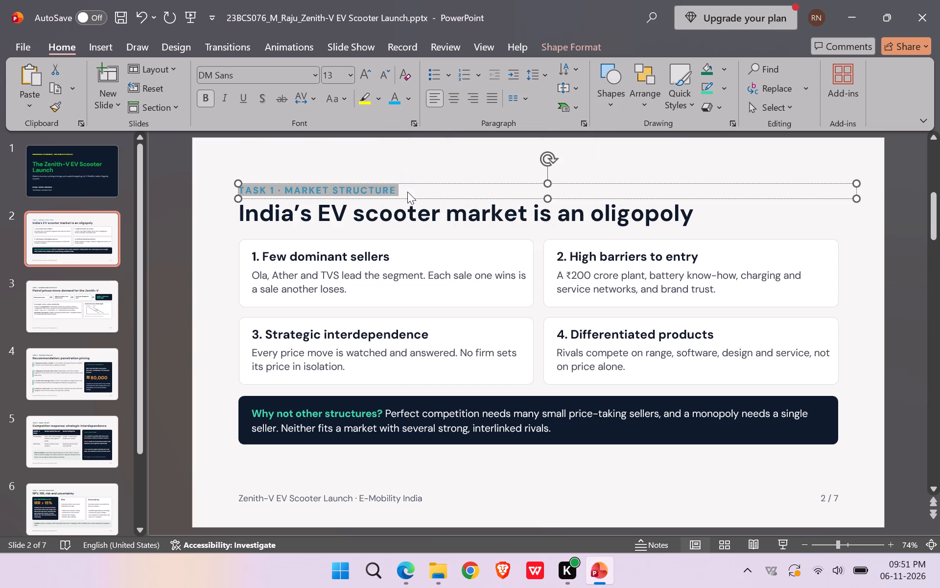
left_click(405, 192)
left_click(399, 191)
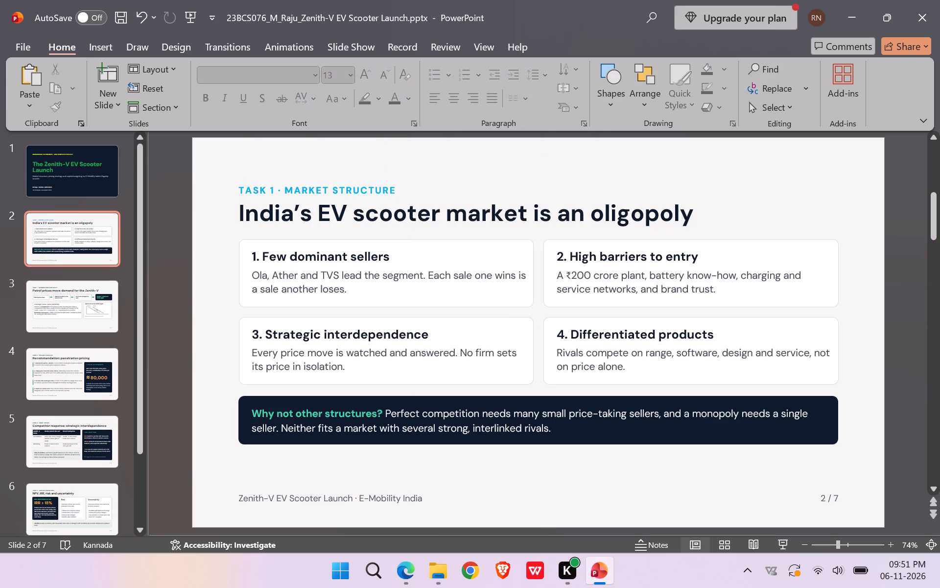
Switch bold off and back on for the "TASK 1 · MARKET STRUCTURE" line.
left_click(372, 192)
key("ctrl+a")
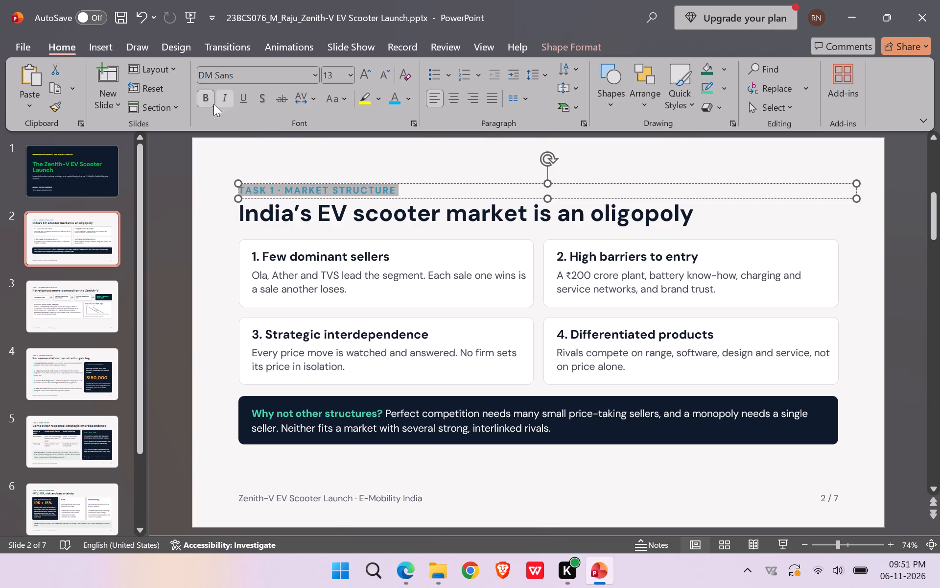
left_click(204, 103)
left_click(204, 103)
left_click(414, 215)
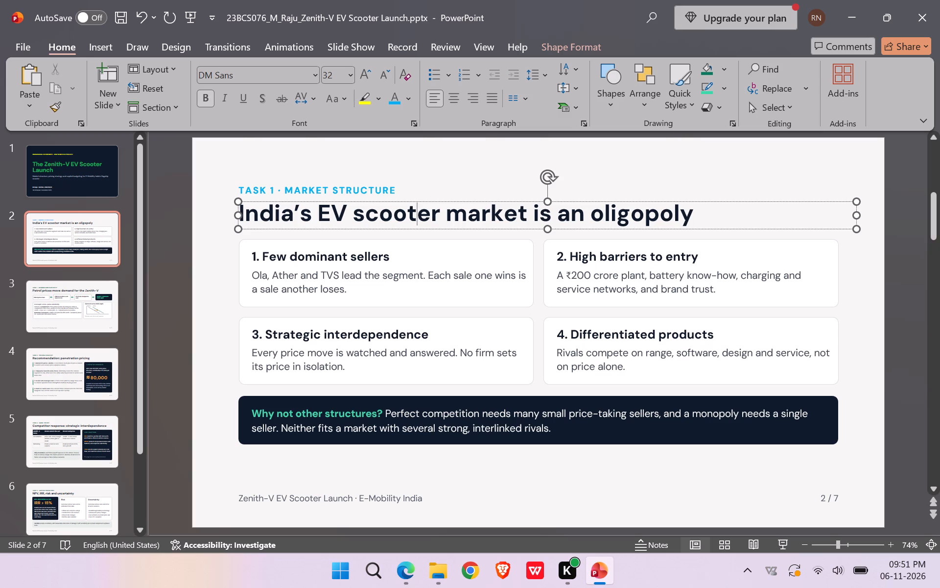
Set the font colour of the "TASK 1 · MARKET STRUCTURE" line on slide 2 to standard green.
left_click(361, 192)
key("ctrl+a")
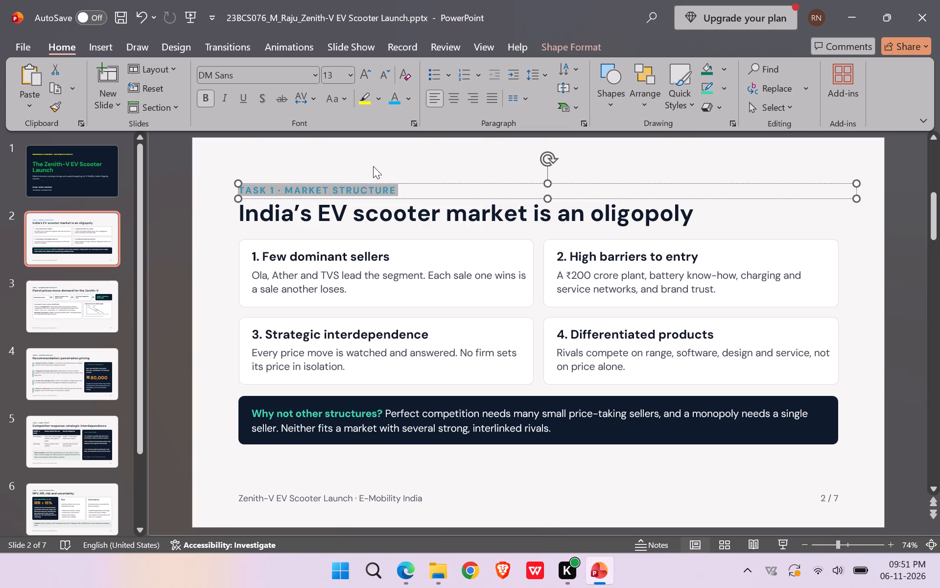
left_click(376, 101)
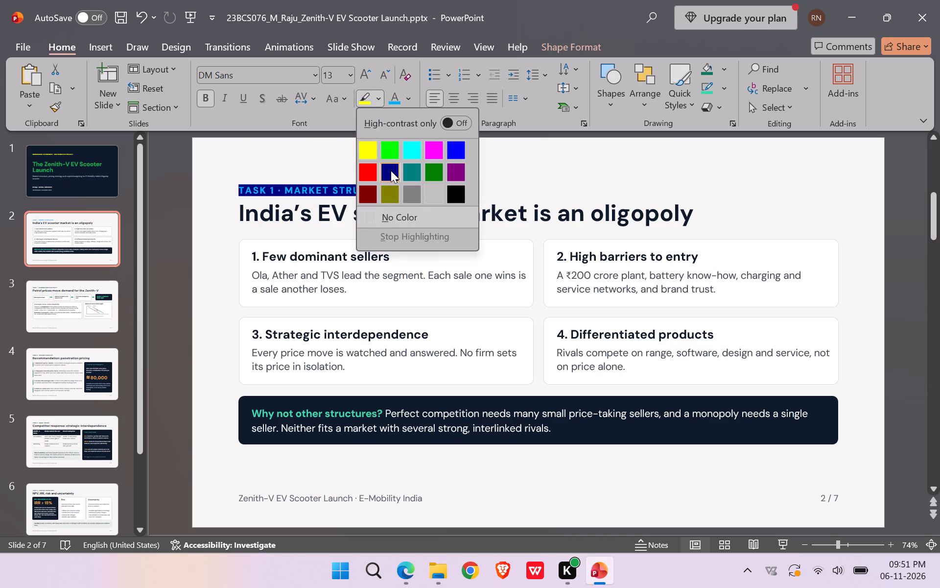
left_click(408, 101)
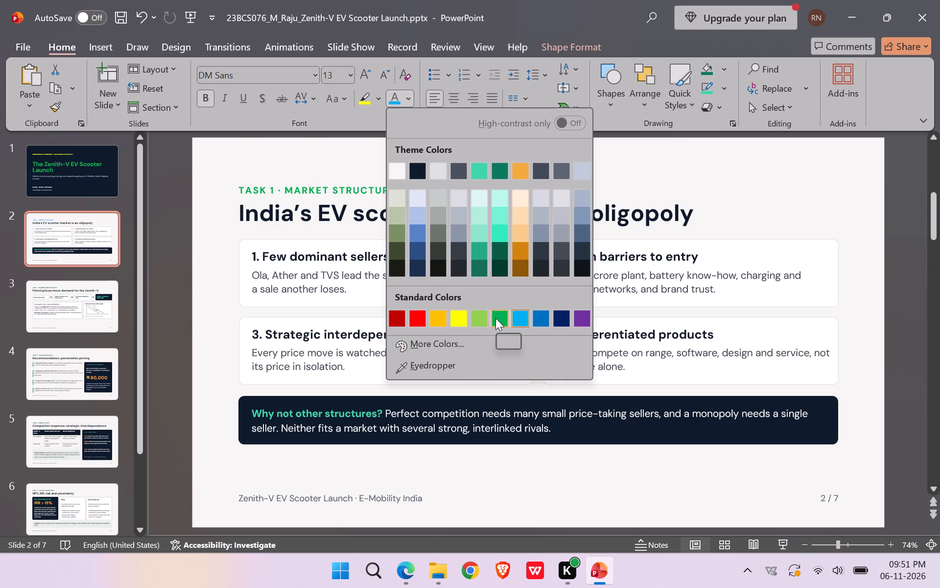
left_click(498, 318)
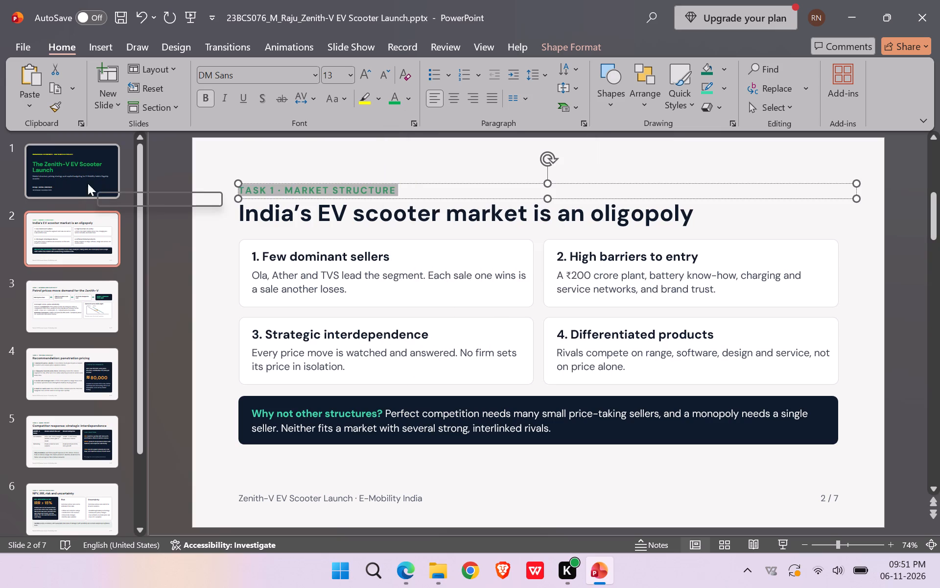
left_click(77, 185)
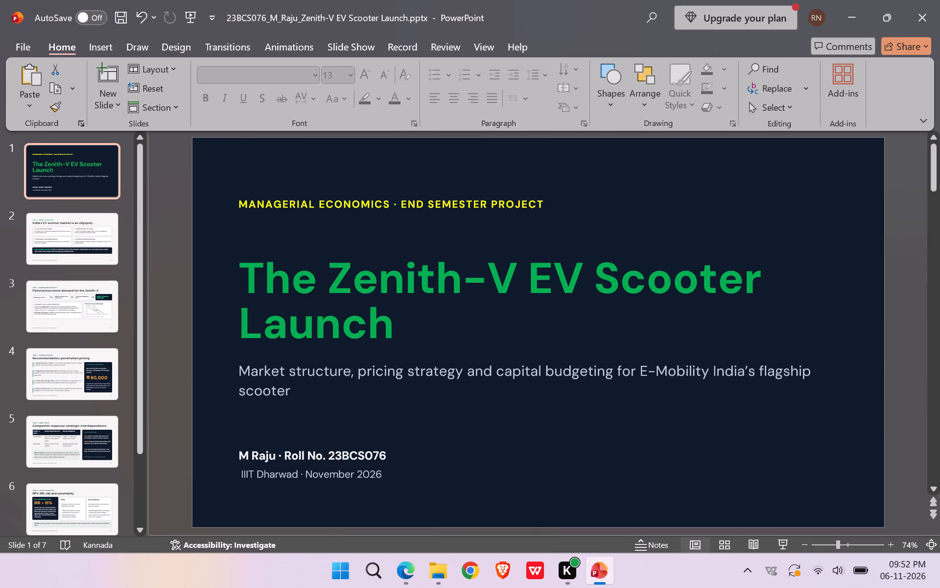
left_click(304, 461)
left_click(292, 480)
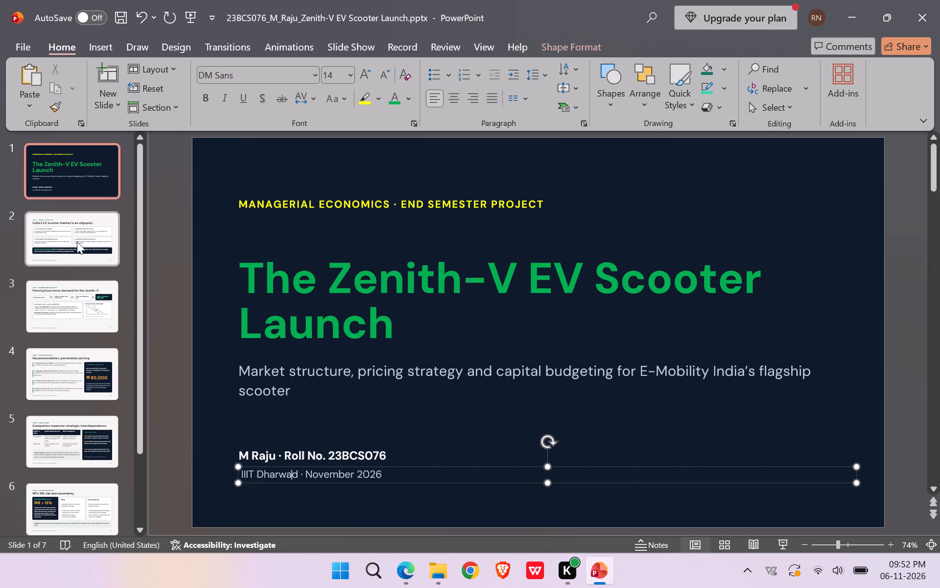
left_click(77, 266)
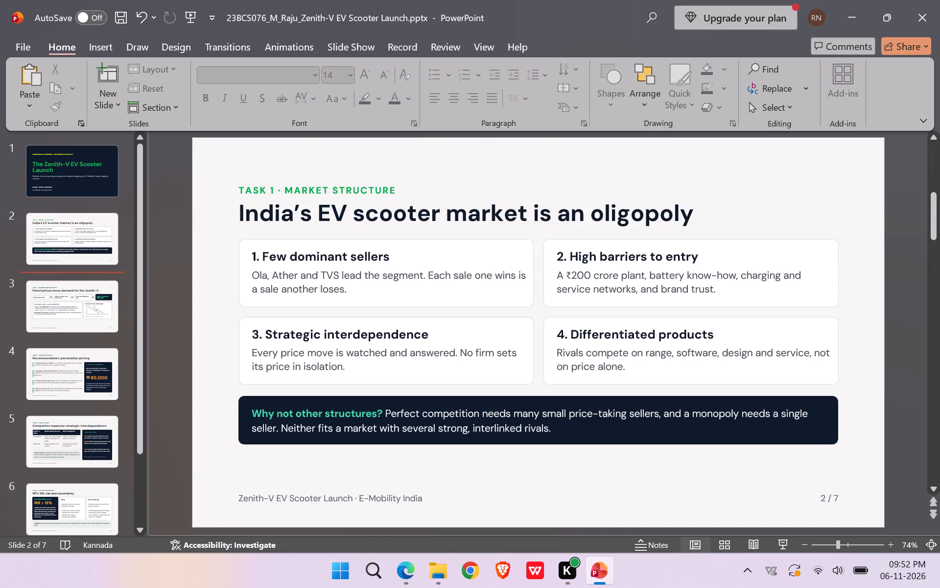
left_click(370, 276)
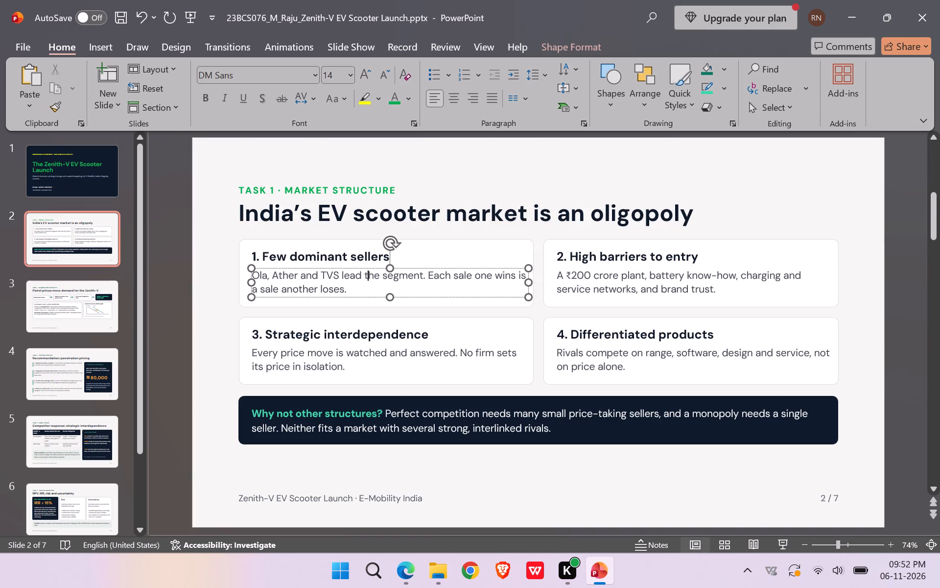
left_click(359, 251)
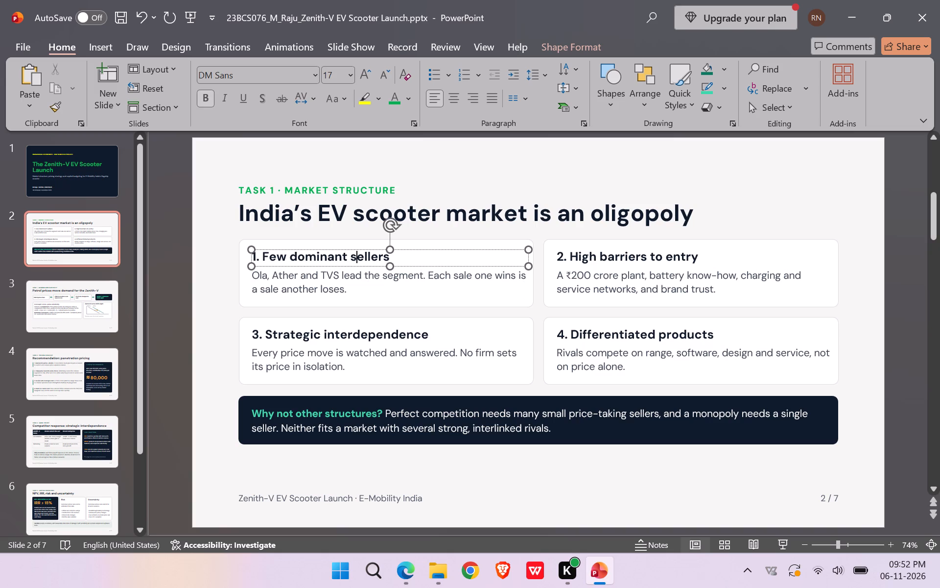
Set the font colour of the "India's EV scooter market is an oligopoly" title on slide 2 to the dark navy theme colour.
left_click(350, 224)
key("ctrl+a")
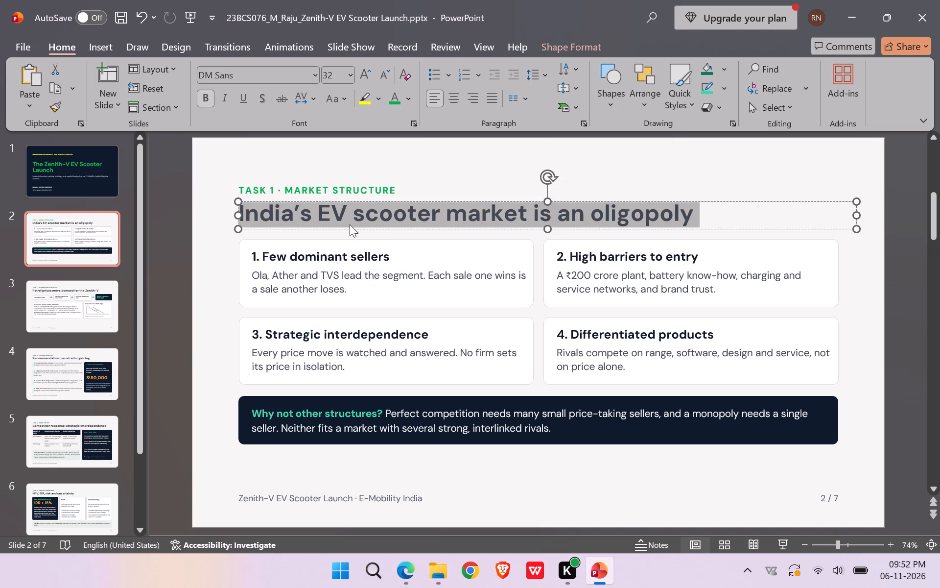
left_click(410, 102)
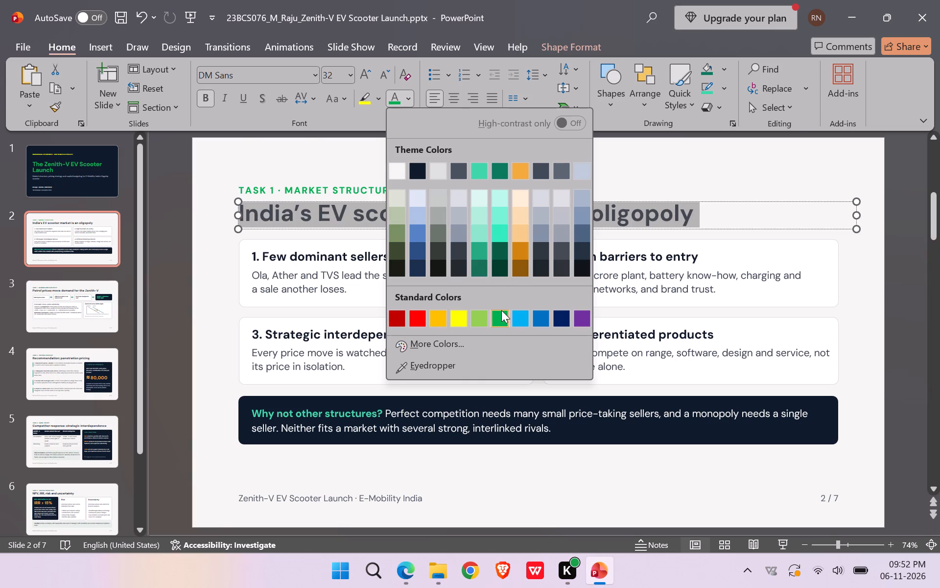
scroll(529, 240, "left", 1)
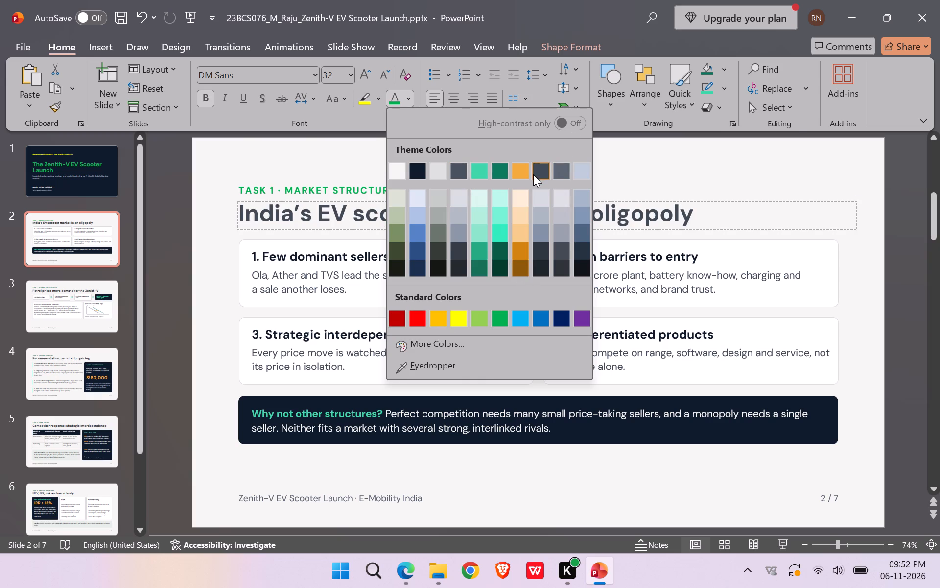
left_click(417, 171)
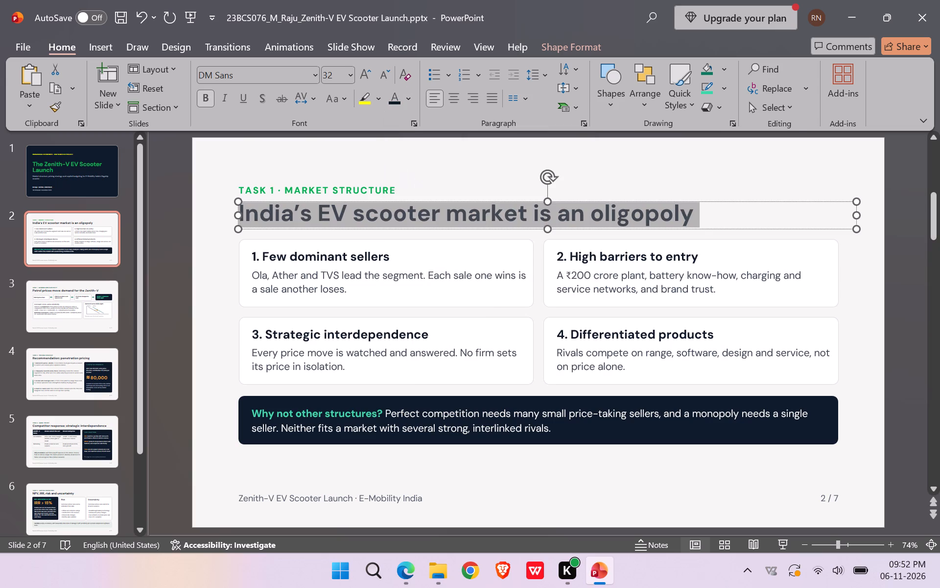
Set the font colour of the "1. Few dominant sellers" heading on slide 2 to standard red.
left_click(369, 259)
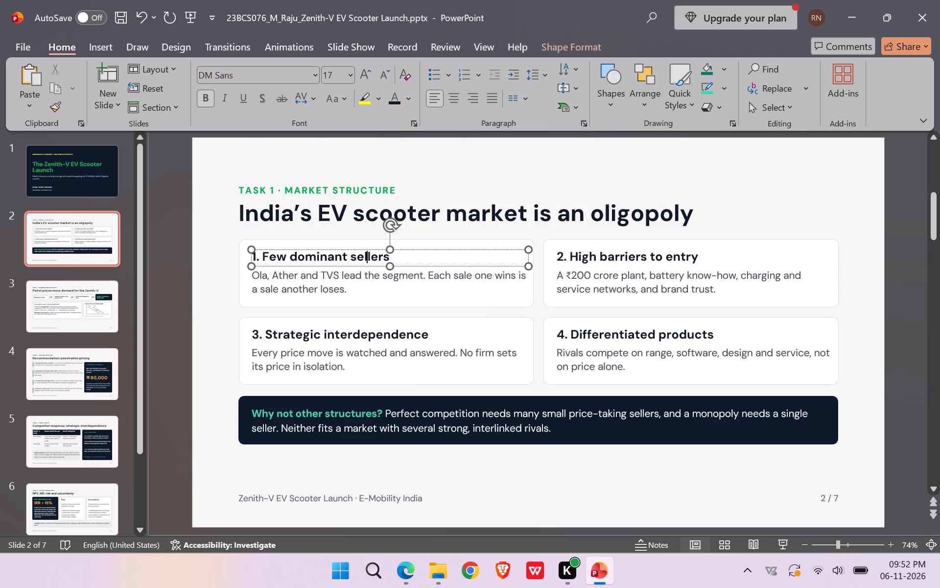
key("ctrl+a")
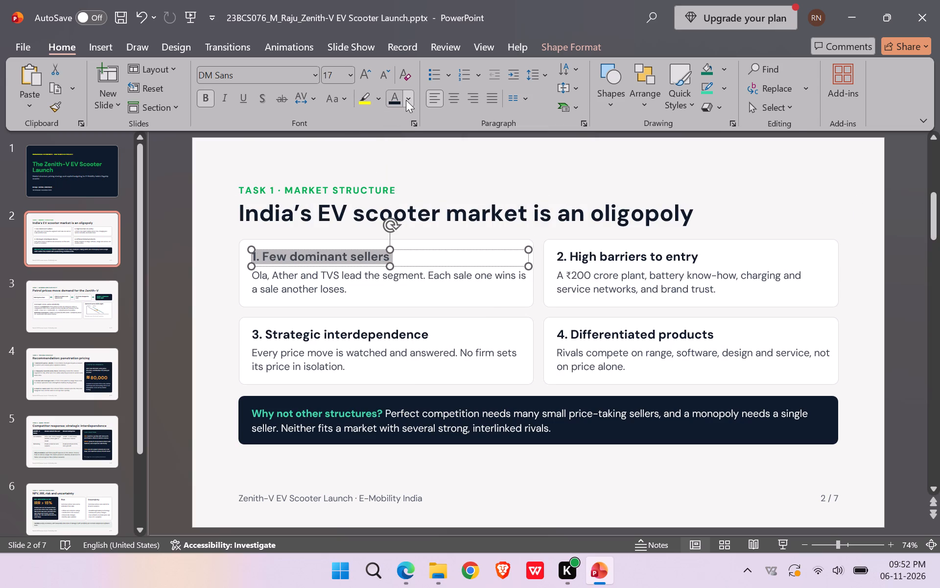
left_click(406, 99)
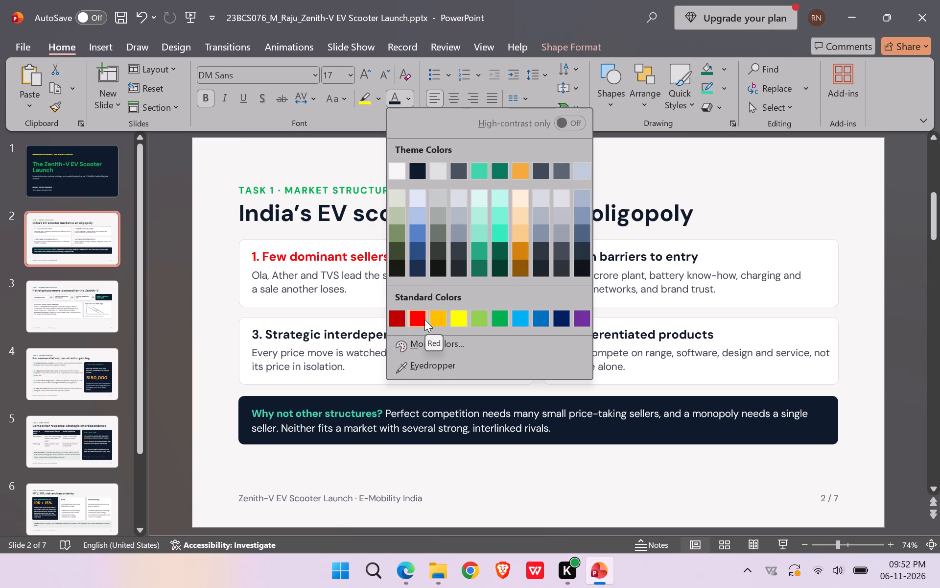
left_click(423, 319)
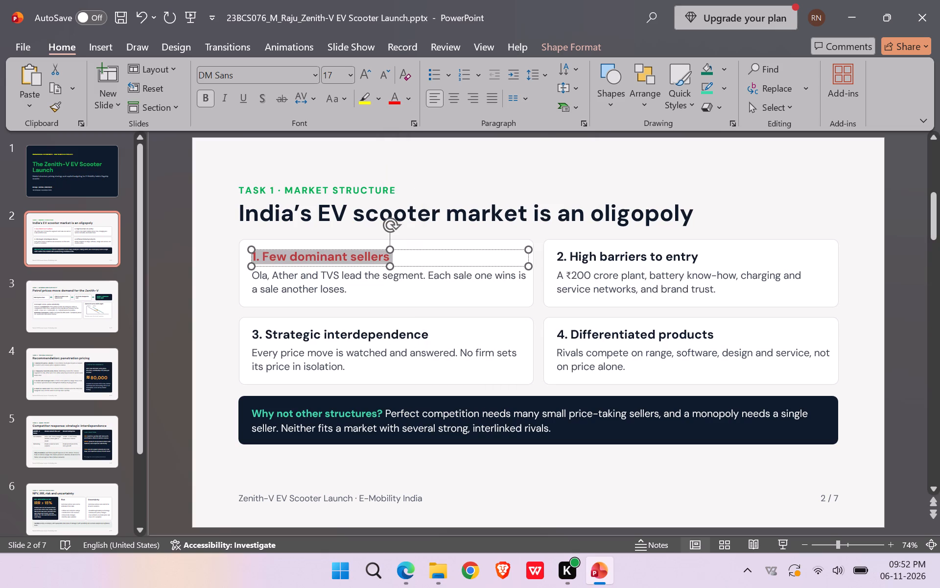
Apply the same red font colour to the "2. High barriers to entry" heading.
left_click(615, 263)
key("ctrl+a")
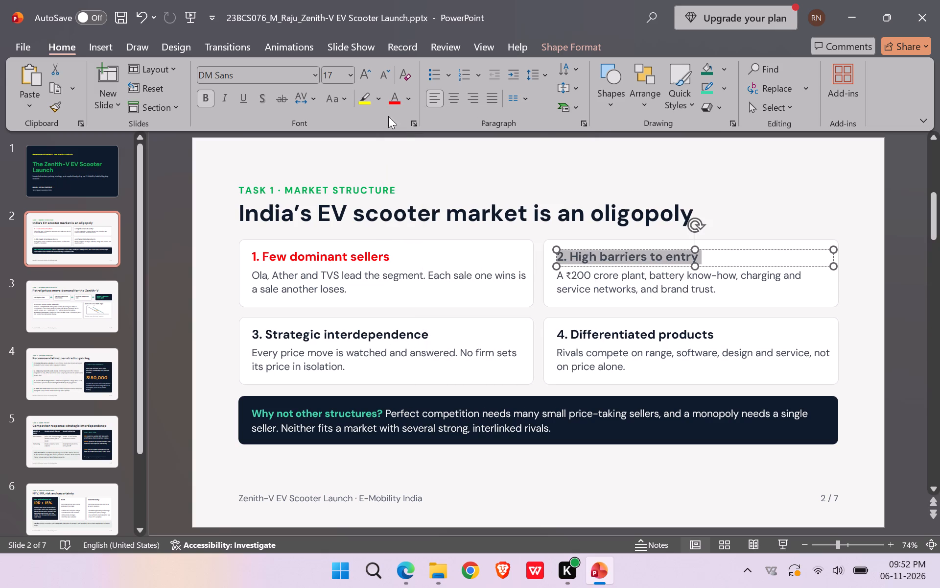
left_click(393, 100)
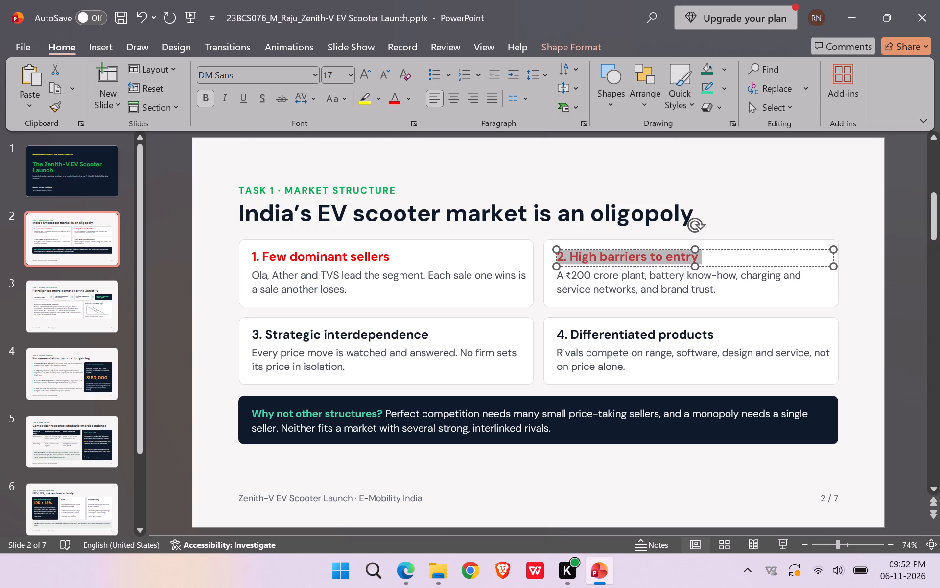
Apply the same red font colour to the "3. Strategic interdependence" and "4. Differentiated products" headings on slide 2.
left_click(302, 333)
key("ctrl+a")
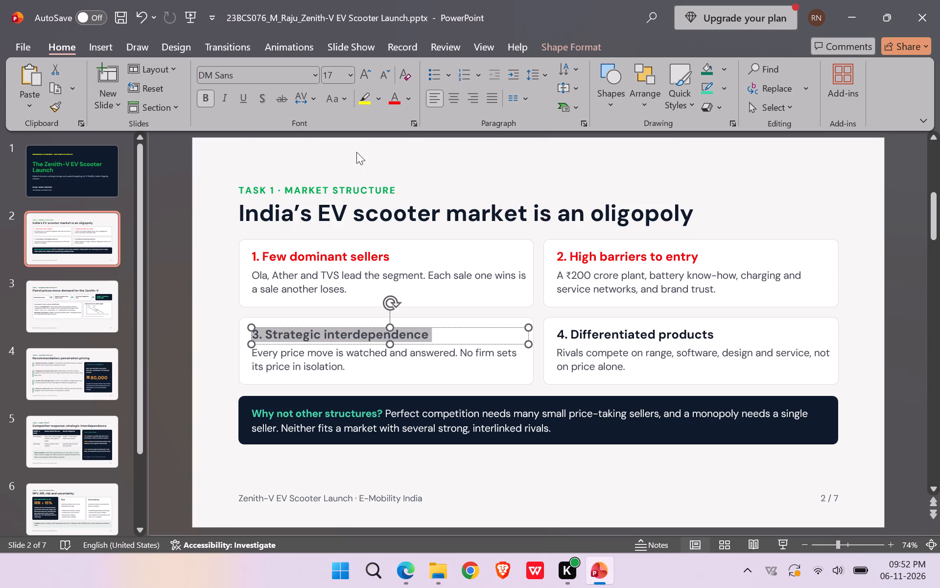
left_click(393, 99)
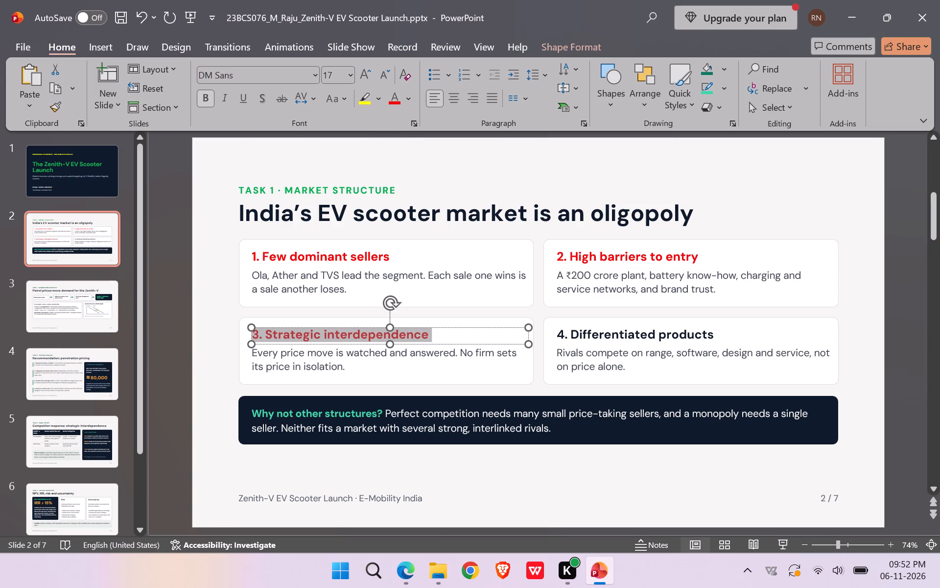
left_click(641, 337)
key("ctrl+a")
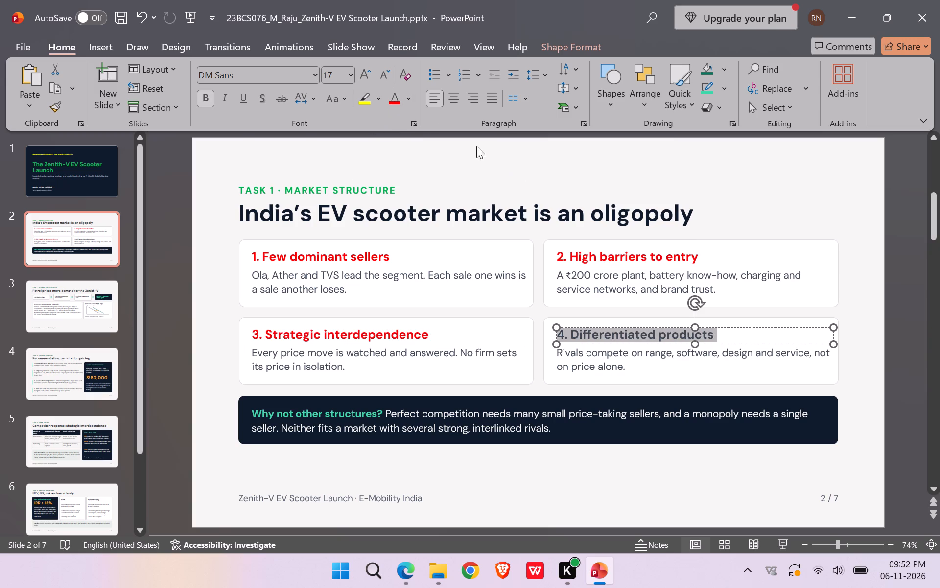
left_click(396, 97)
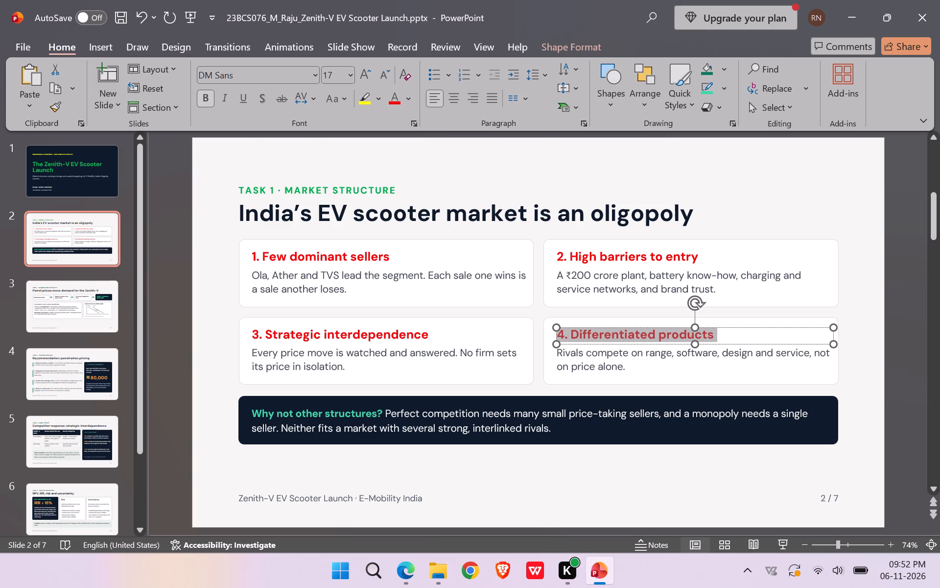
left_click(480, 186)
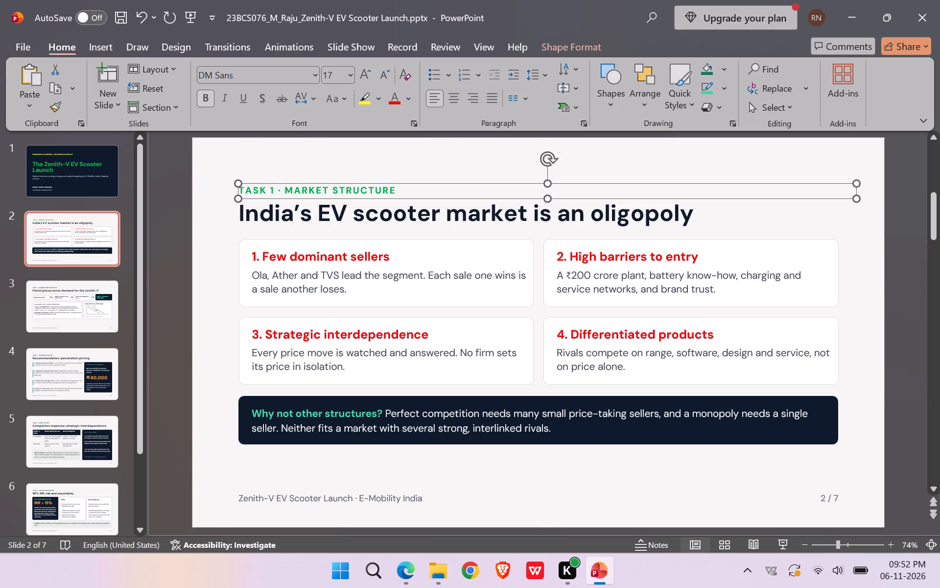
Set the font colour of the "Why not other structures?" phrase in slide 2's dark box to standard yellow.
left_click(341, 413)
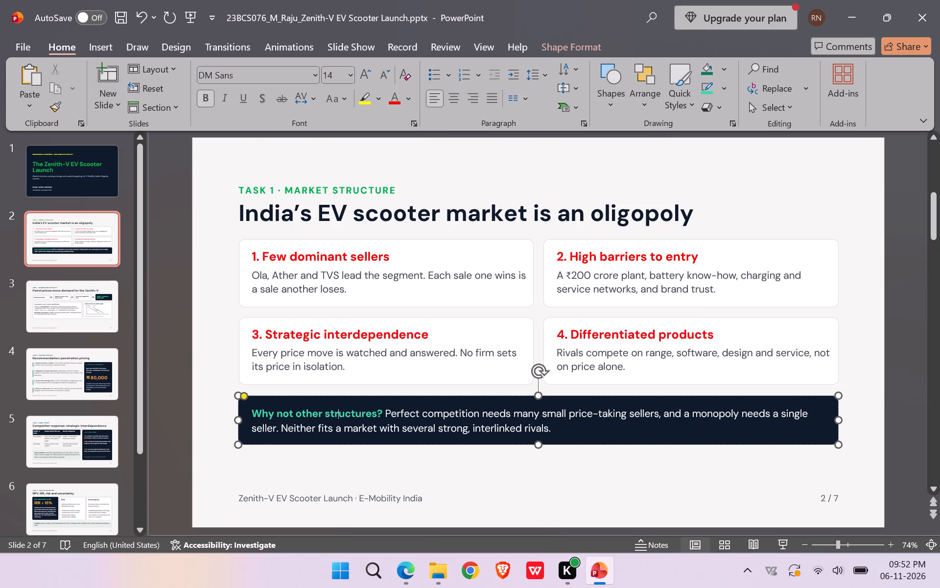
left_click_drag(252, 415, 314, 416)
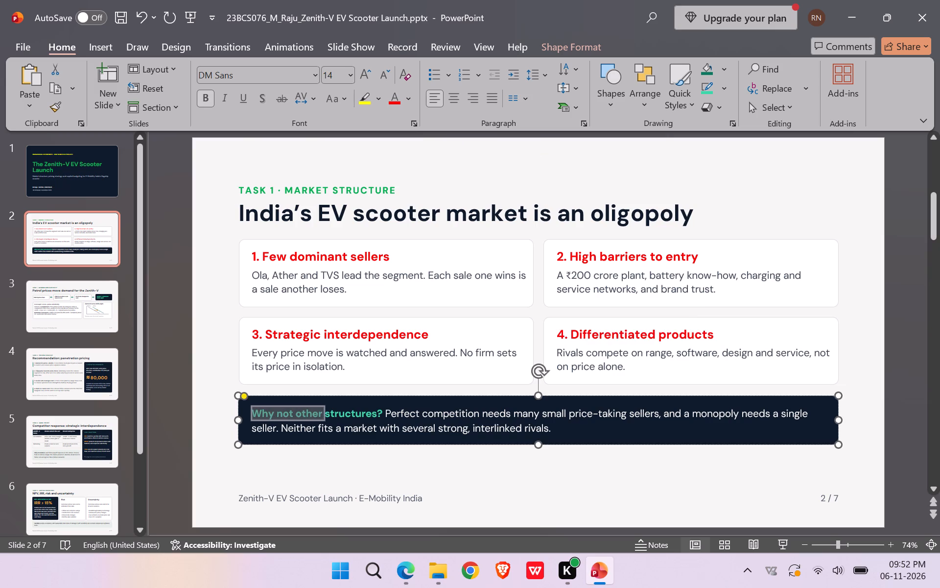
left_click_drag(314, 416, 385, 414)
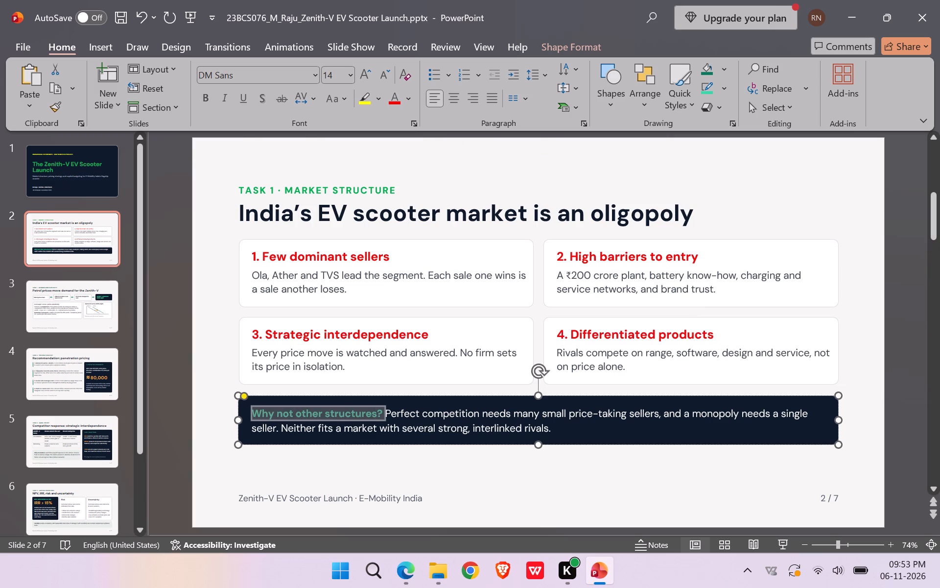
left_click_drag(385, 414, 382, 414)
left_click_drag(382, 414, 383, 414)
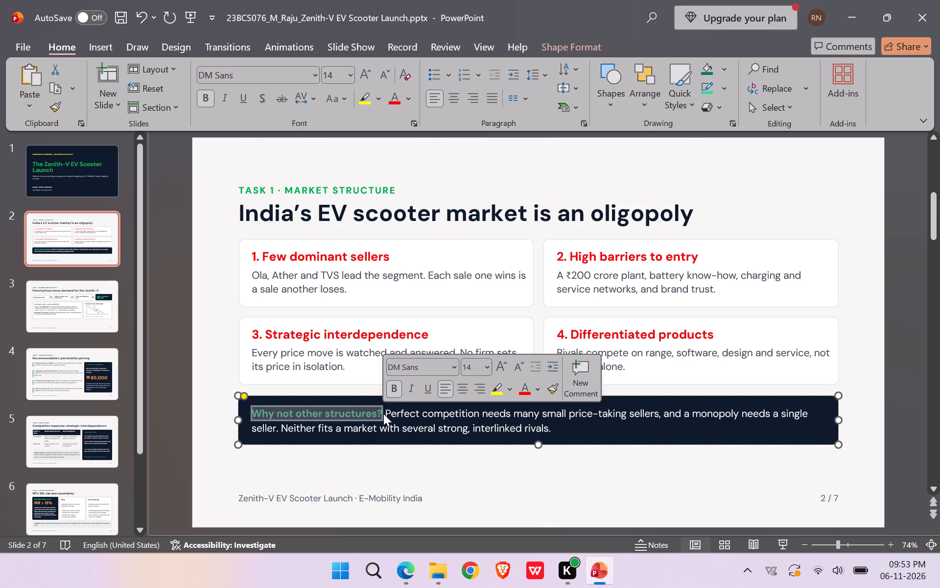
left_click(539, 390)
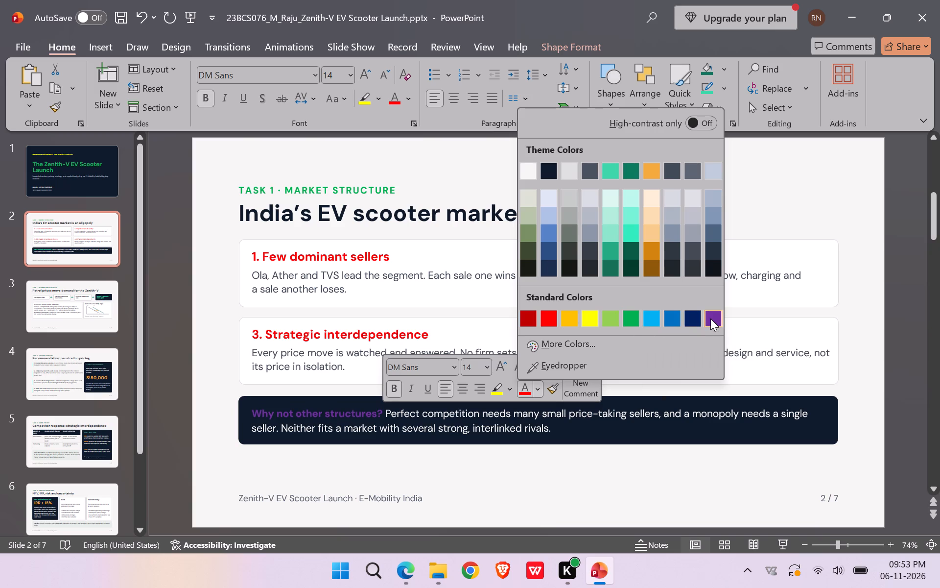
left_click(592, 320)
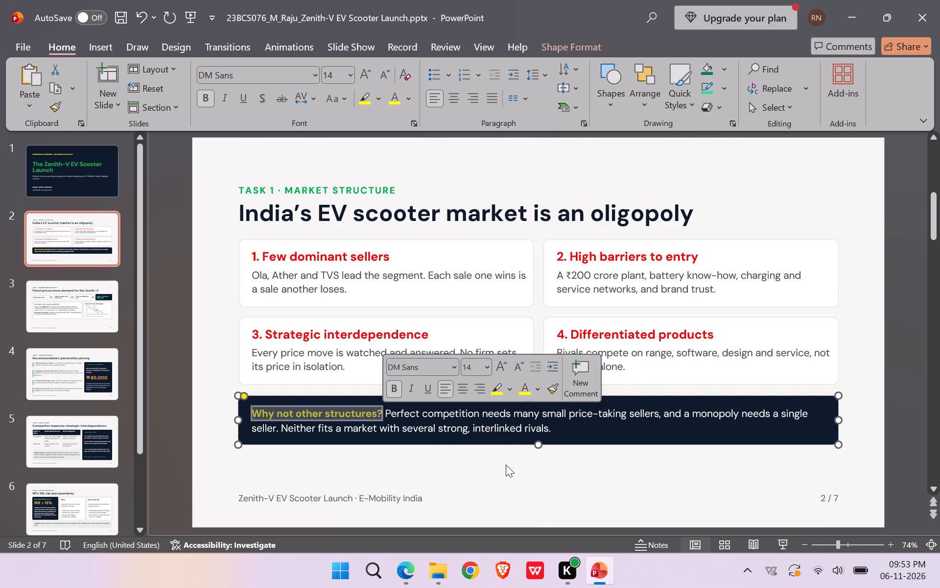
left_click(506, 465)
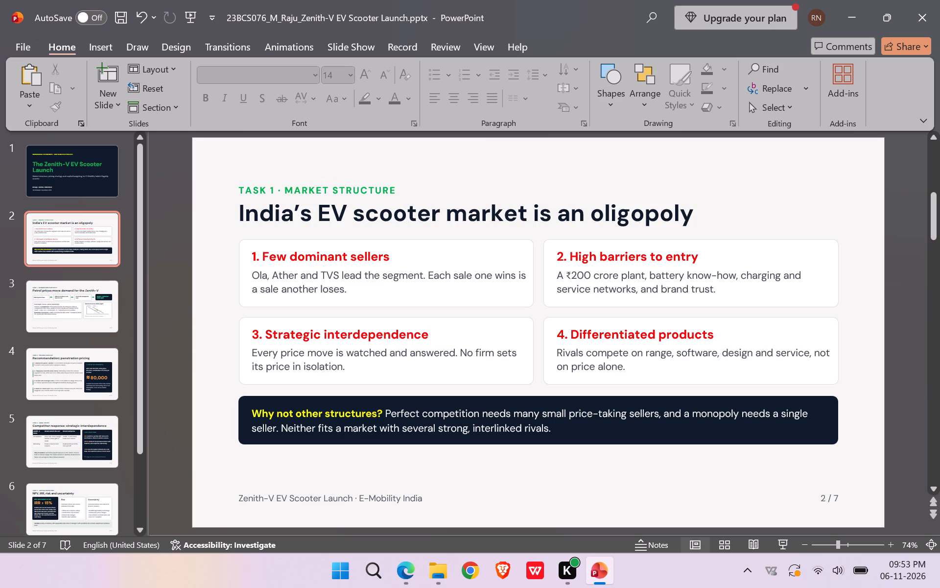
Set the font colour of "The Zenith-V EV Scooter Launch" title on slide 1 to standard red.
left_click(86, 173)
left_click(337, 305)
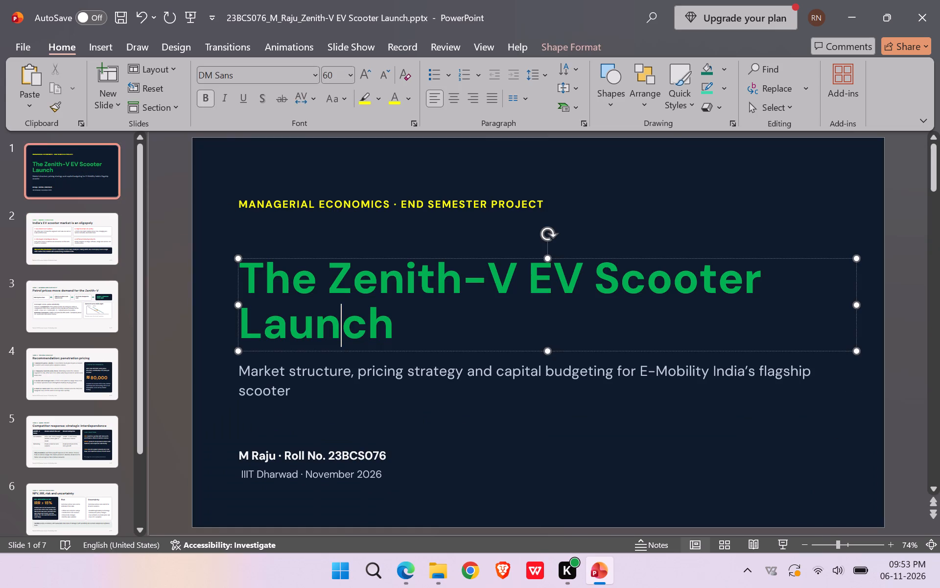
key("ctrl+a")
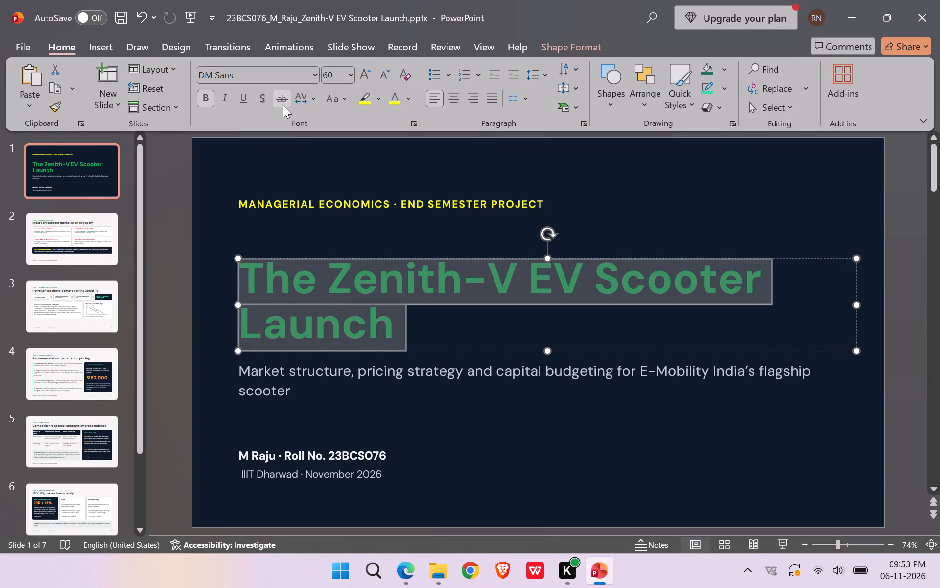
left_click(412, 100)
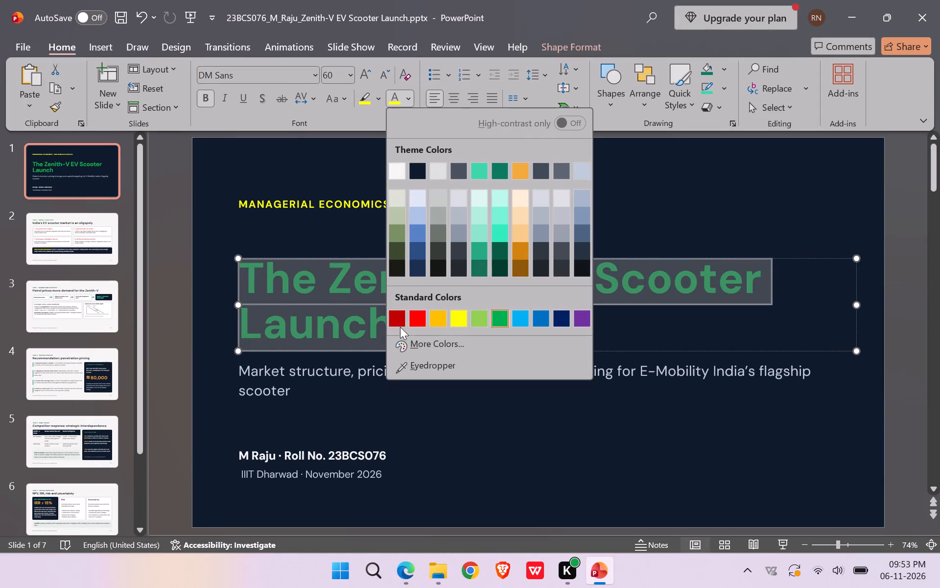
left_click(413, 322)
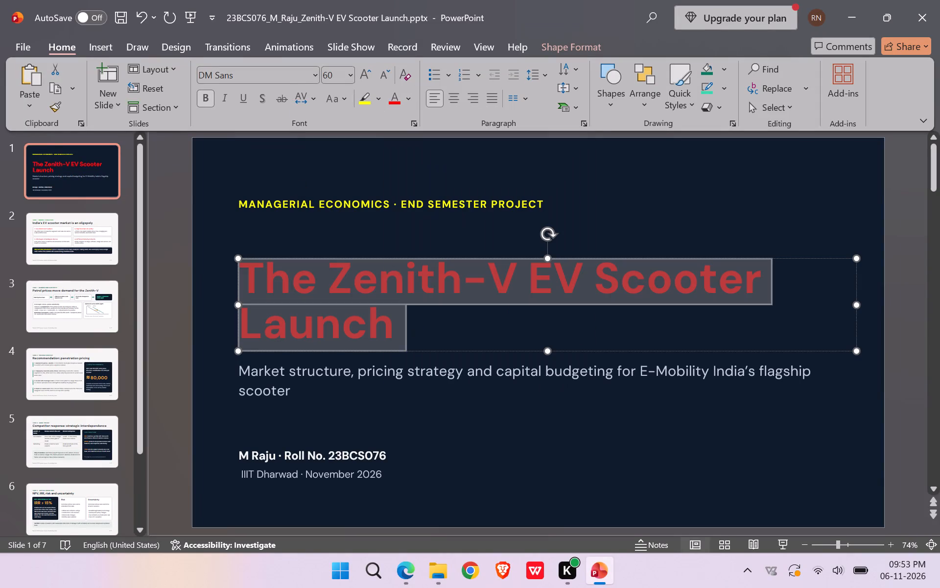
left_click(372, 211)
key("ctrl+a")
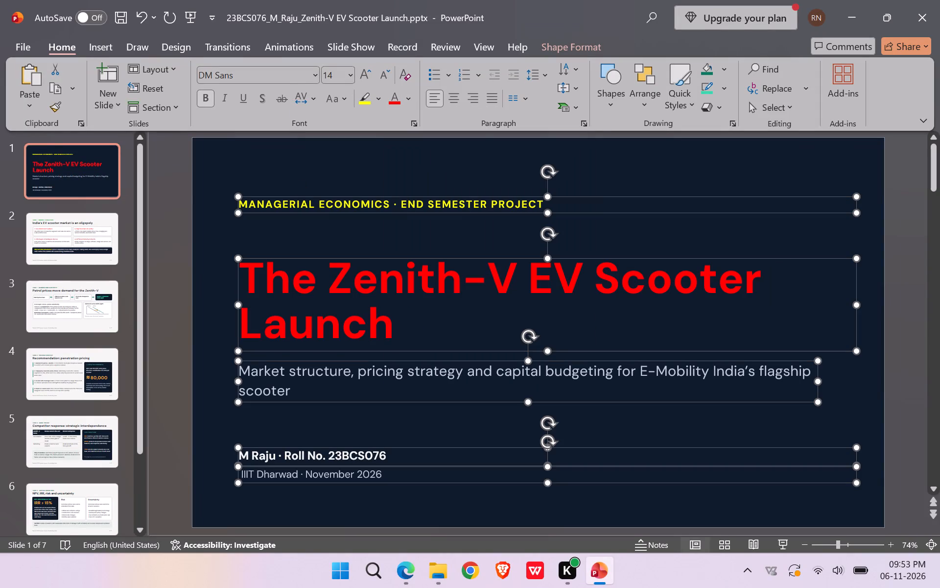
left_click(368, 457)
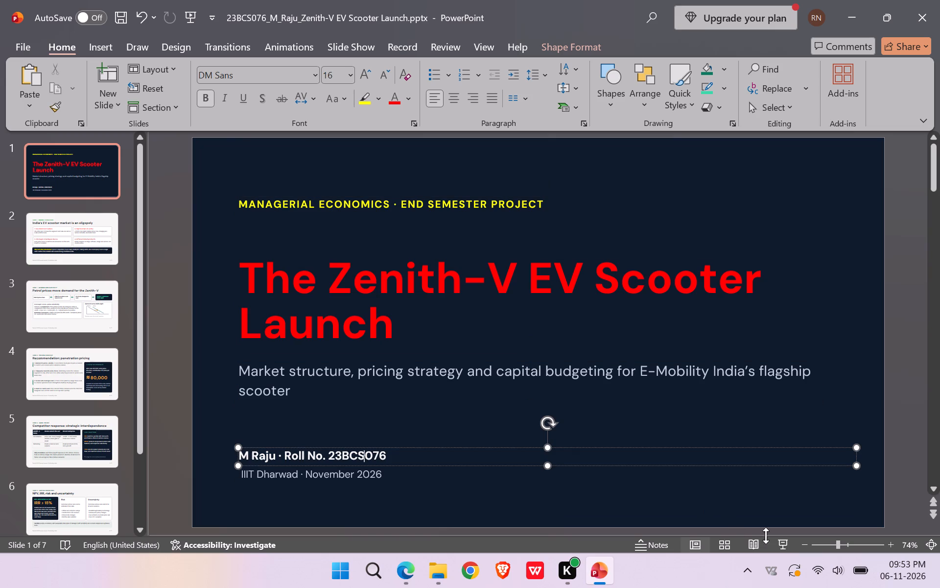
Preview slides 1 and 2 as a full-screen slide show, and return to editing.
left_click(780, 540)
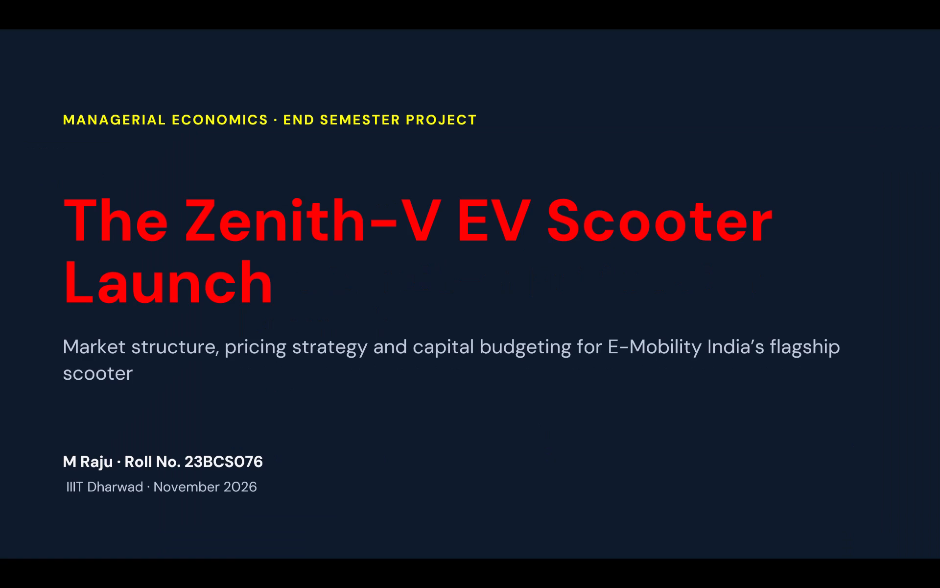
key("Right")
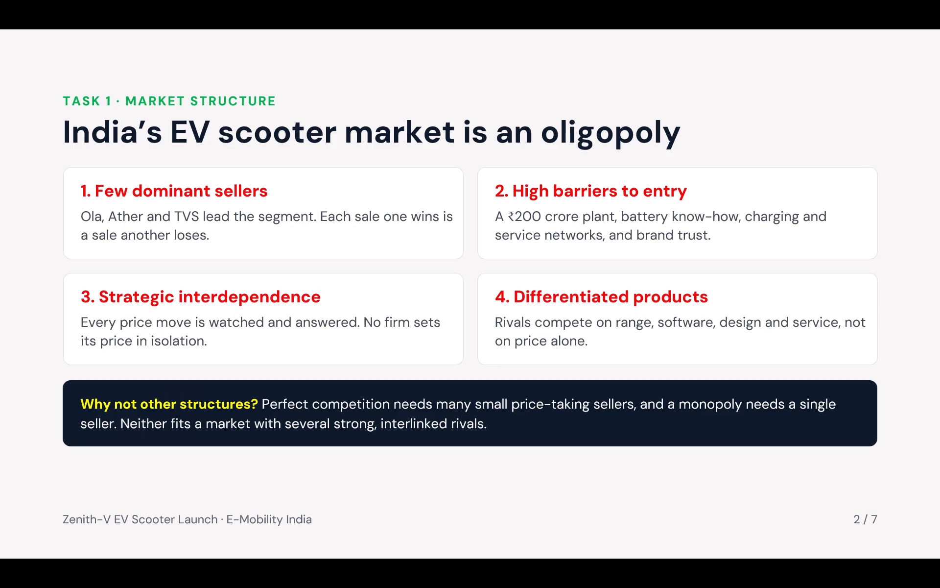
key("Escape")
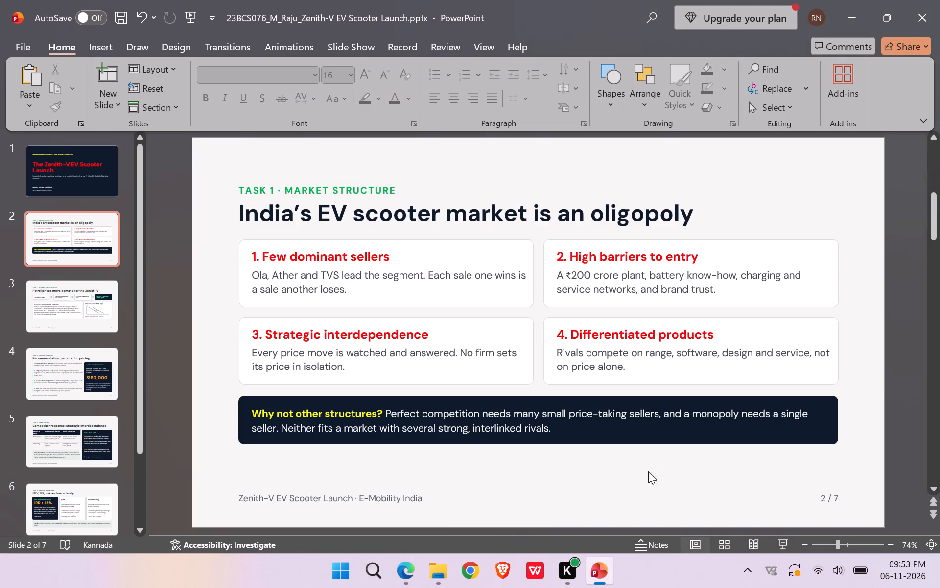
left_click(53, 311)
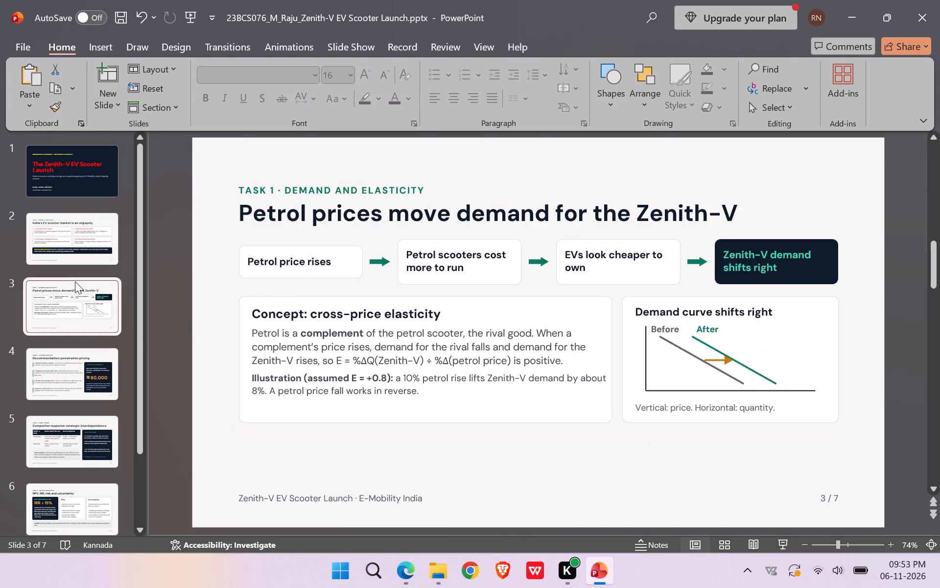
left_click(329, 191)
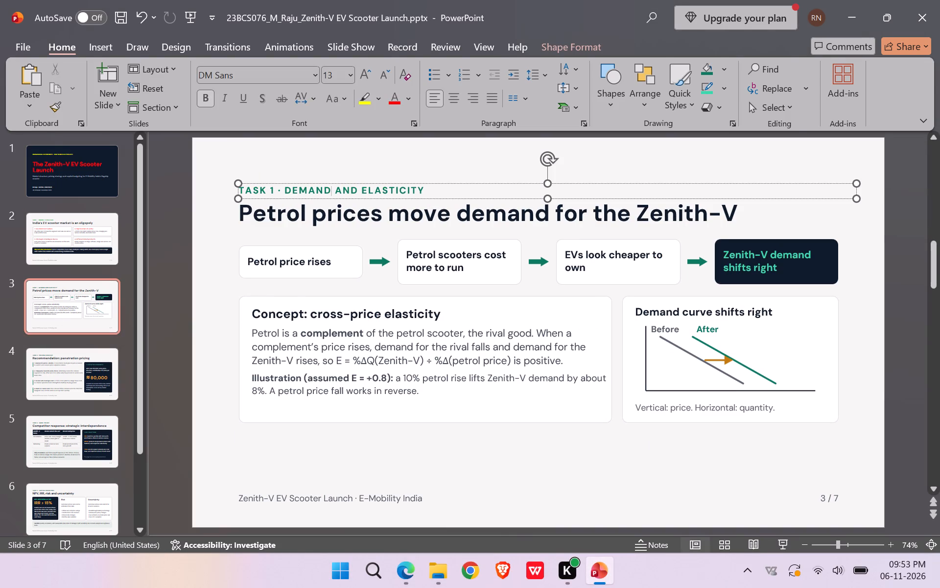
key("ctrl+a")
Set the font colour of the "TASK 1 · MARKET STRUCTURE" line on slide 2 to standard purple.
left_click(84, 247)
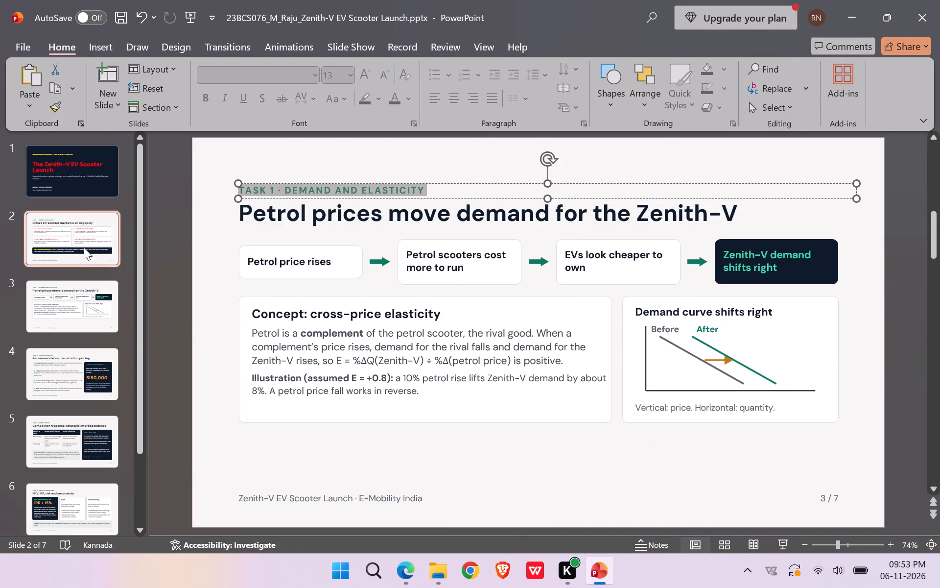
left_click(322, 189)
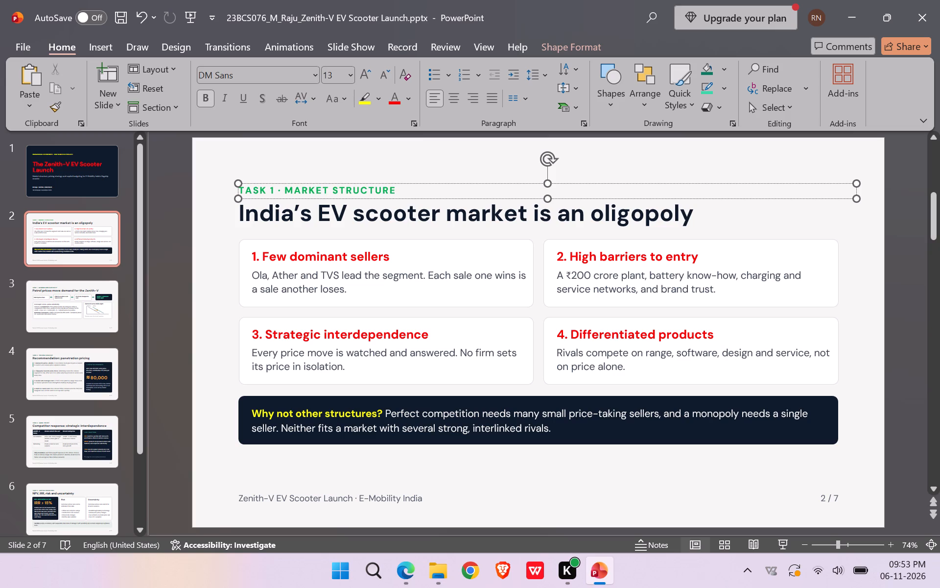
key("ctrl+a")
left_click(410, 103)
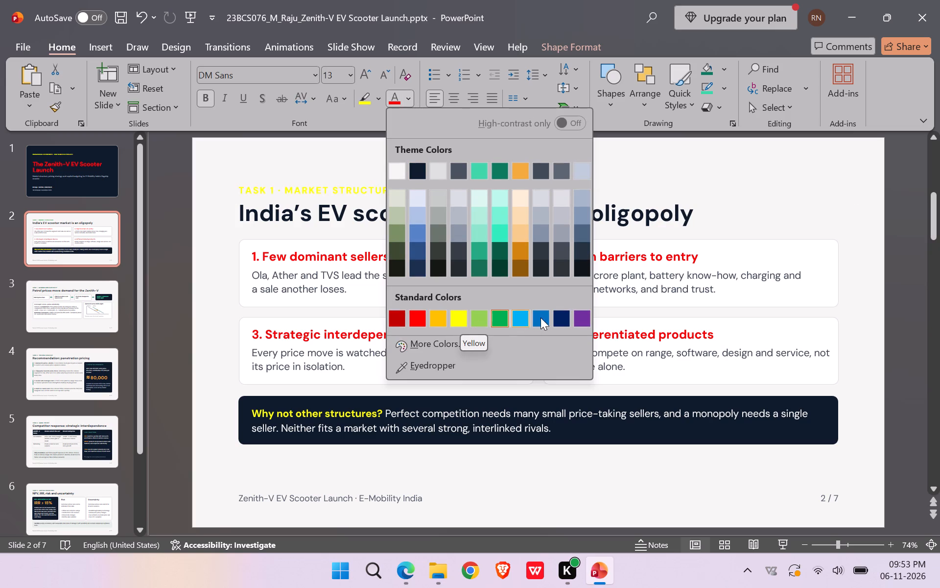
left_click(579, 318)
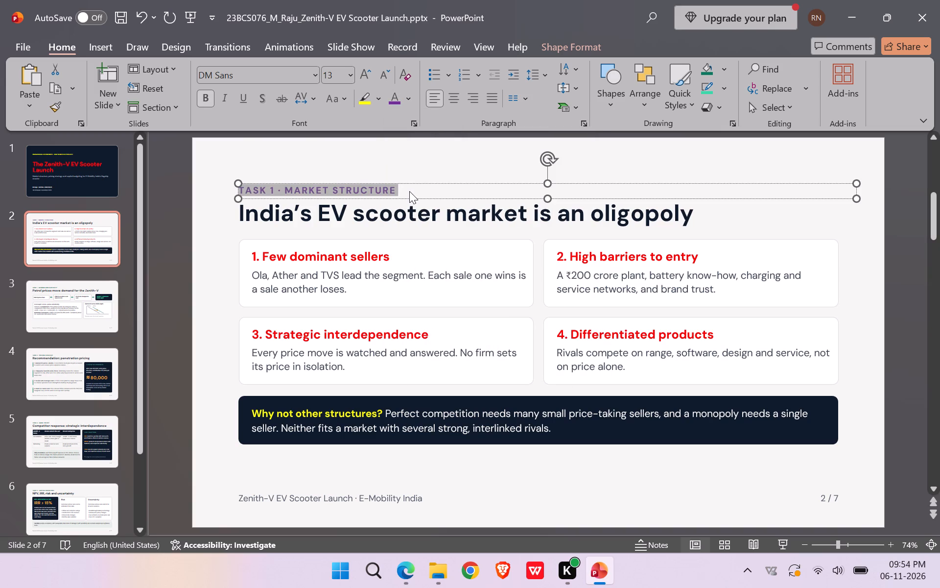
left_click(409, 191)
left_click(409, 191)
Set the font colour of the "TASK 1 · MARKET STRUCTURE" line on slide 2 to standard blue.
left_click(380, 186)
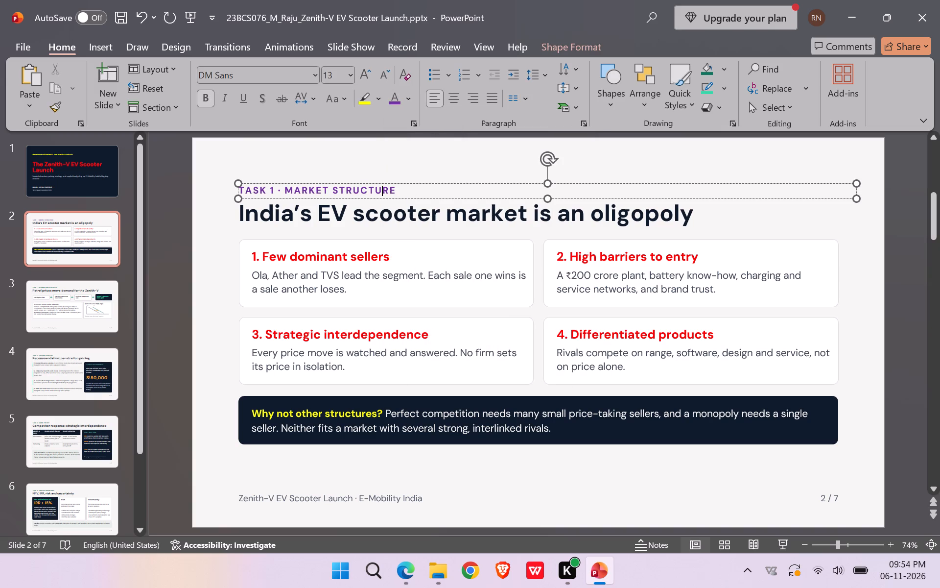
key("ctrl+a")
left_click(413, 93)
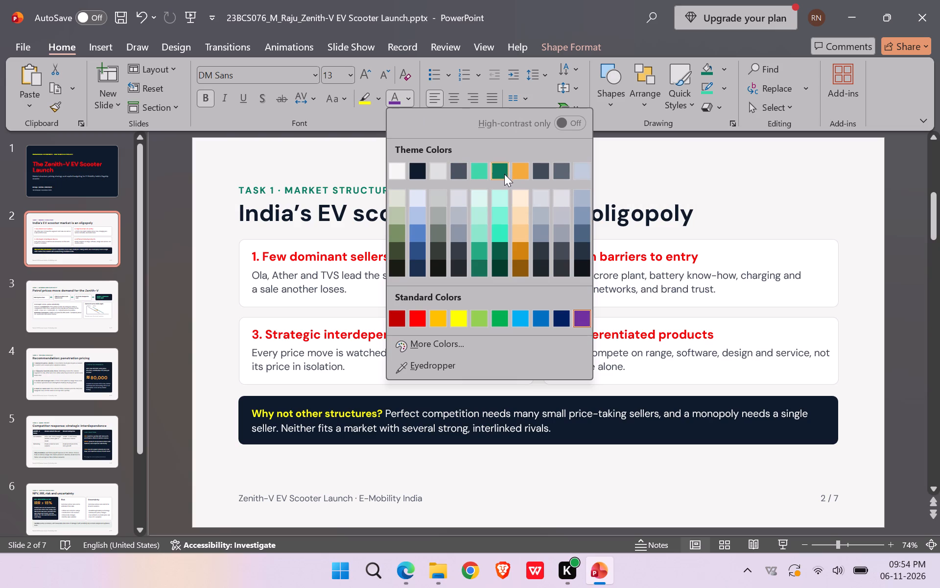
scroll(523, 186, "left", 2)
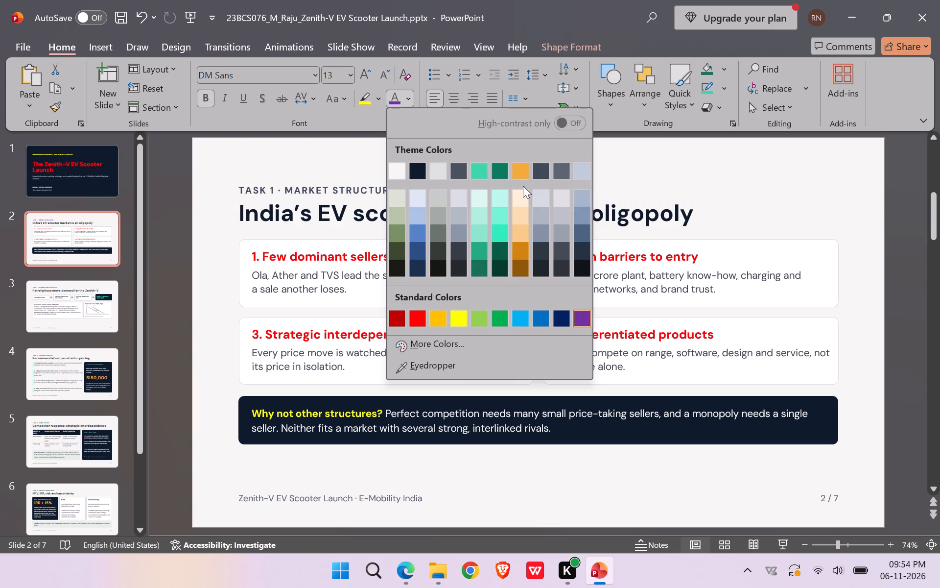
scroll(477, 223, "down", 3)
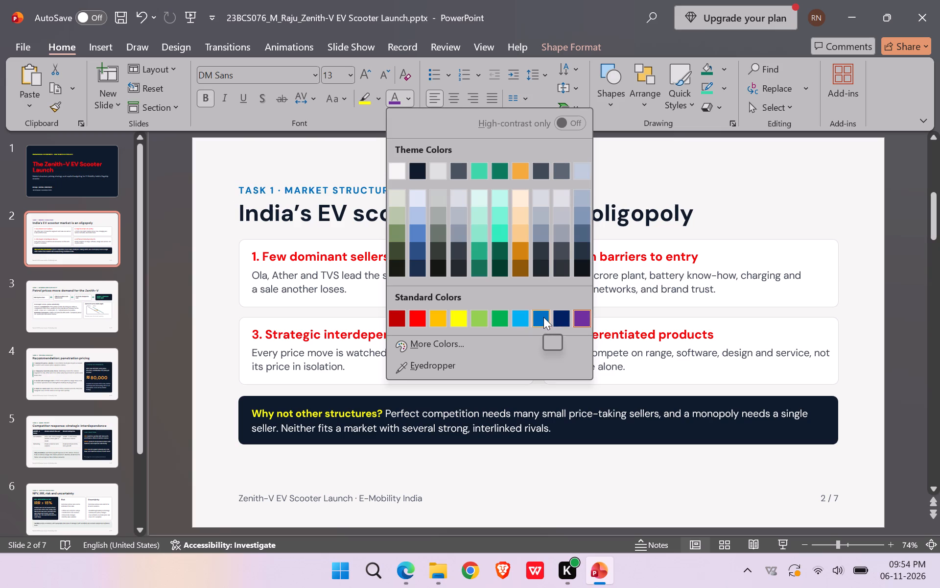
left_click(543, 317)
left_click(420, 243)
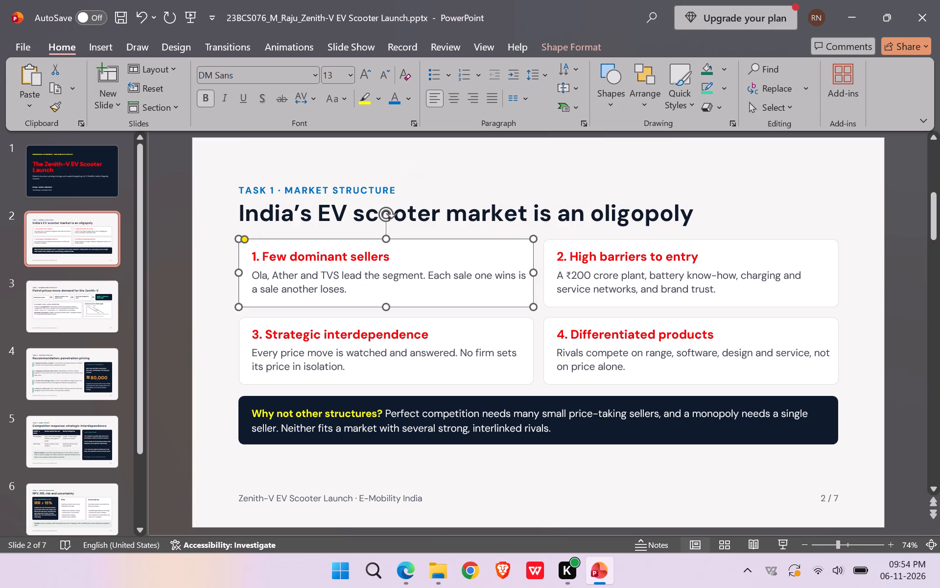
Set the font colour of the "TASK 1 · DEMAND AND ELASTICITY" line on slide 3 to standard blue.
scroll(492, 351, "down", 1)
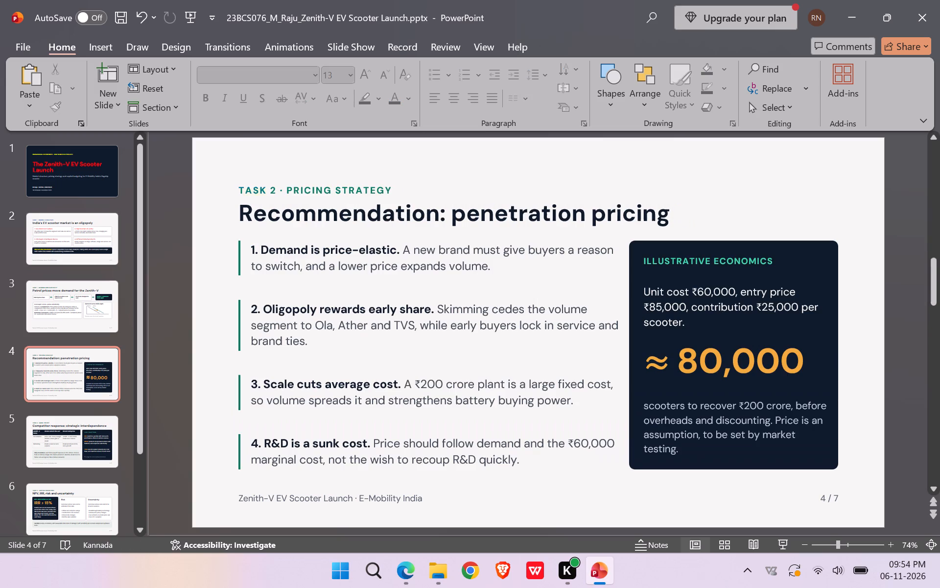
scroll(492, 351, "down", 1)
left_click(75, 300)
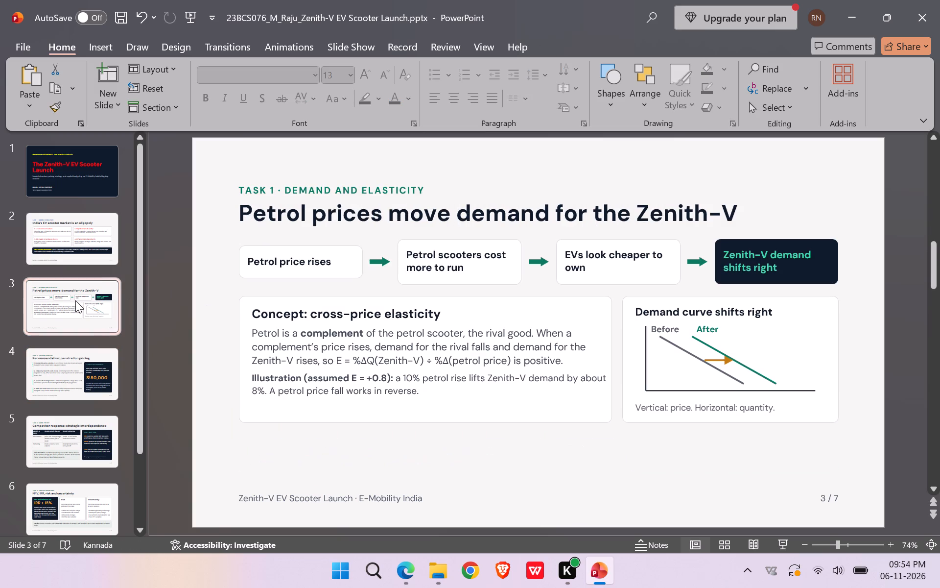
left_click(345, 191)
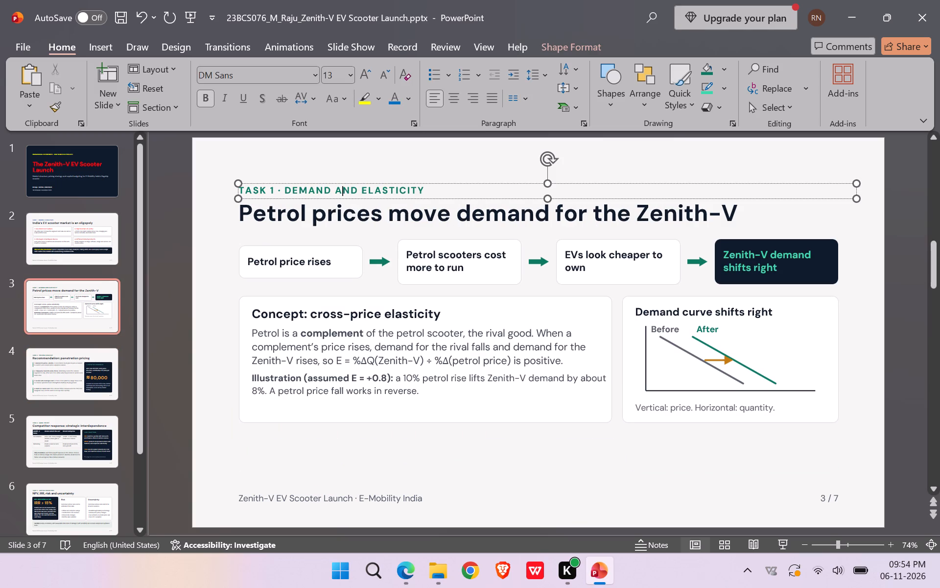
key("ctrl+a")
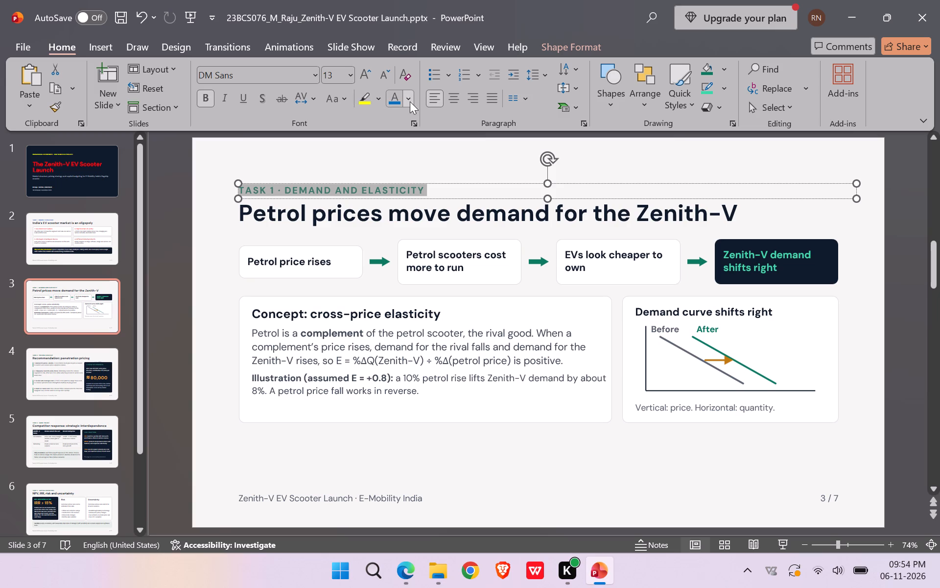
left_click(394, 103)
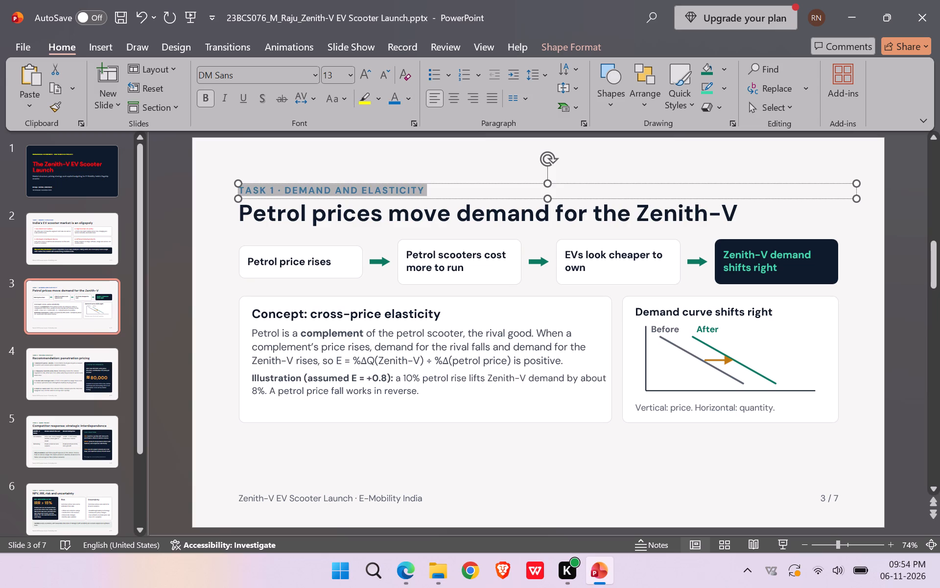
left_click(703, 327)
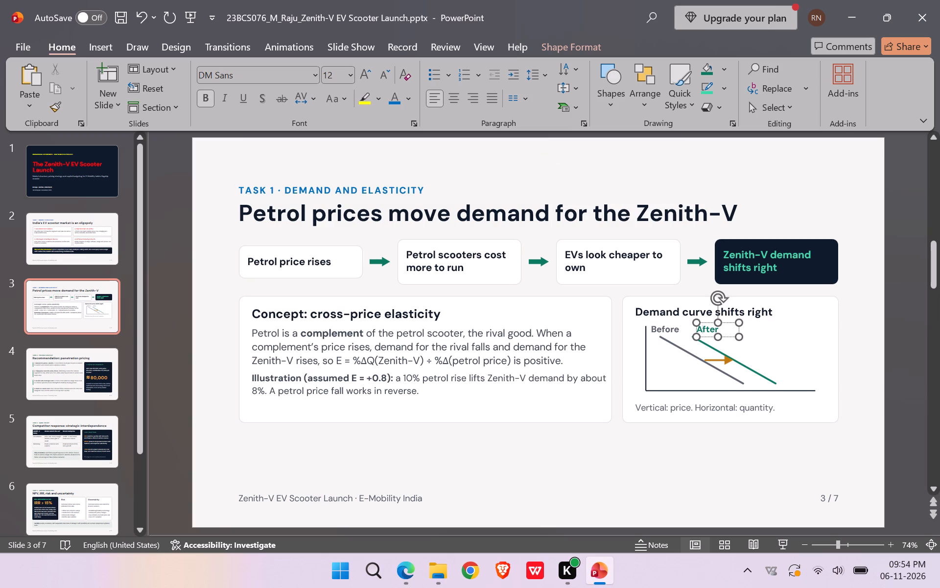
Set the font colour of the "TASK 2 · PRICING STRATEGY" line on slide 4 to standard blue.
left_click(53, 179)
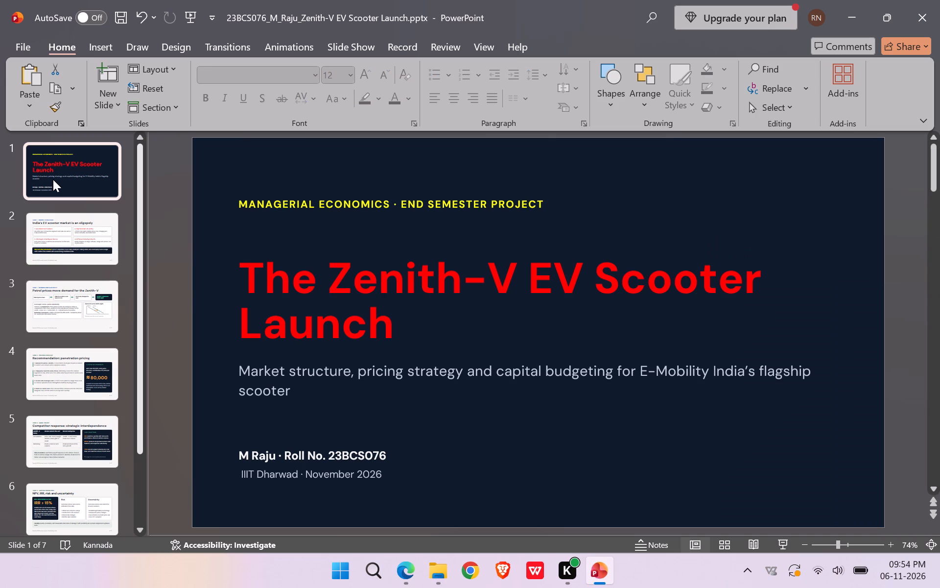
left_click(80, 380)
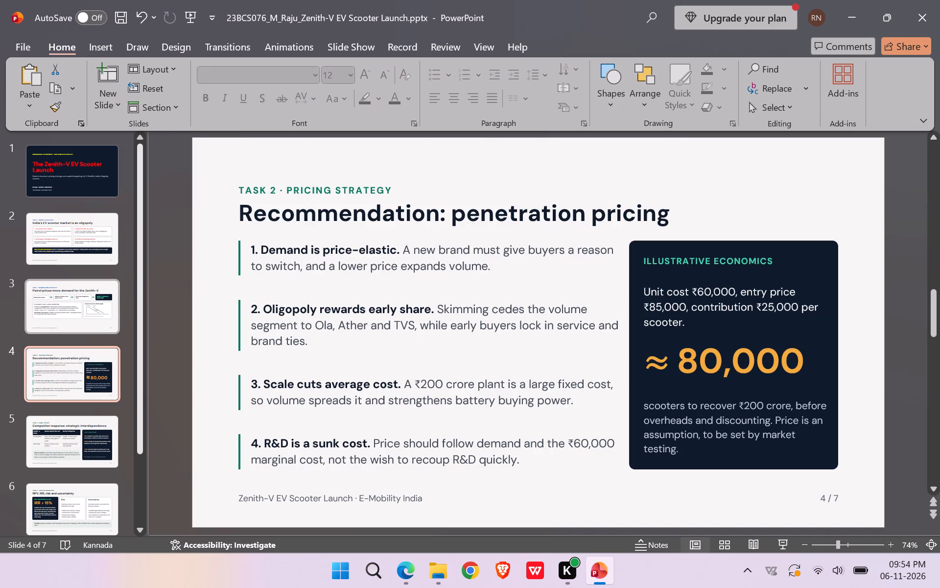
left_click(328, 192)
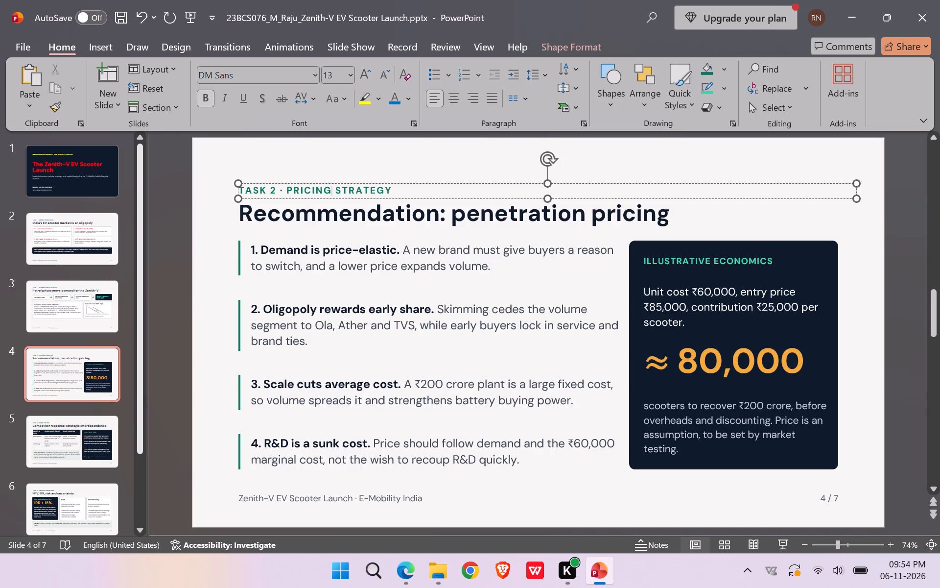
key("ctrl+a")
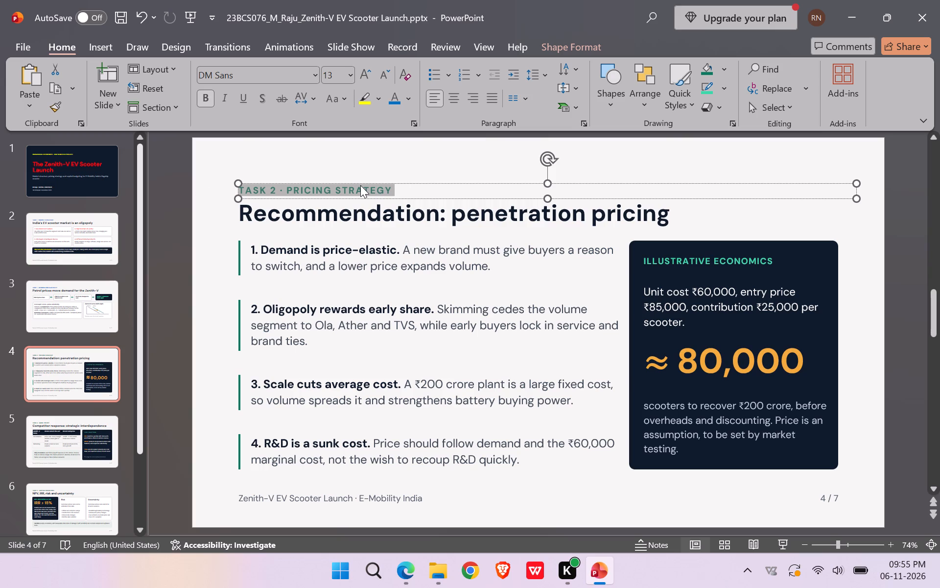
left_click(352, 188)
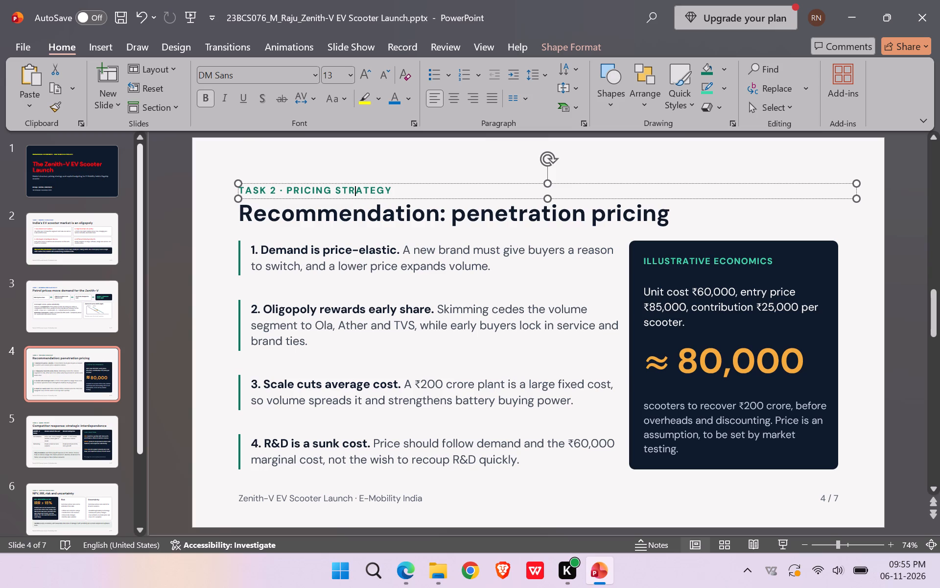
key("ctrl+a")
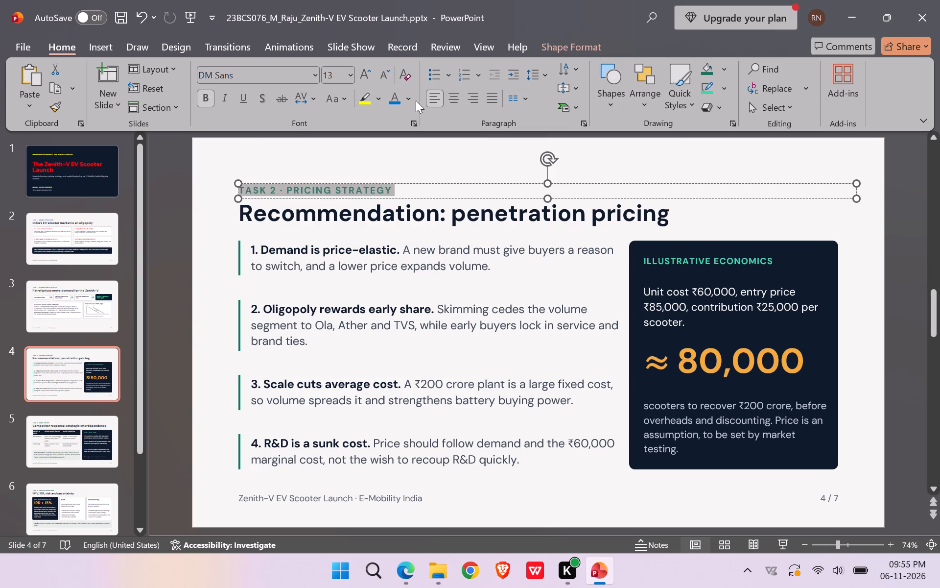
left_click(410, 98)
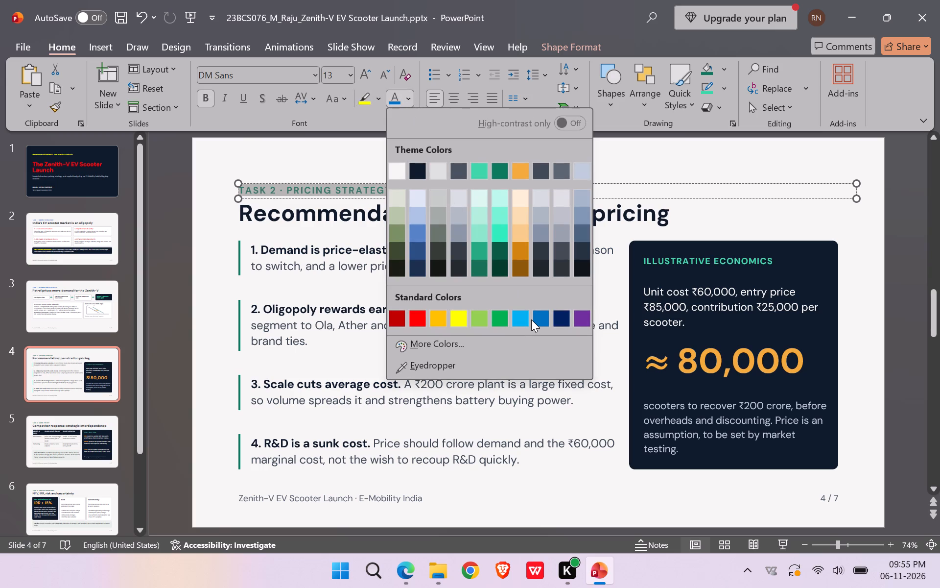
left_click(538, 319)
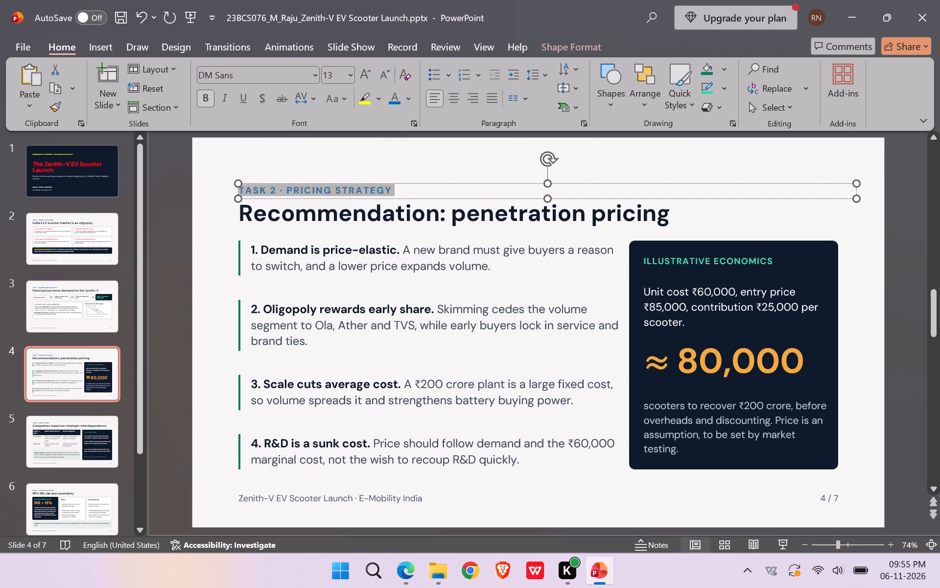
Set the font colour of the bold lead-in "1. Demand is price-elastic." on slide 4 to standard red.
left_click(328, 254)
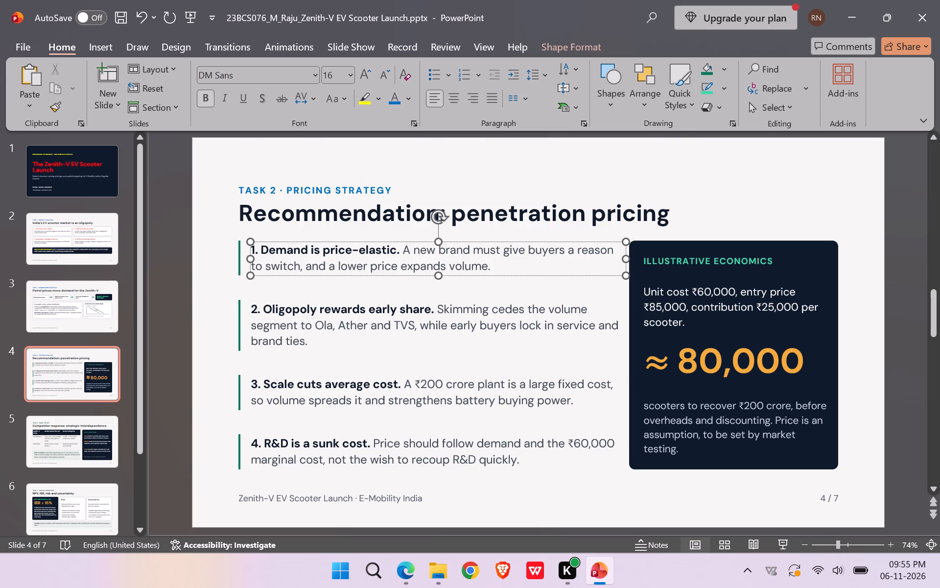
left_click_drag(252, 251, 269, 251)
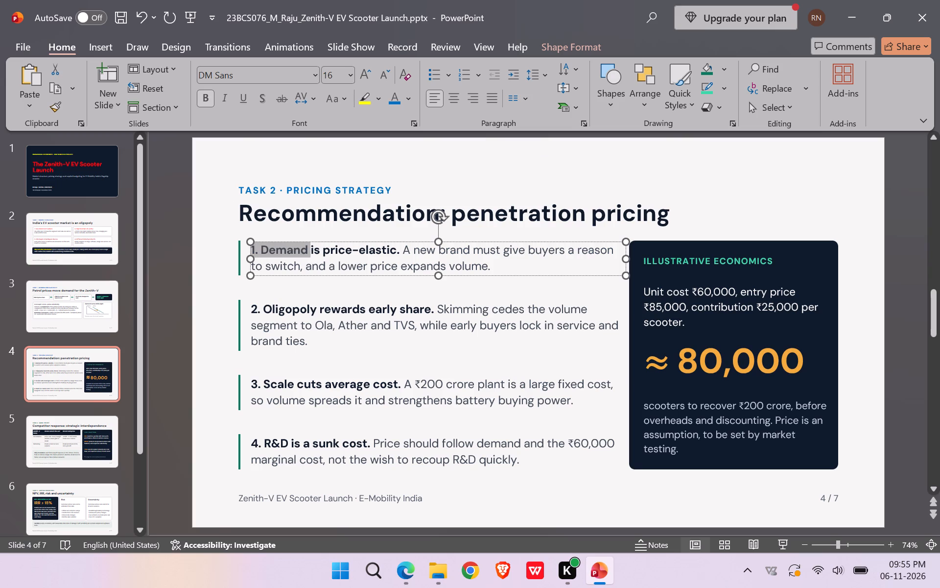
left_click_drag(269, 251, 398, 249)
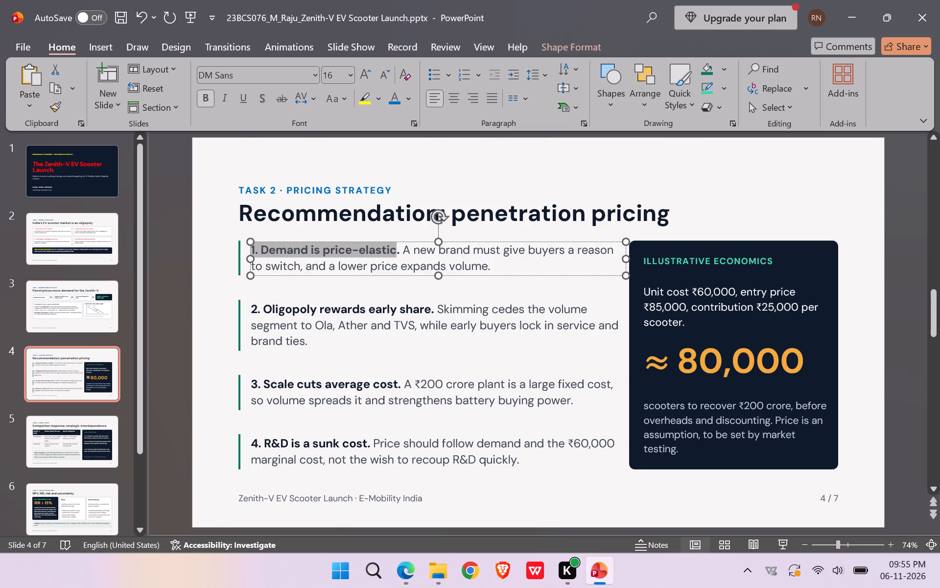
left_click_drag(398, 249, 401, 252)
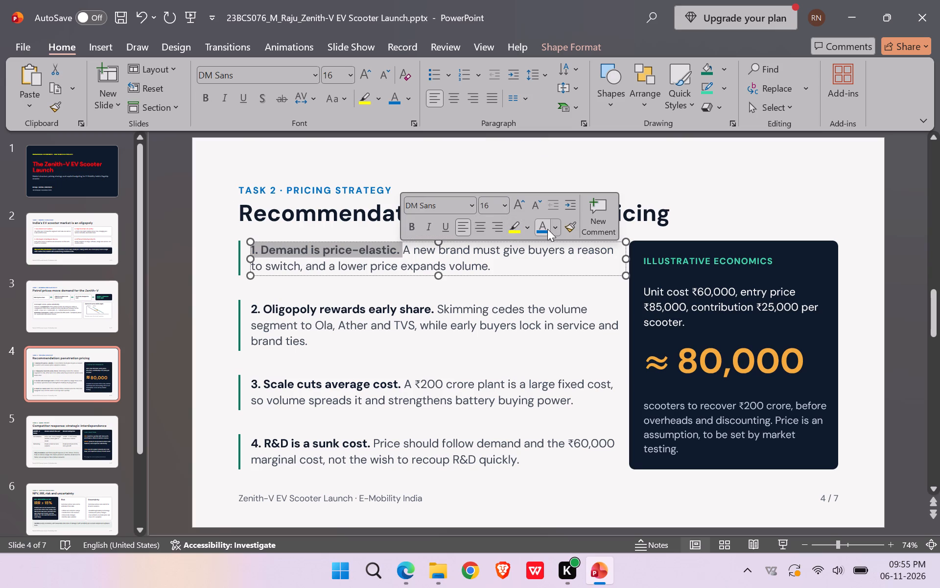
left_click(553, 229)
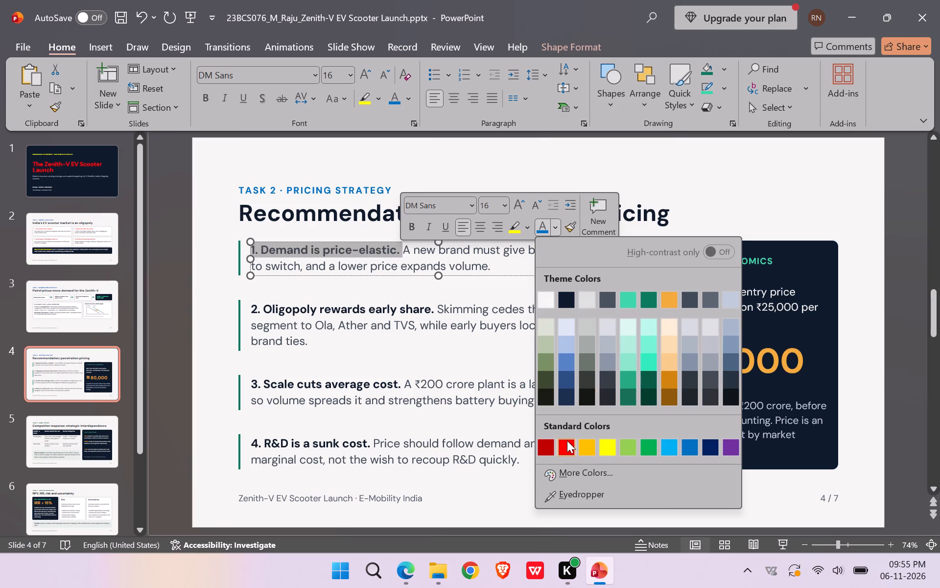
left_click(565, 443)
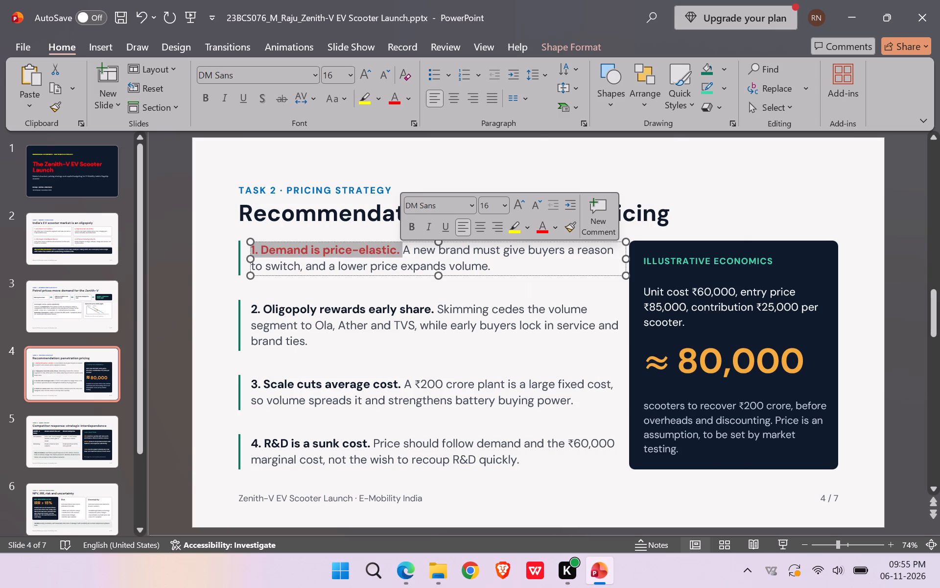
Apply the same standard red font colour to the bold lead-ins of points 2, 3 and 4 on slide 4.
left_click_drag(433, 312, 374, 305)
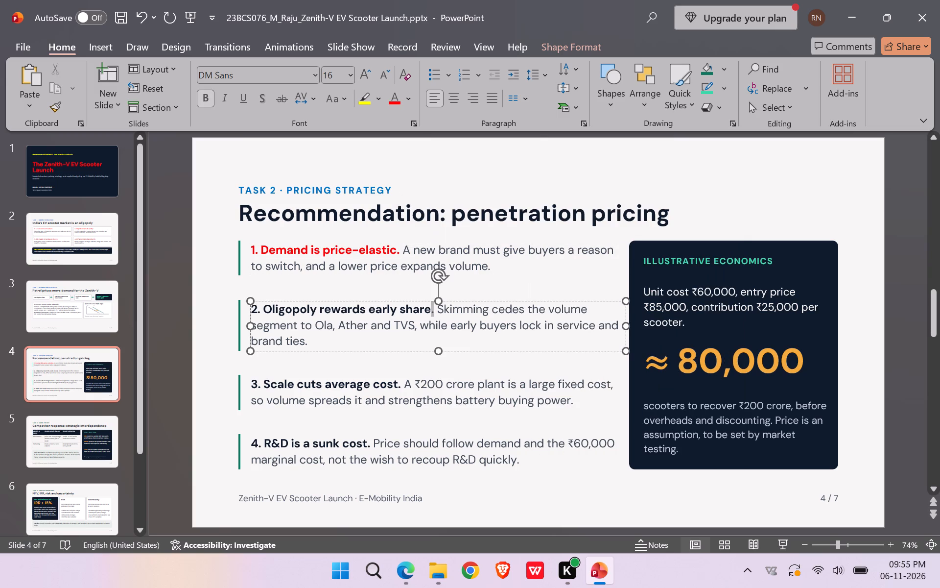
left_click_drag(374, 305, 252, 310)
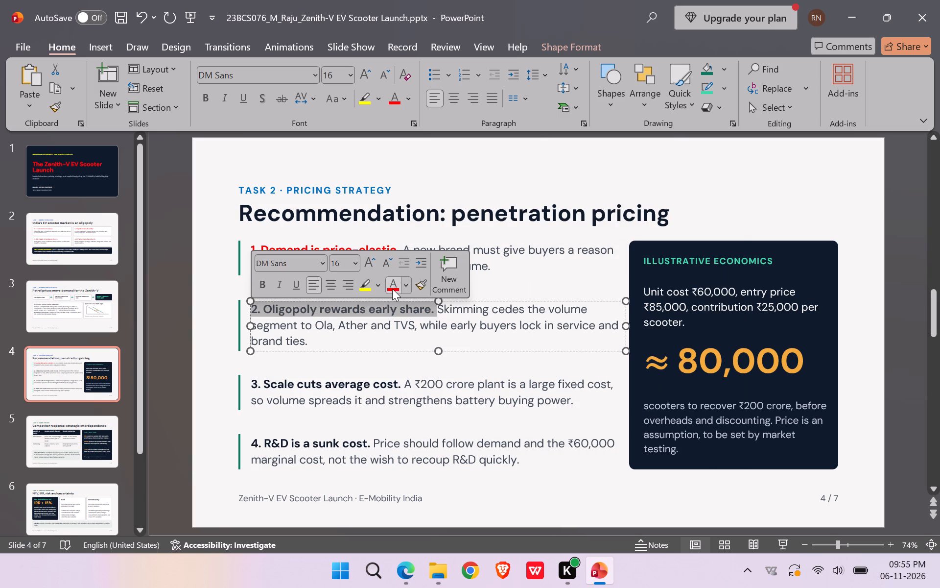
left_click(399, 289)
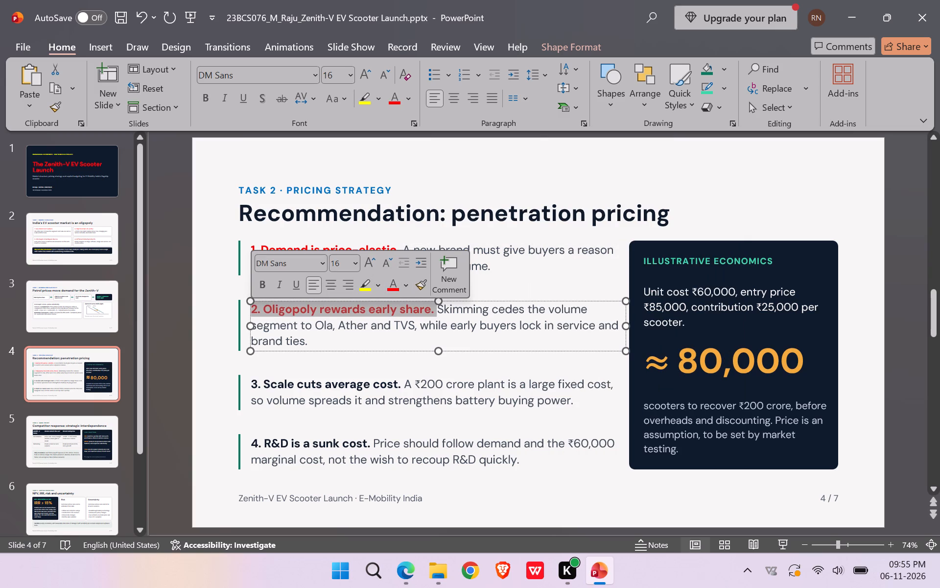
left_click_drag(399, 384, 252, 386)
left_click(395, 361)
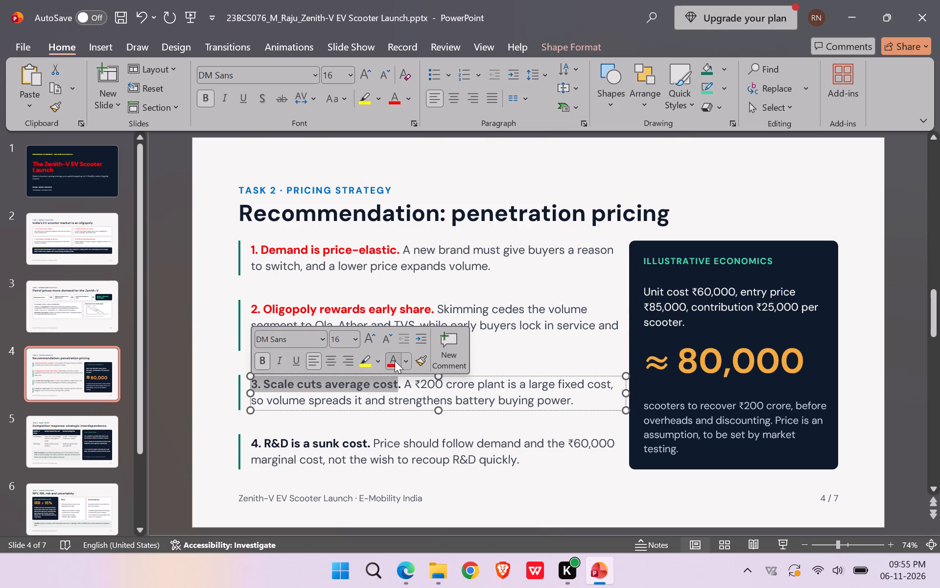
left_click(338, 443)
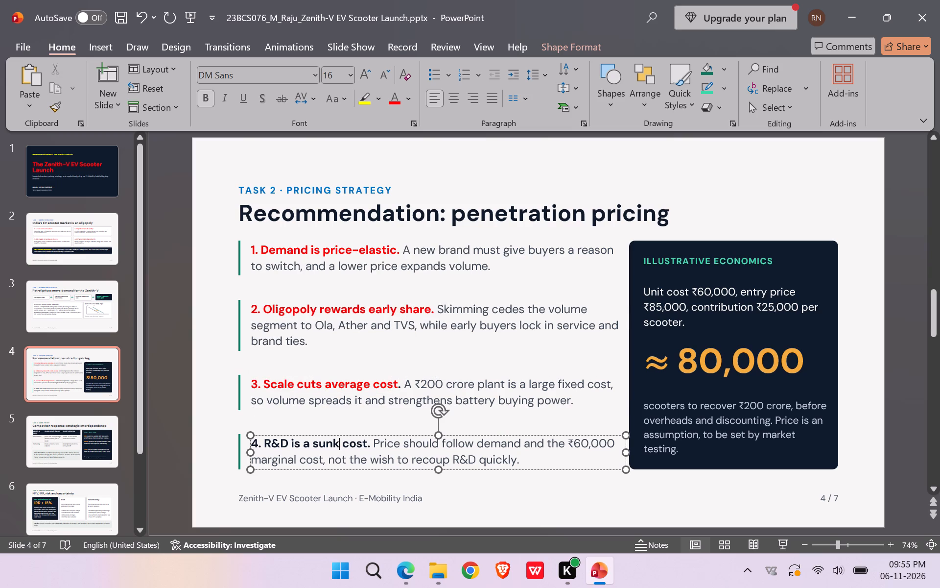
left_click_drag(370, 446, 290, 439)
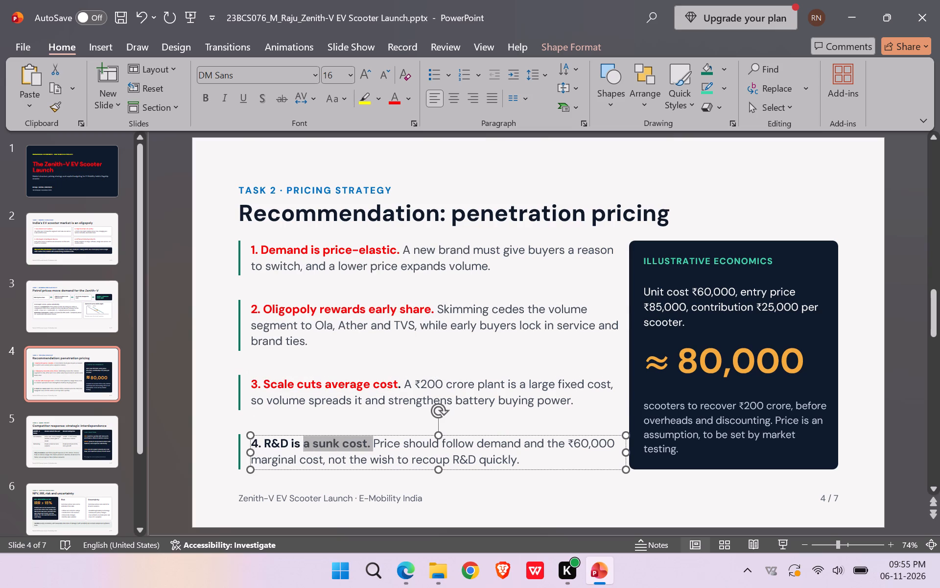
left_click_drag(290, 439, 253, 444)
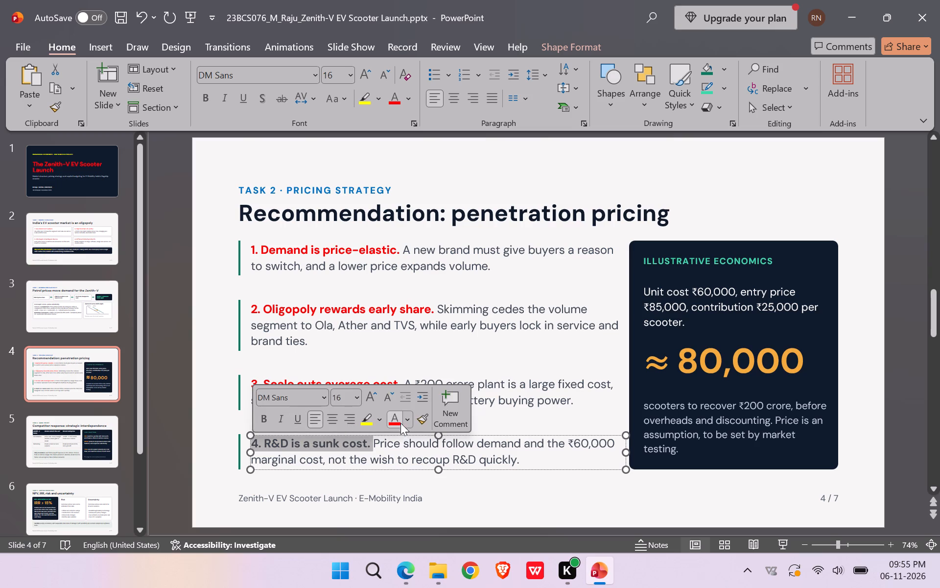
left_click(394, 421)
left_click(518, 422)
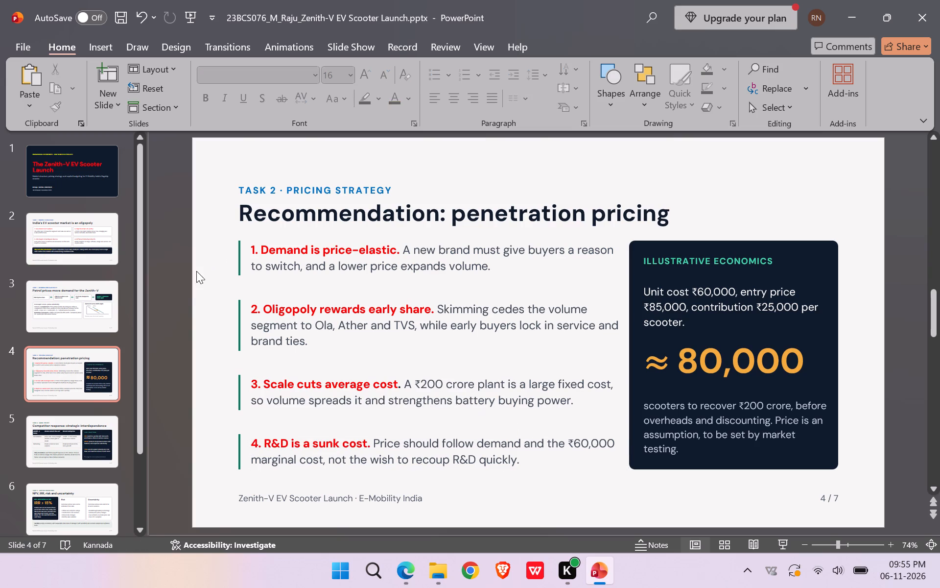
Set the font colour of the "After" label on slide 3's demand curve chart to standard light blue.
scroll(115, 220, "up", 1)
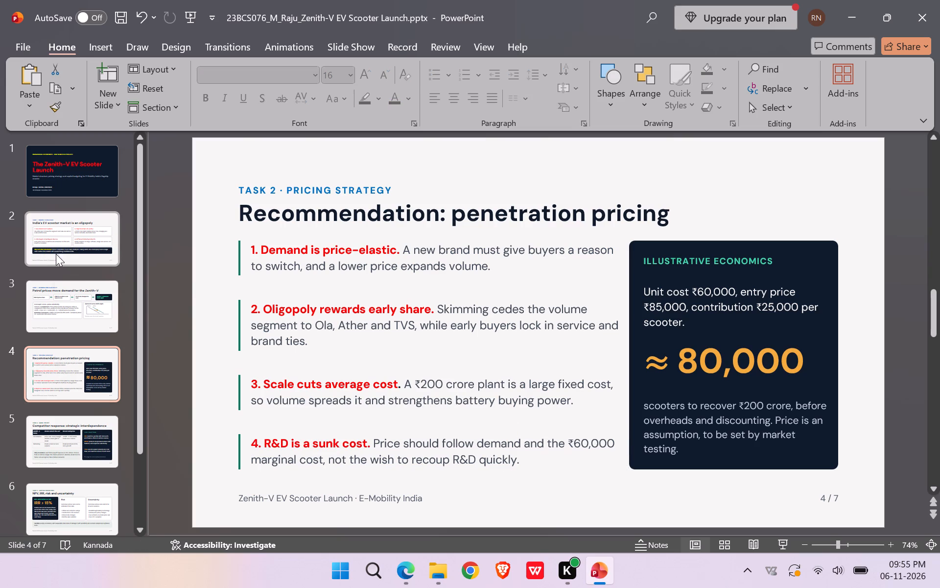
left_click(62, 301)
left_click(39, 307)
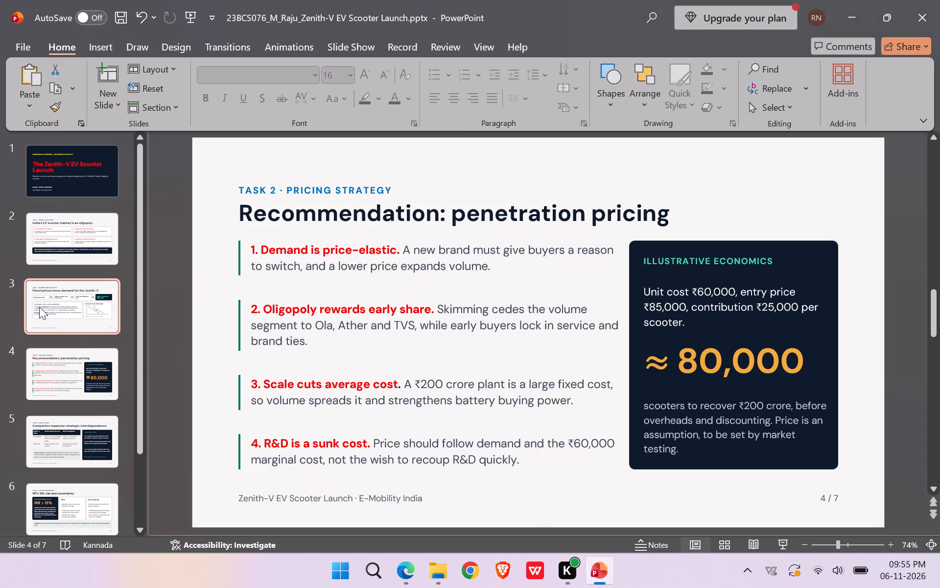
left_click(275, 262)
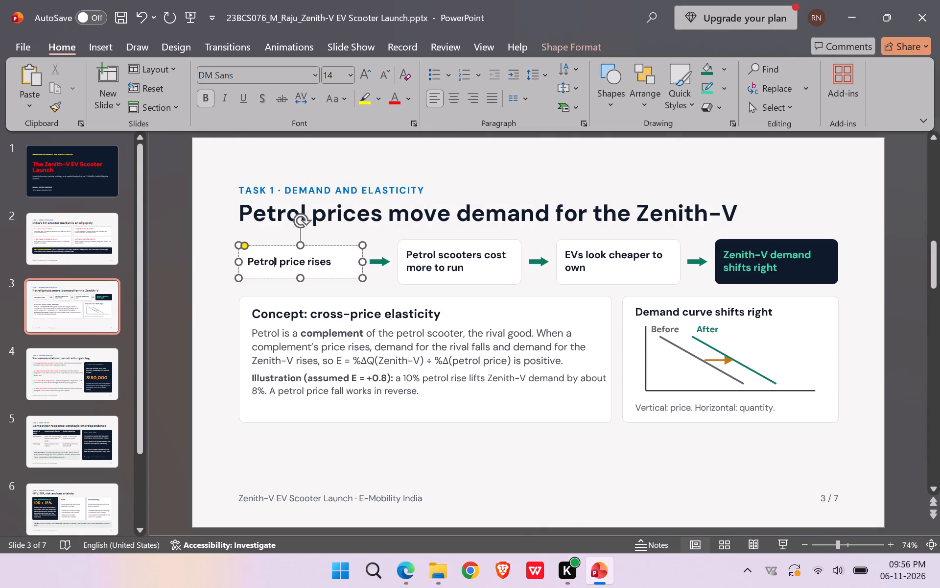
left_click(712, 333)
key("ctrl+a")
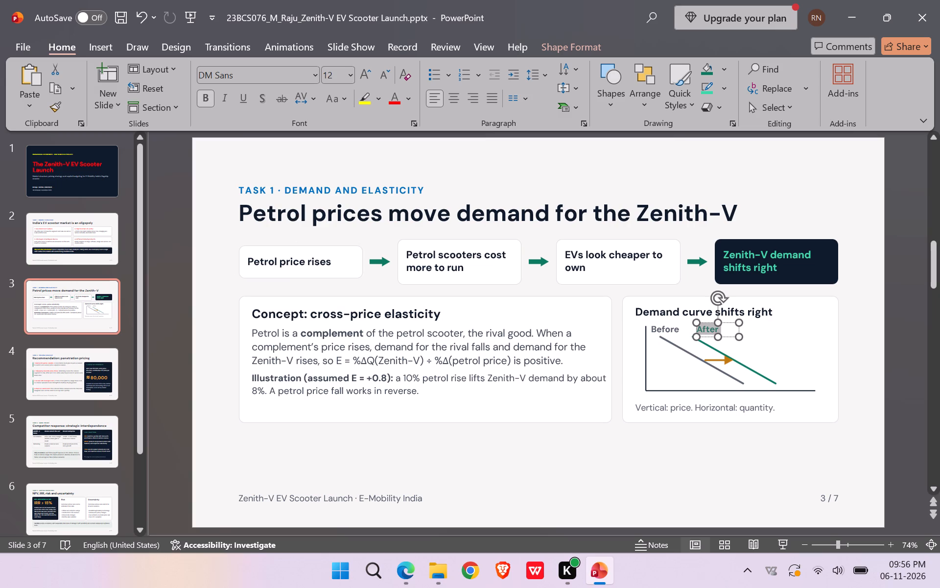
left_click(411, 101)
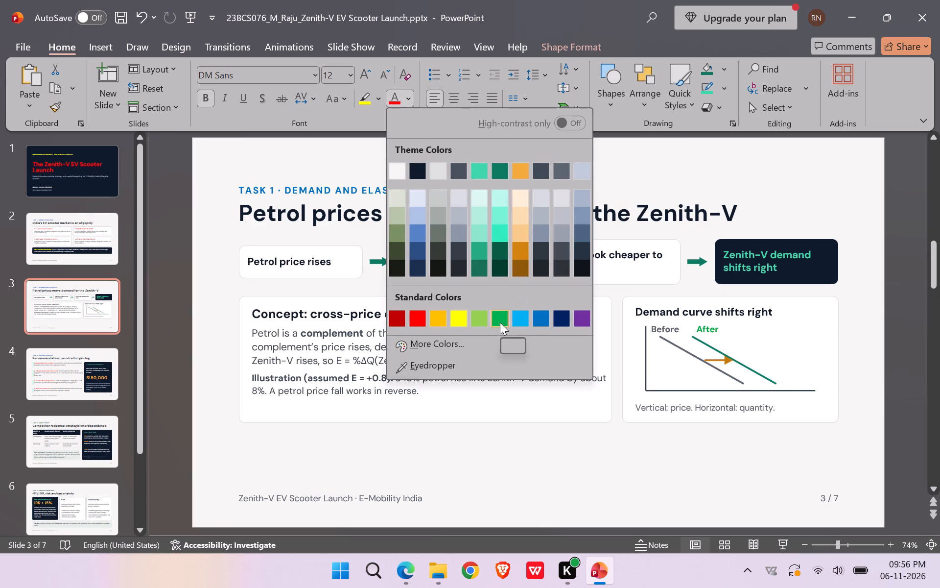
left_click(529, 320)
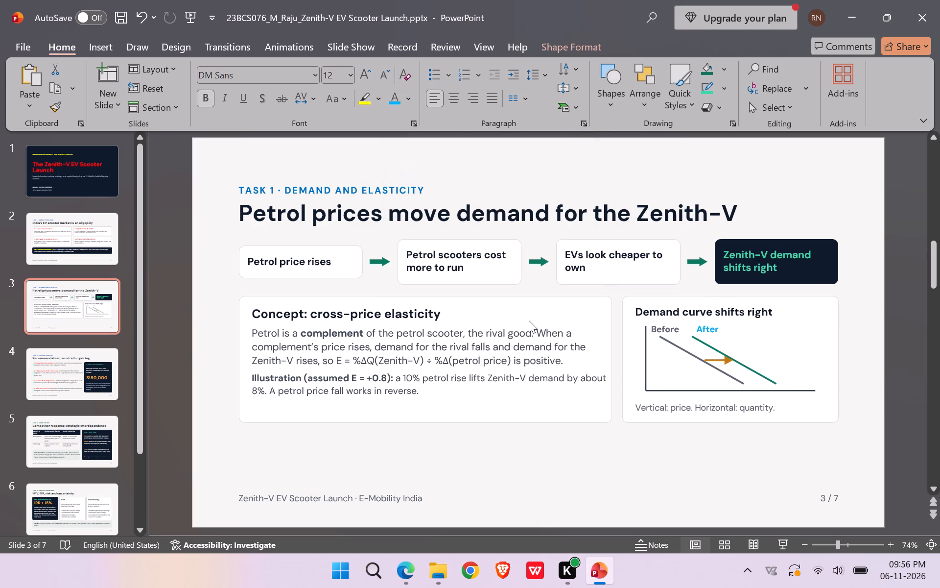
Set the font colour of the "Before" label on slide 3's demand curve chart to standard purple.
left_click(661, 330)
key("ctrl+a")
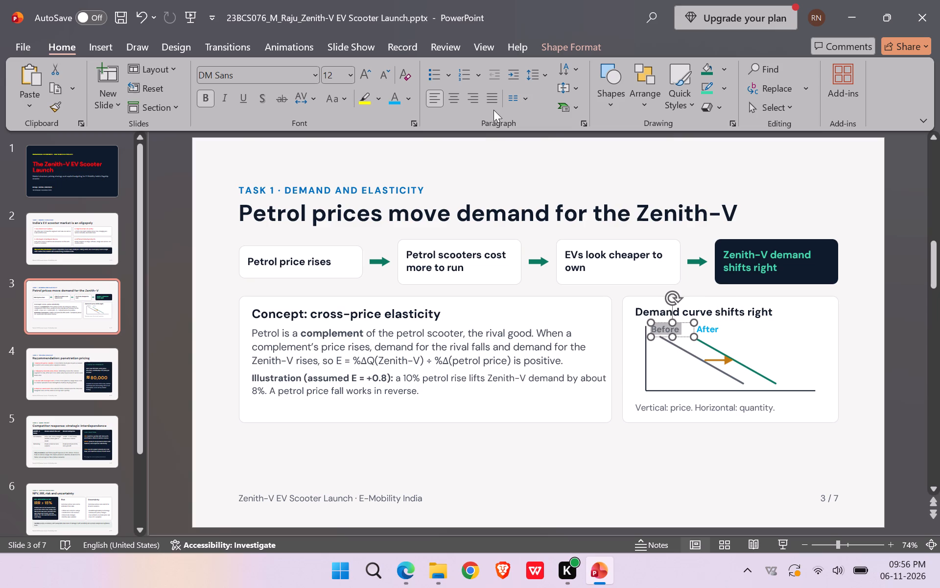
left_click(407, 100)
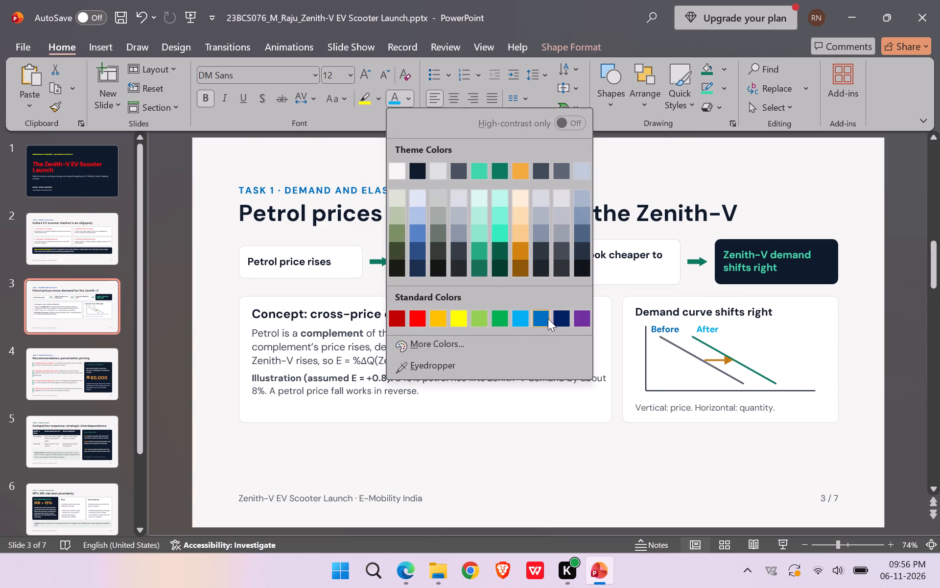
left_click(582, 316)
left_click(557, 281)
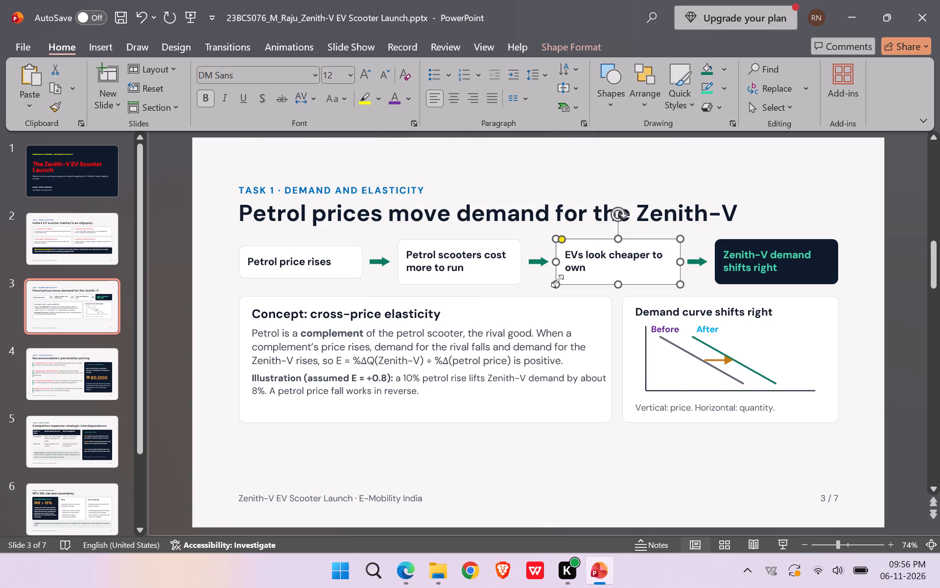
left_click(700, 358)
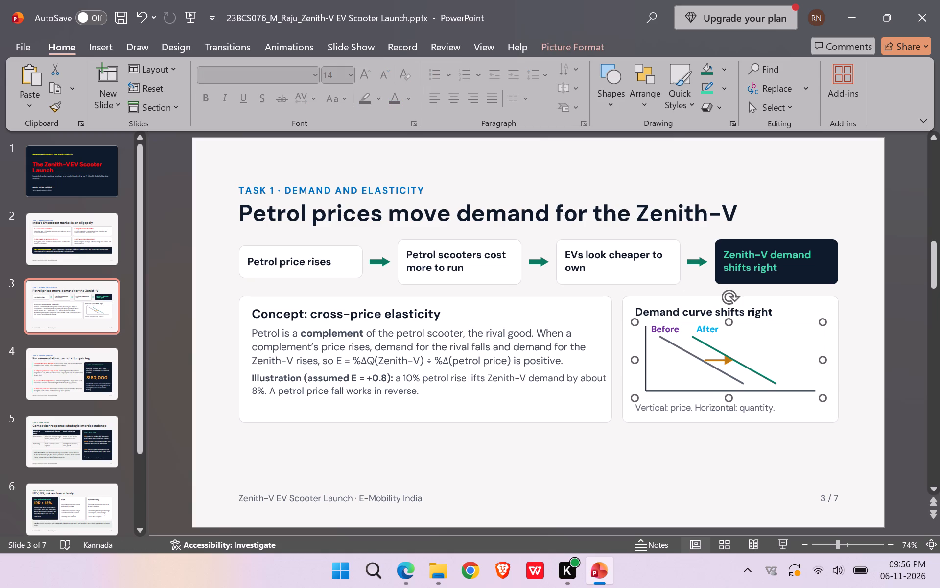
left_click(672, 467)
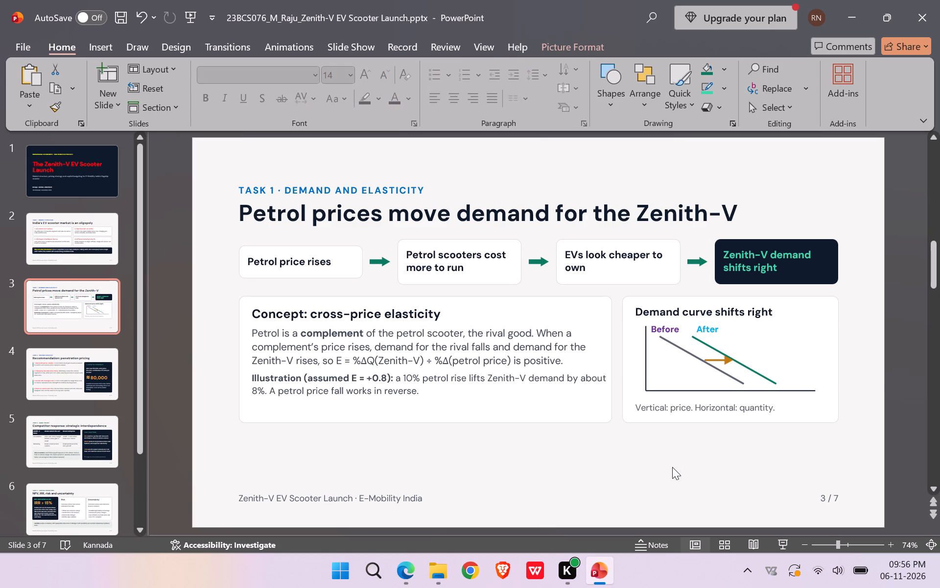
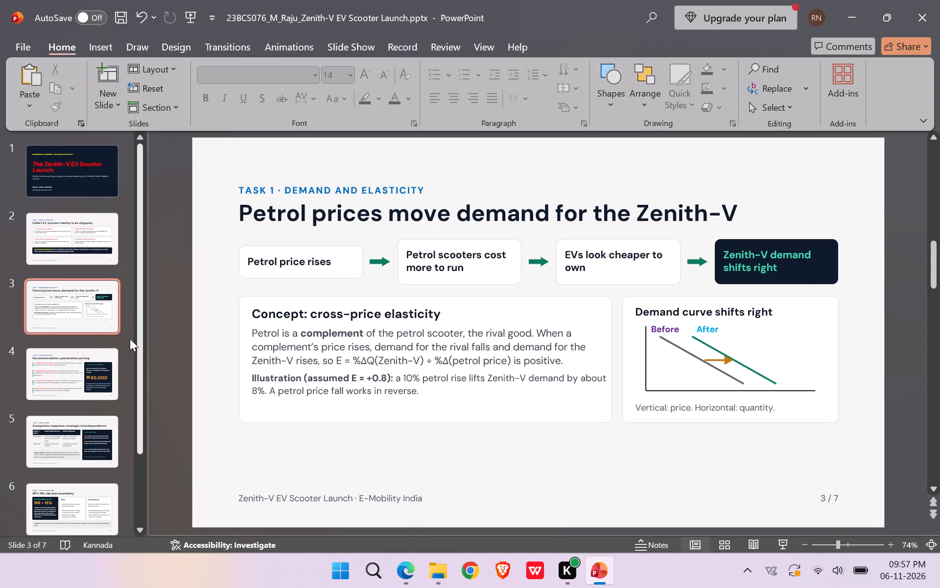
Set the font colour of the title "The Zenith-V EV Scooter Launch" on slide 1 to standard green.
left_click(89, 181)
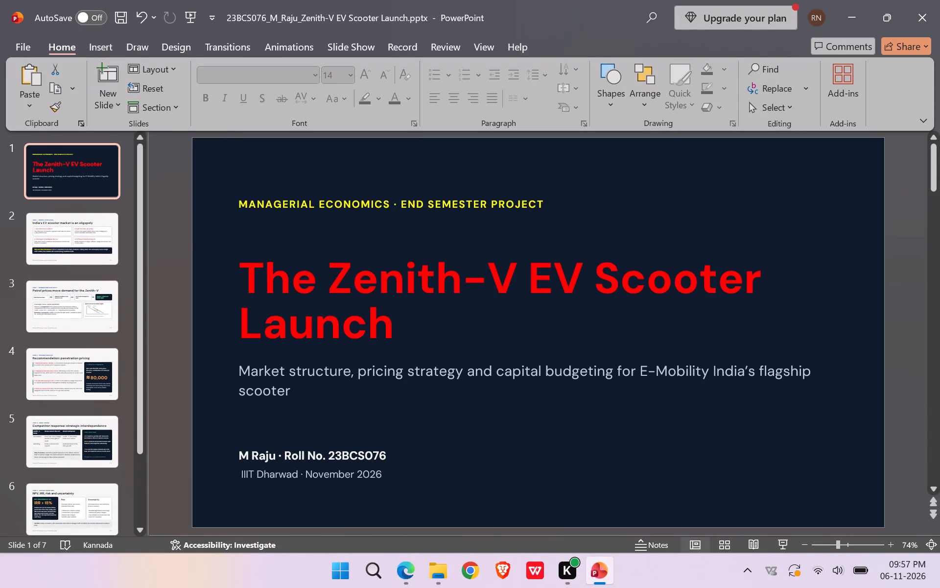
left_click(329, 330)
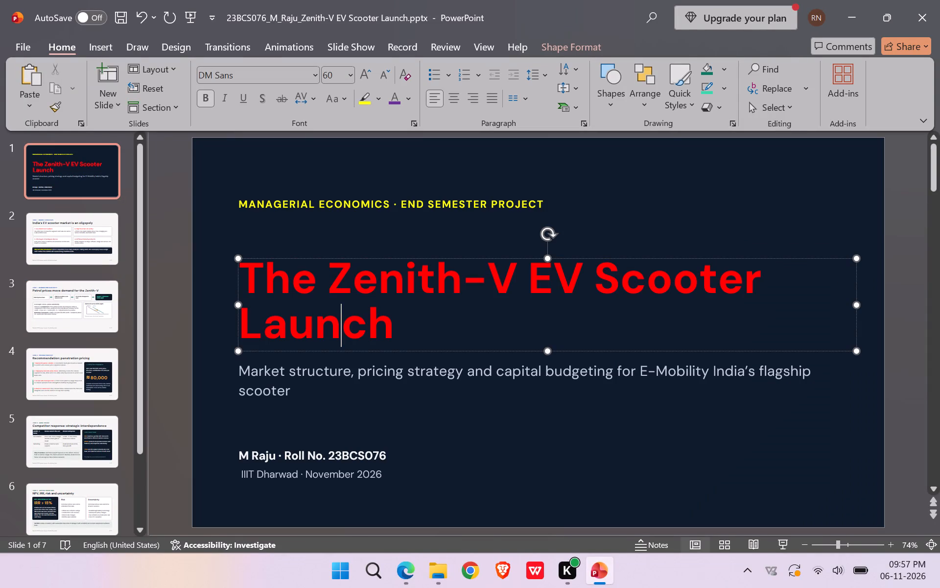
key("ctrl+a")
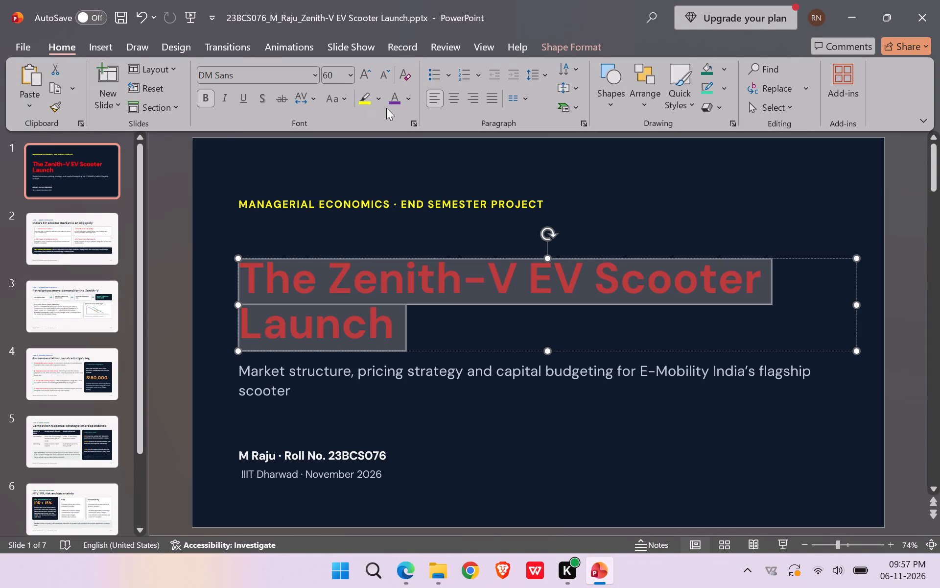
left_click(400, 101)
left_click(443, 317)
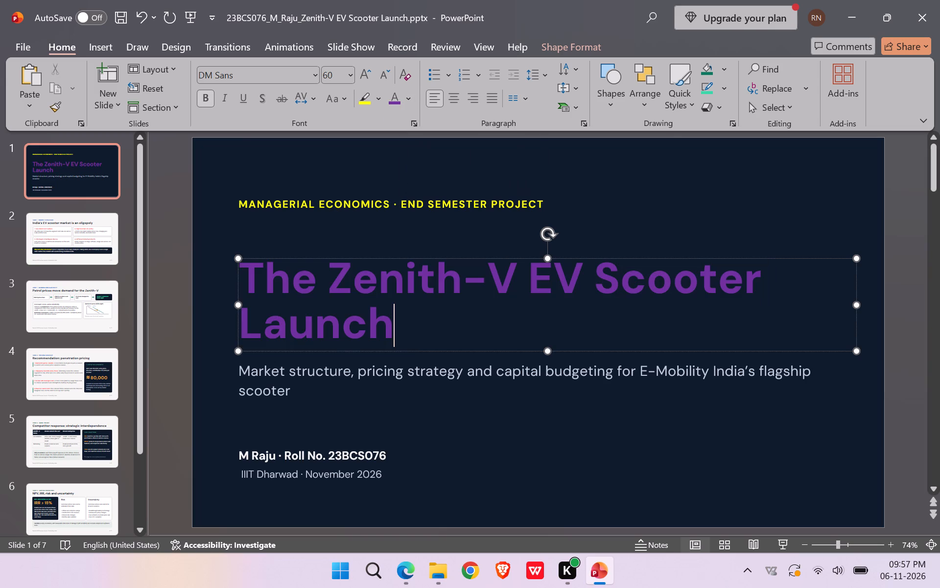
left_click(376, 286)
key("ctrl+a")
left_click(410, 101)
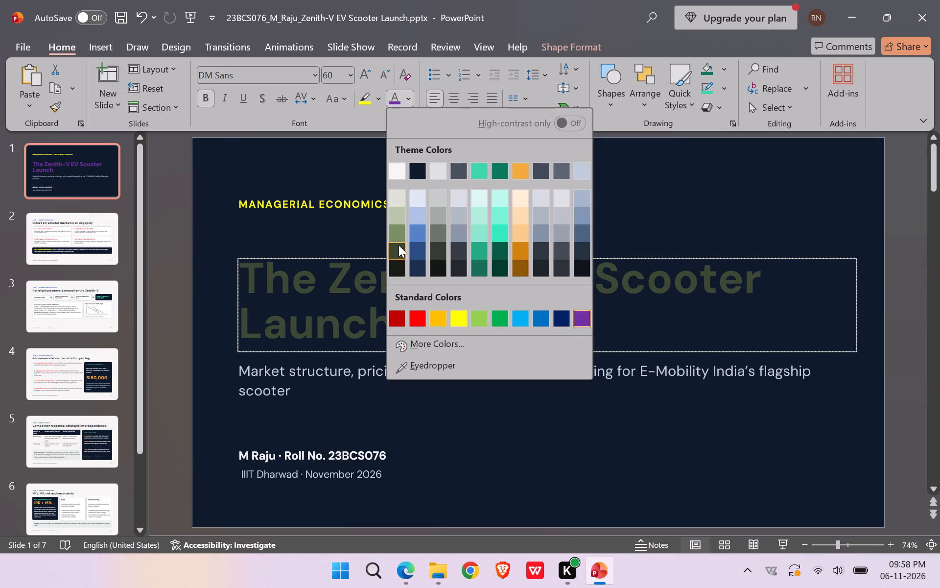
left_click(498, 320)
Set the font colour of the subtitle beginning "Market structure, pricing strategy" on slide 1 to standard light blue.
left_click(427, 392)
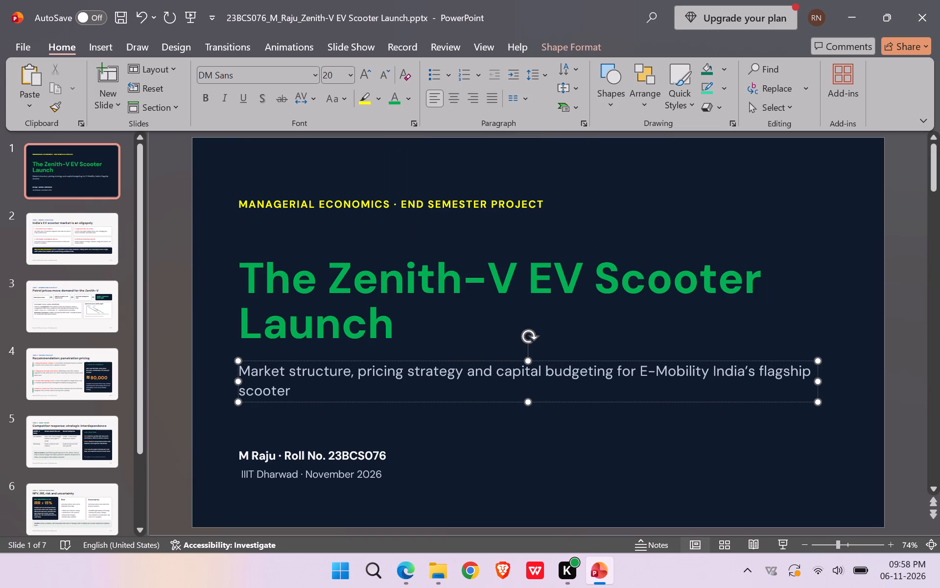
key("ctrl+a")
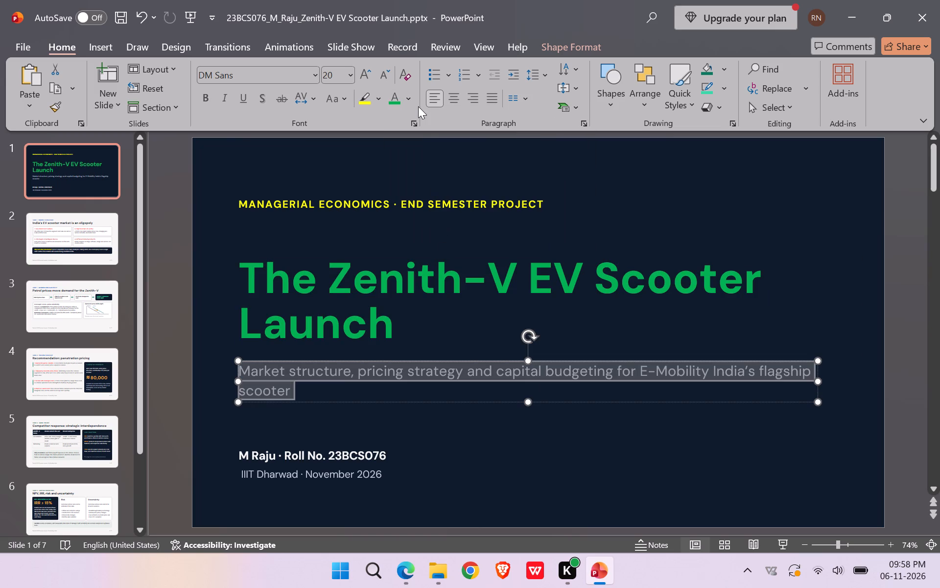
left_click(411, 103)
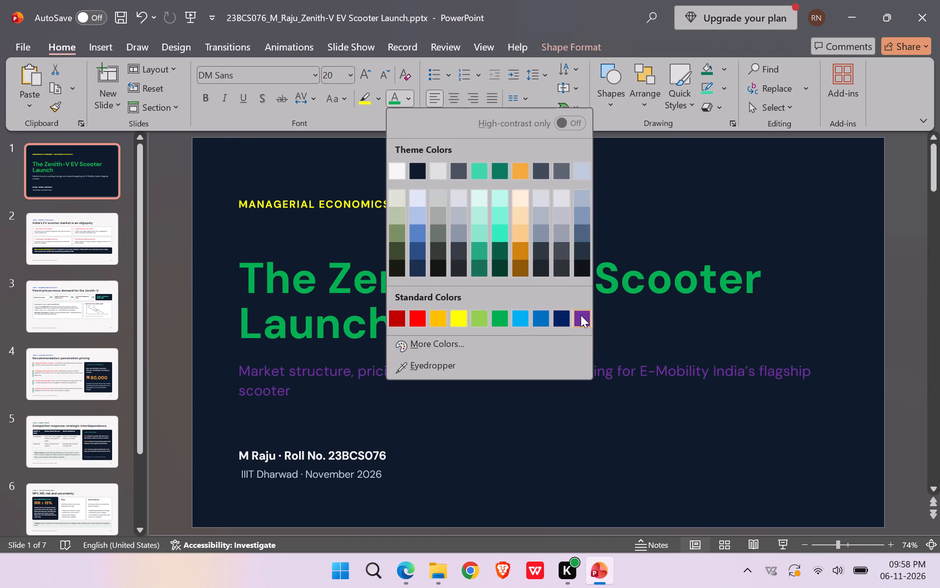
left_click(521, 320)
left_click(475, 439)
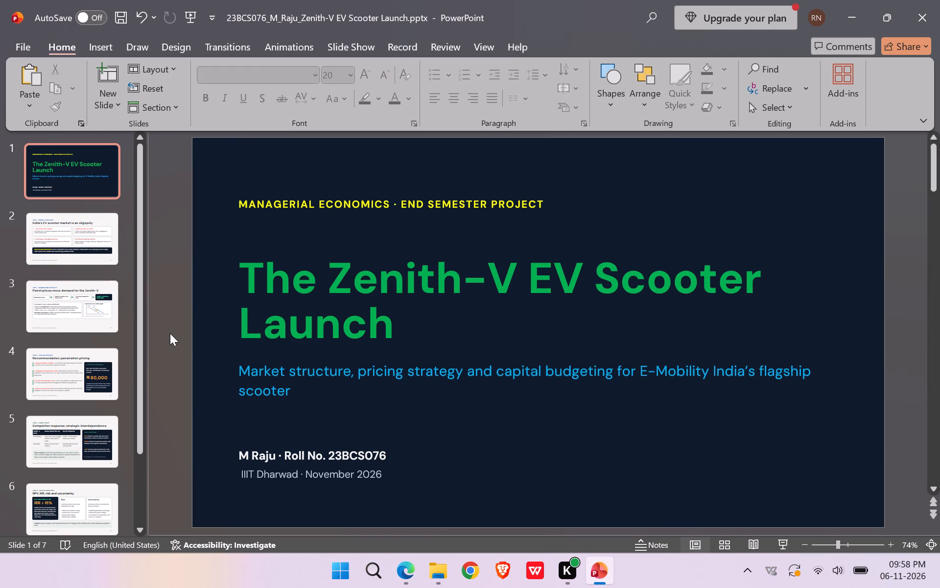
Set the font colour of the heading "Concept: cross-price elasticity" on slide 3 to standard red.
left_click(92, 247)
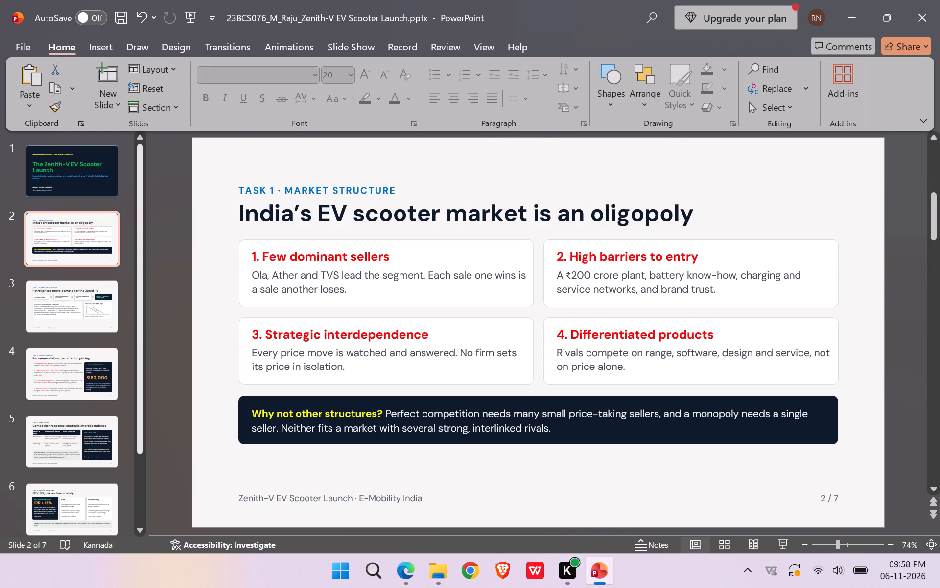
left_click(67, 297)
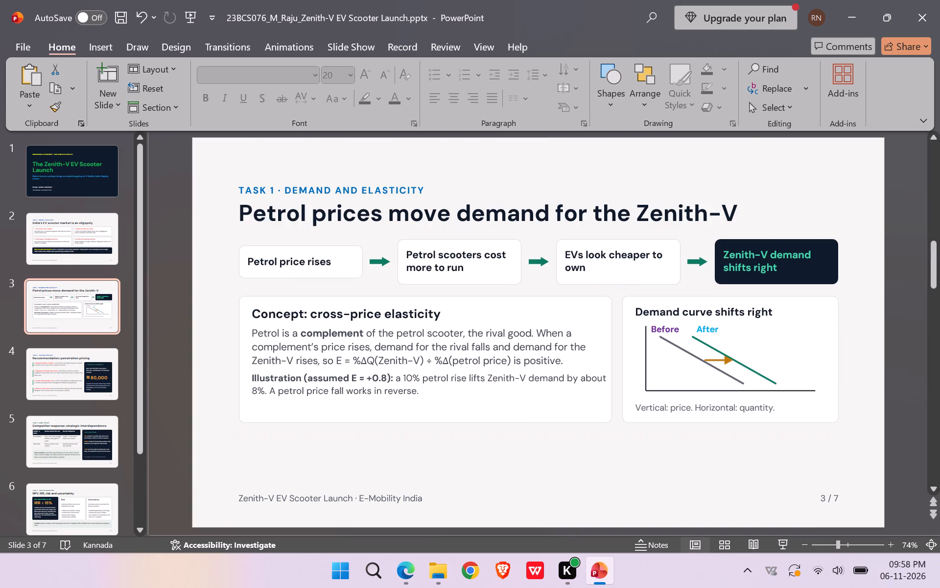
left_click(312, 314)
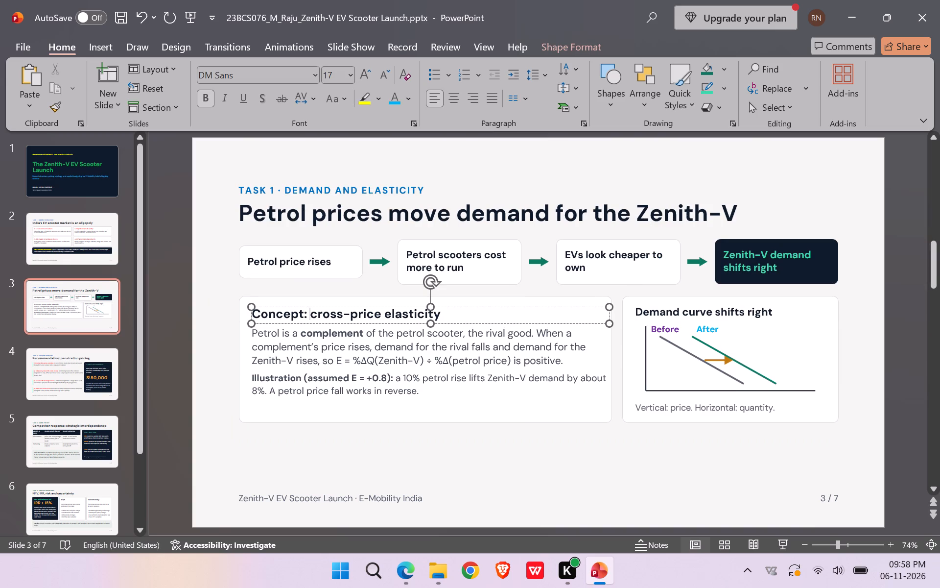
key("ctrl+a")
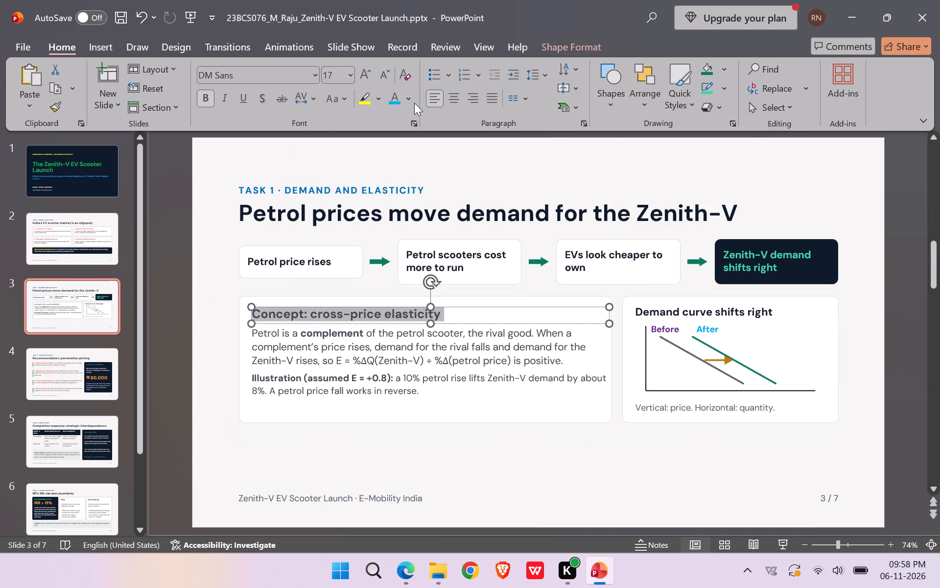
left_click(414, 104)
left_click(410, 315)
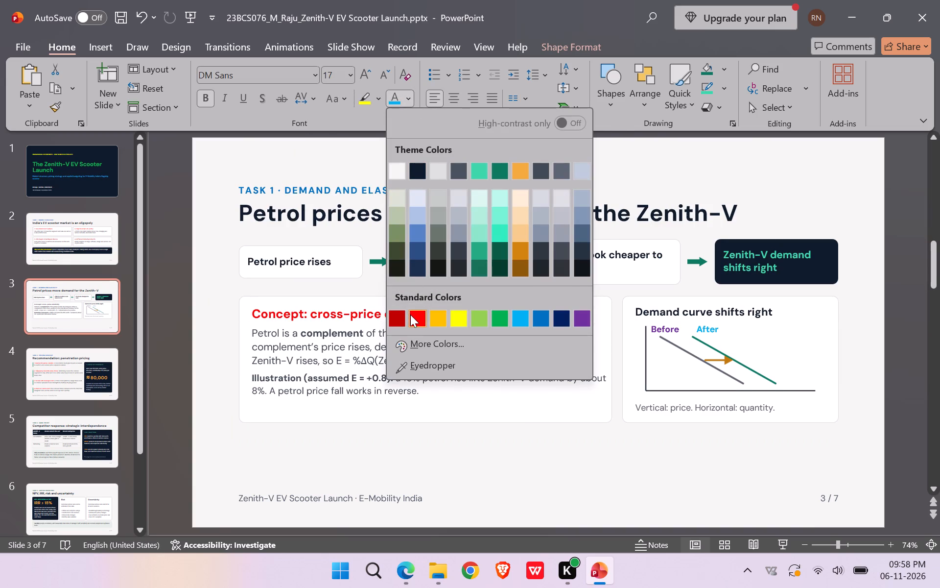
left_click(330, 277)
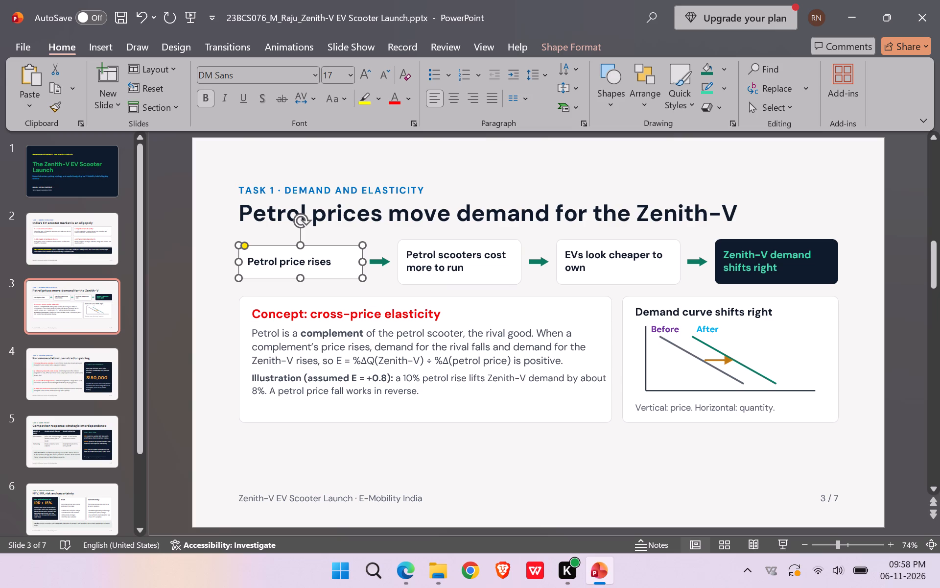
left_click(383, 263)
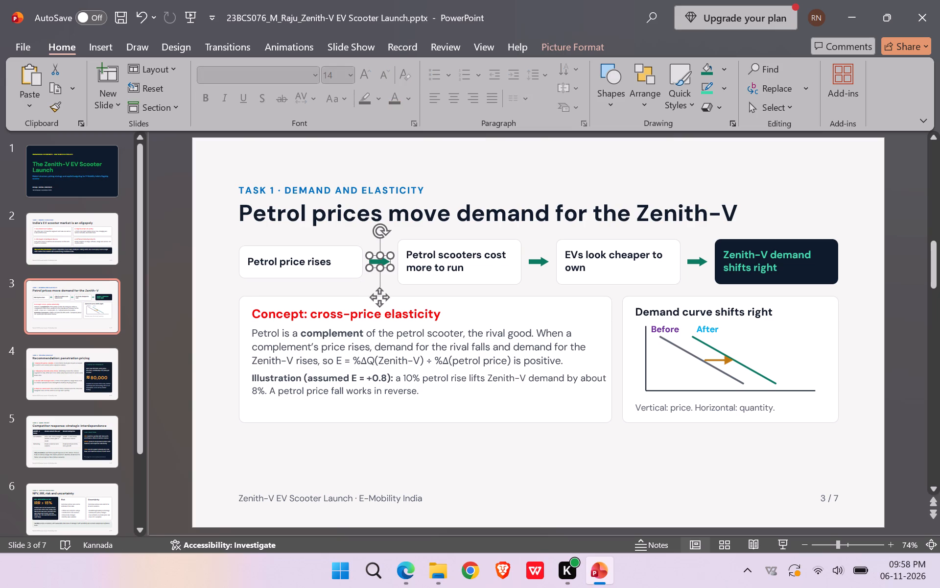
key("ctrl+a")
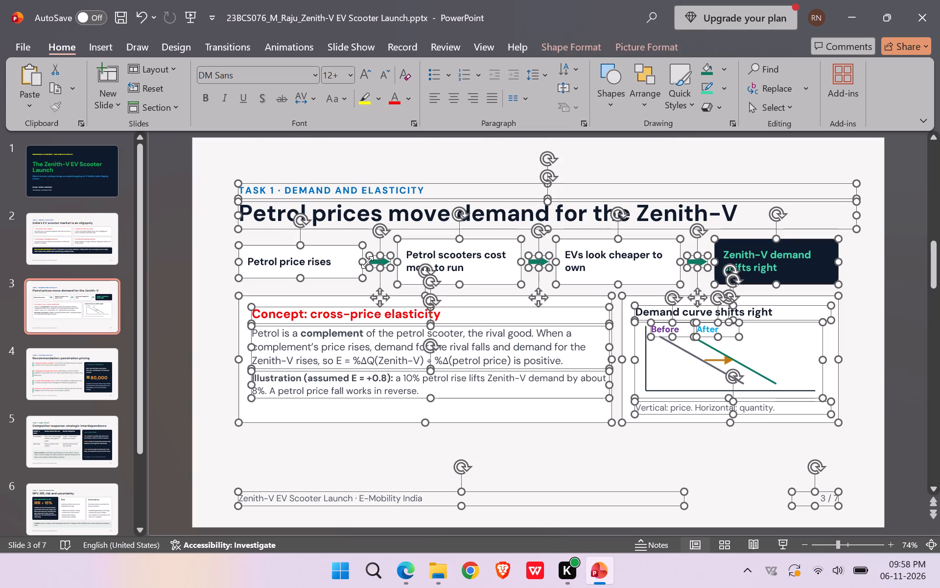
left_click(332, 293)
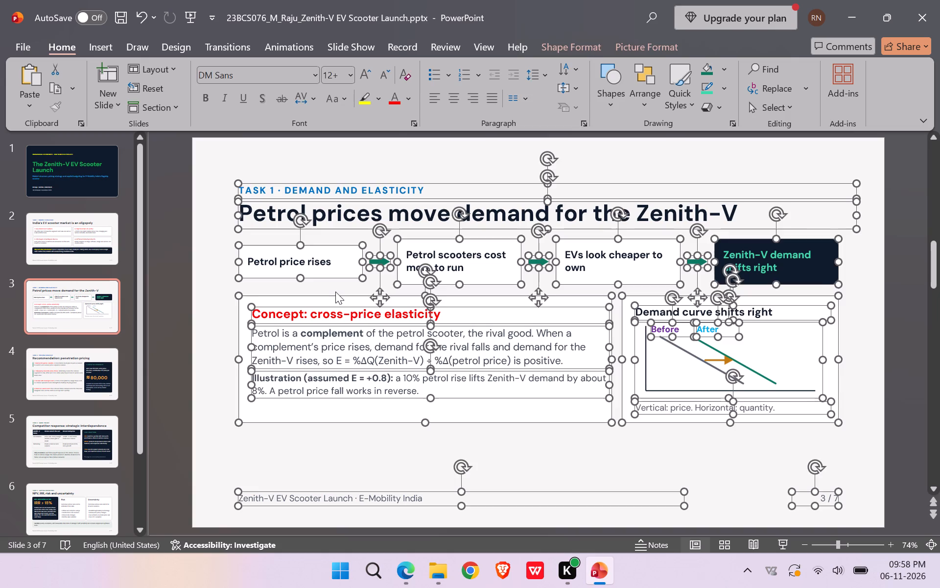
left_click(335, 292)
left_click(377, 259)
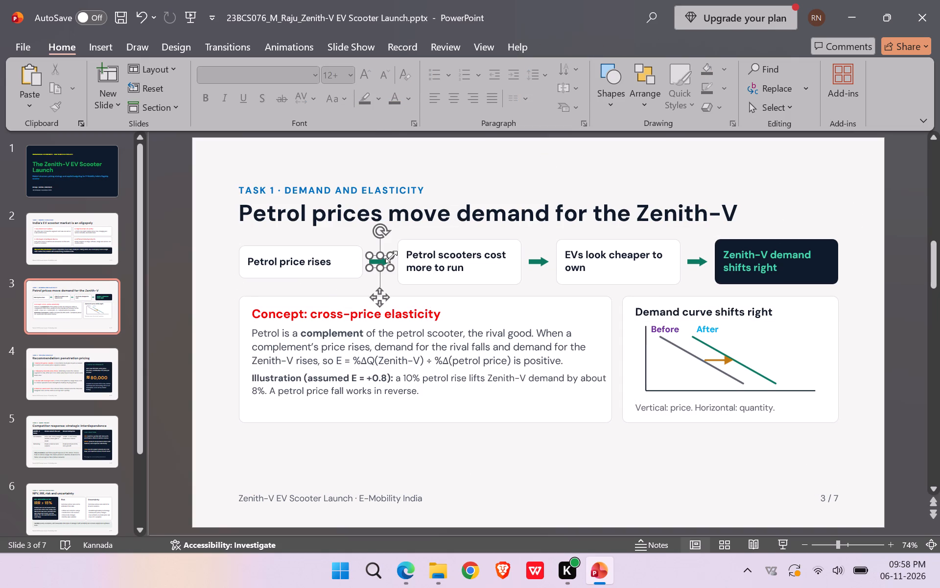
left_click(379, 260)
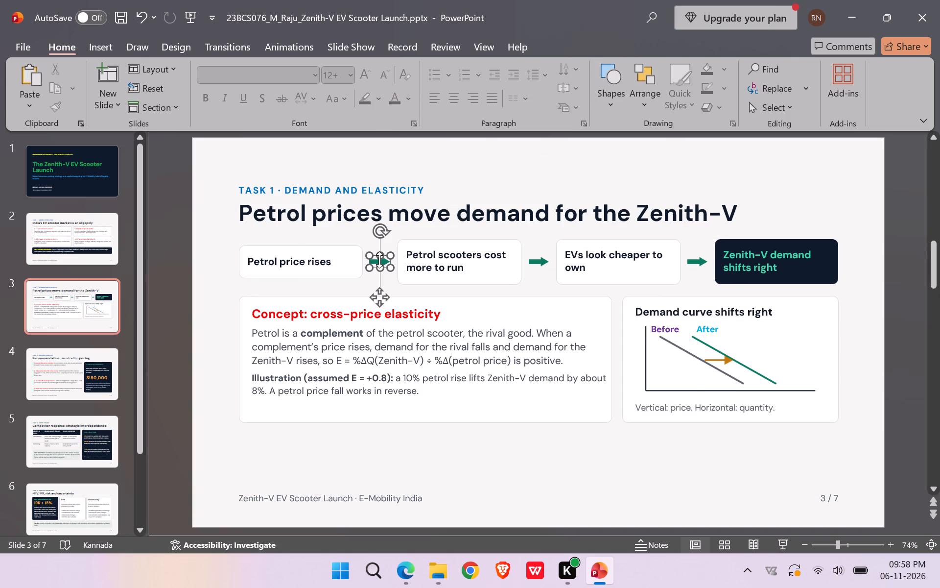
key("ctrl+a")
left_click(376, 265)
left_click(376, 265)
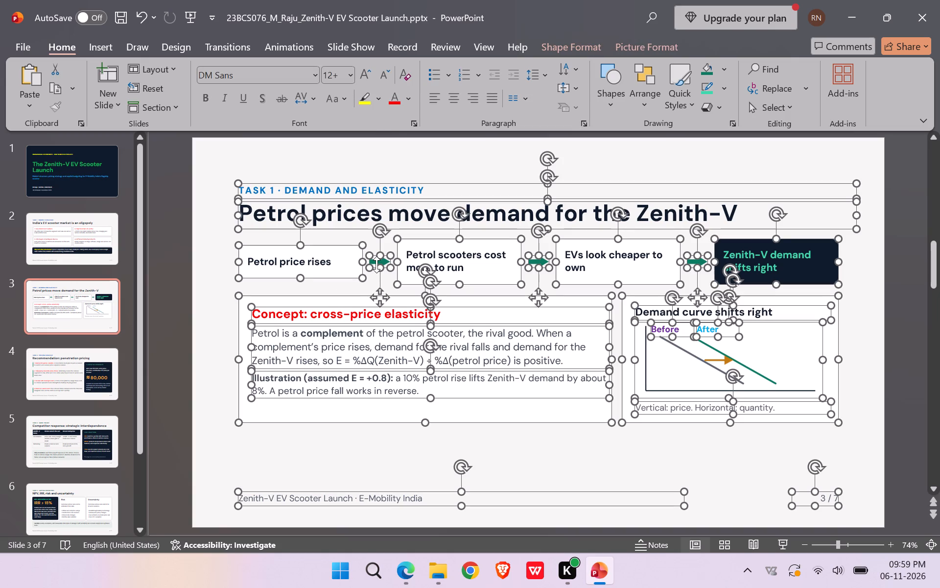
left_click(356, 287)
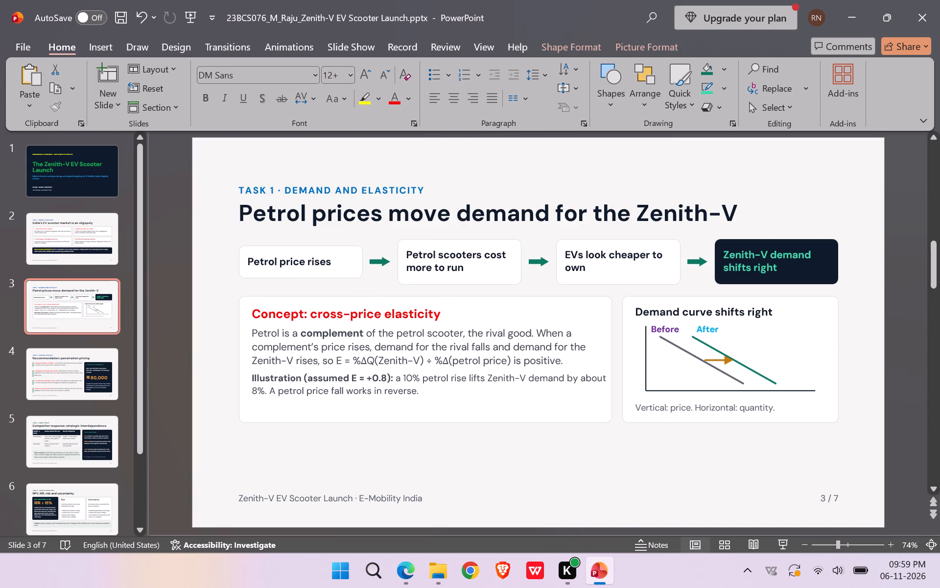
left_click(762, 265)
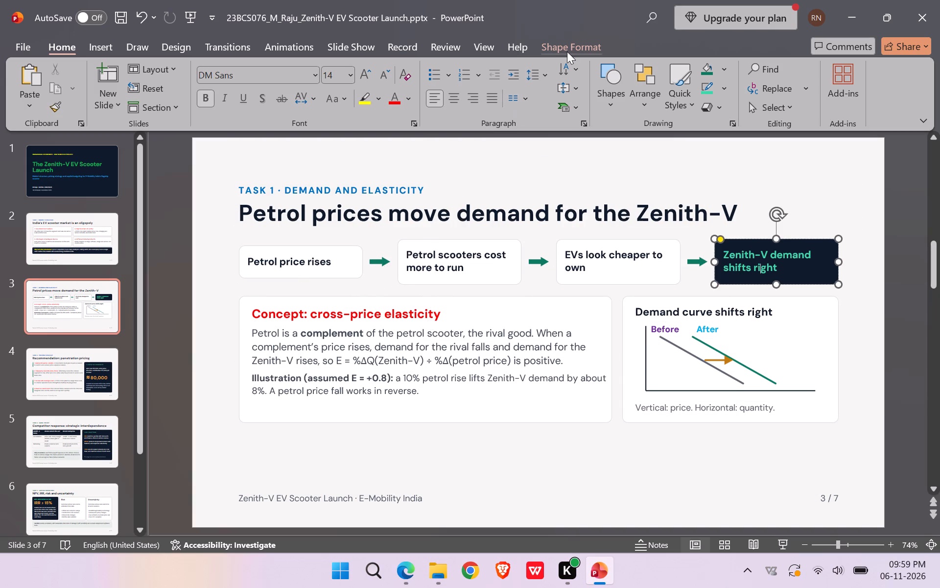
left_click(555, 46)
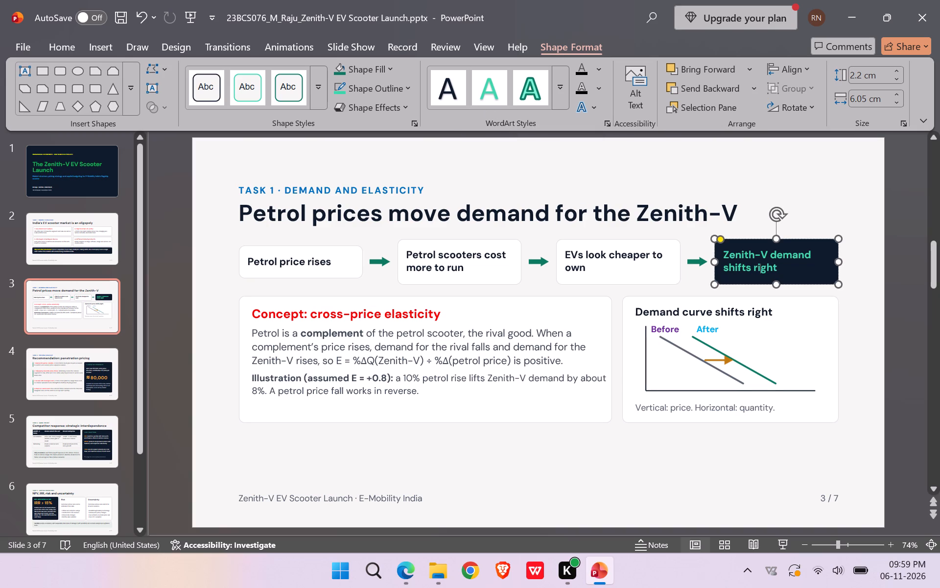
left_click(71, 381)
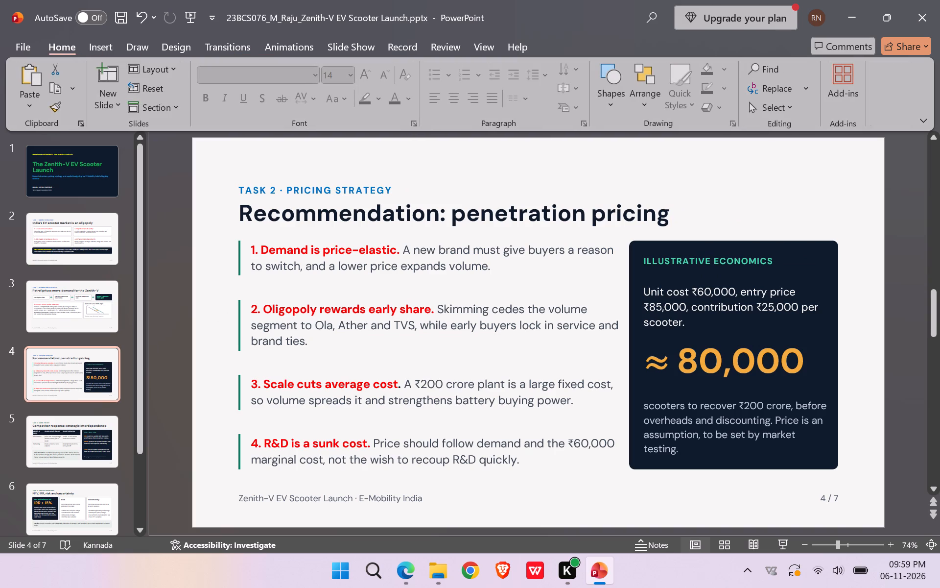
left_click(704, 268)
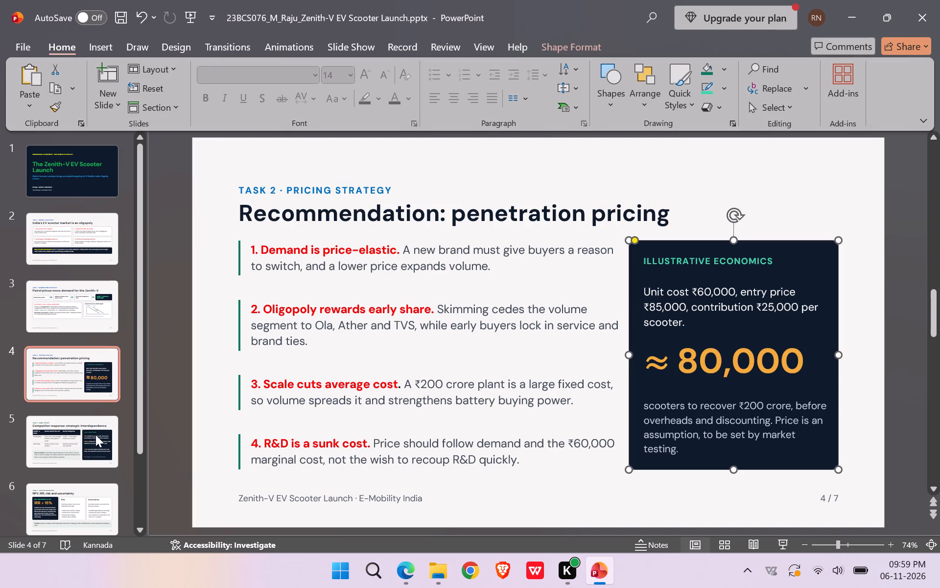
Set the font colour of the task line "TASK 2 · GAME THEORY" on slide 5 to standard blue.
left_click(54, 446)
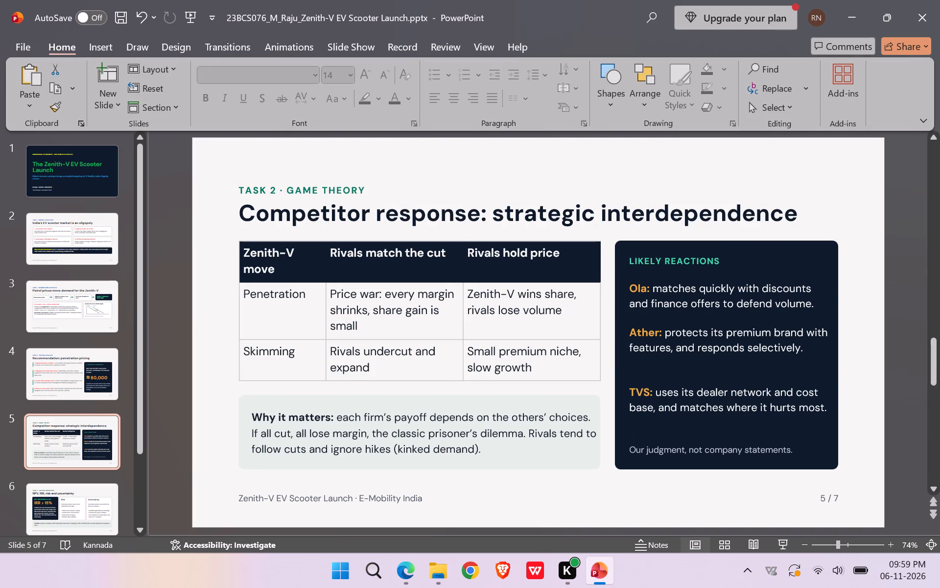
left_click(296, 189)
key("ctrl+a")
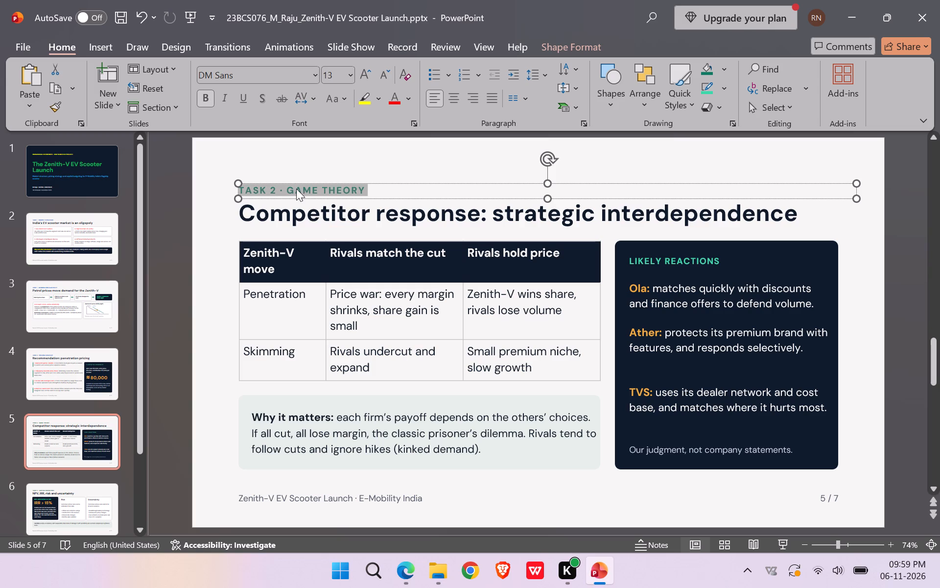
left_click(412, 105)
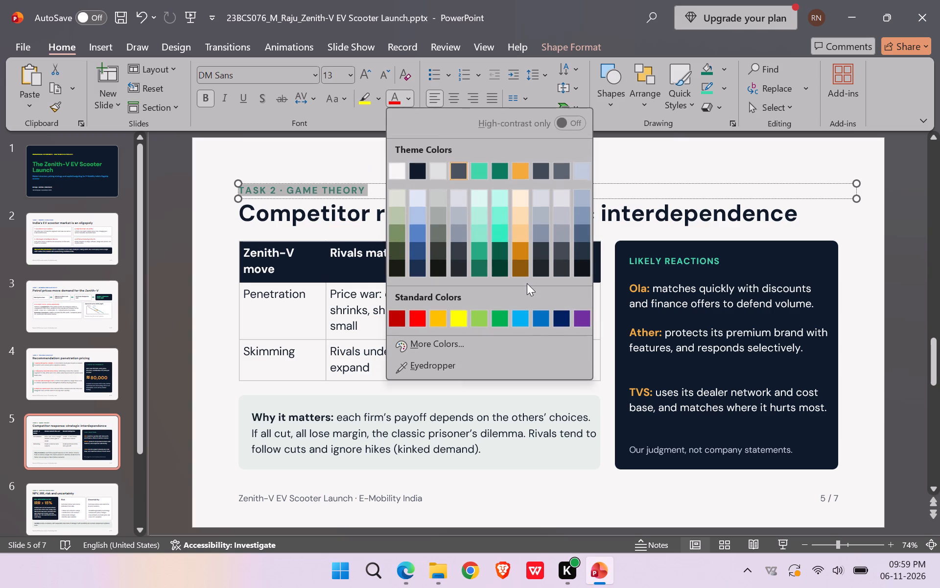
left_click(542, 323)
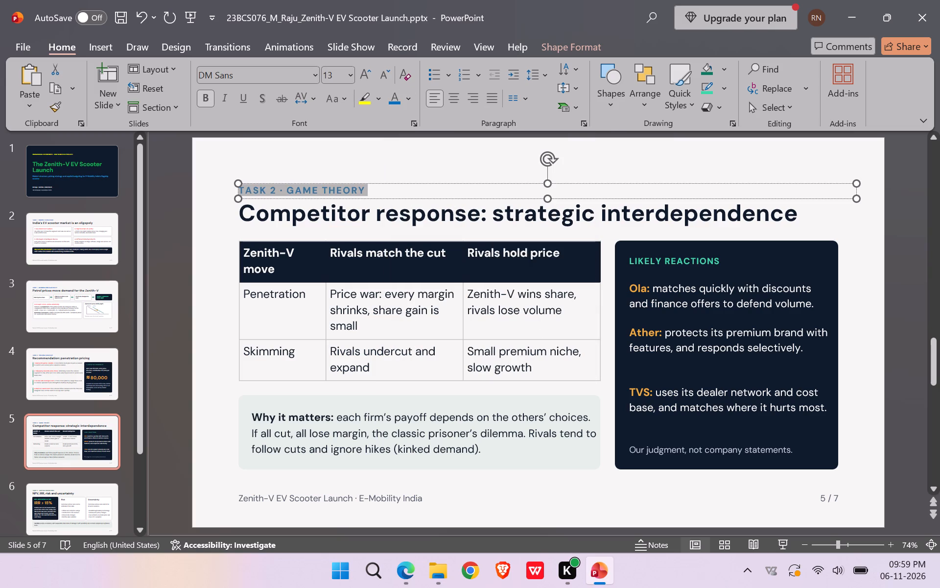
Set the font colour of the label "Why it matters:" on slide 5 to standard red.
double_click(251, 417)
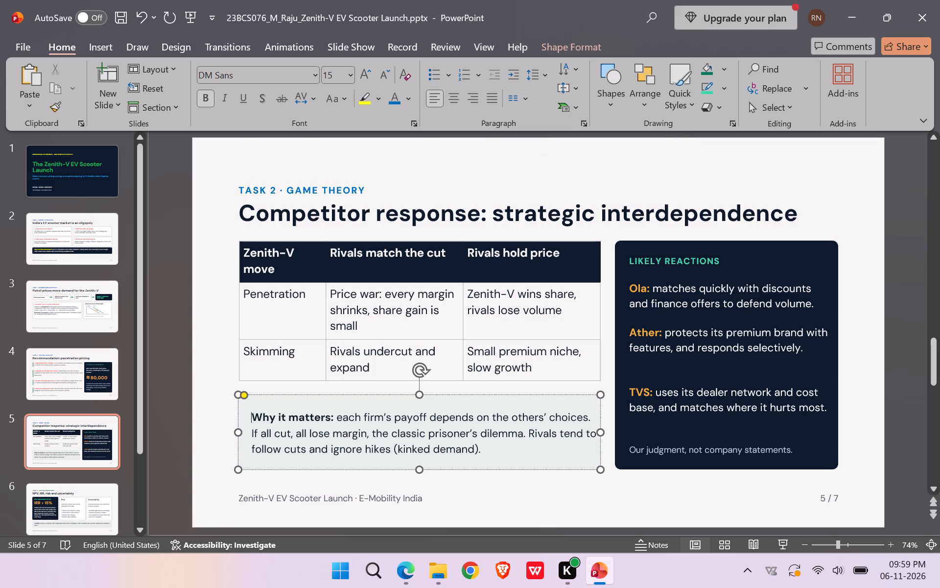
left_click_drag(252, 416, 336, 411)
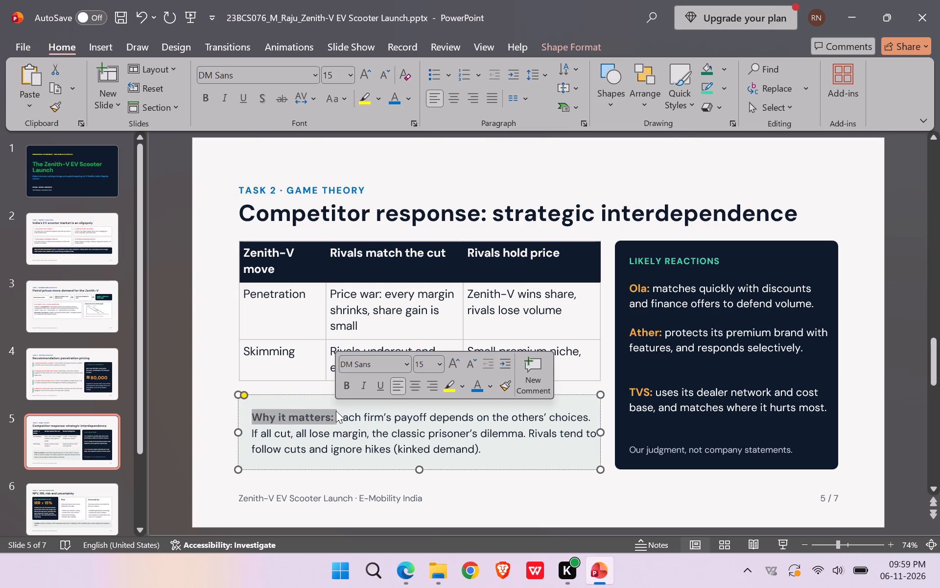
left_click(487, 389)
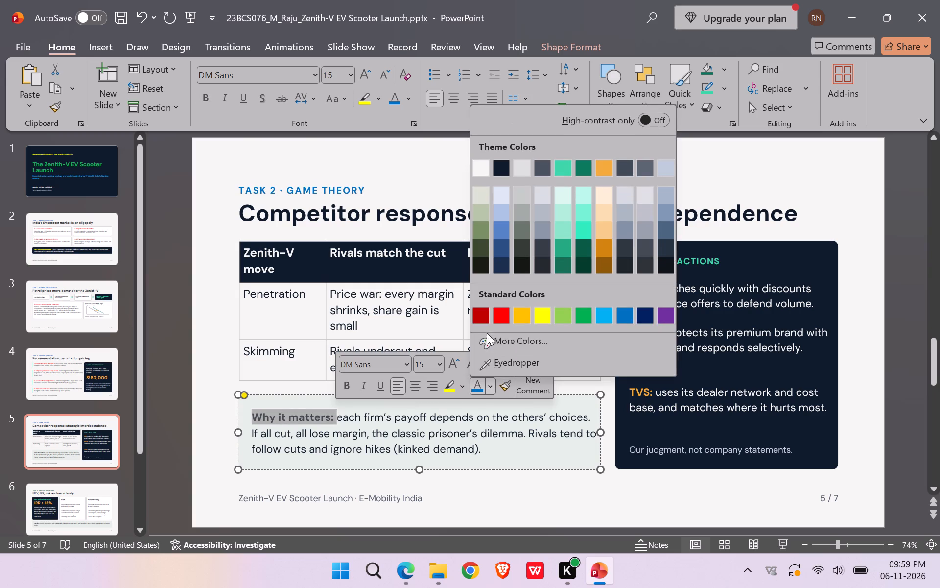
left_click(501, 313)
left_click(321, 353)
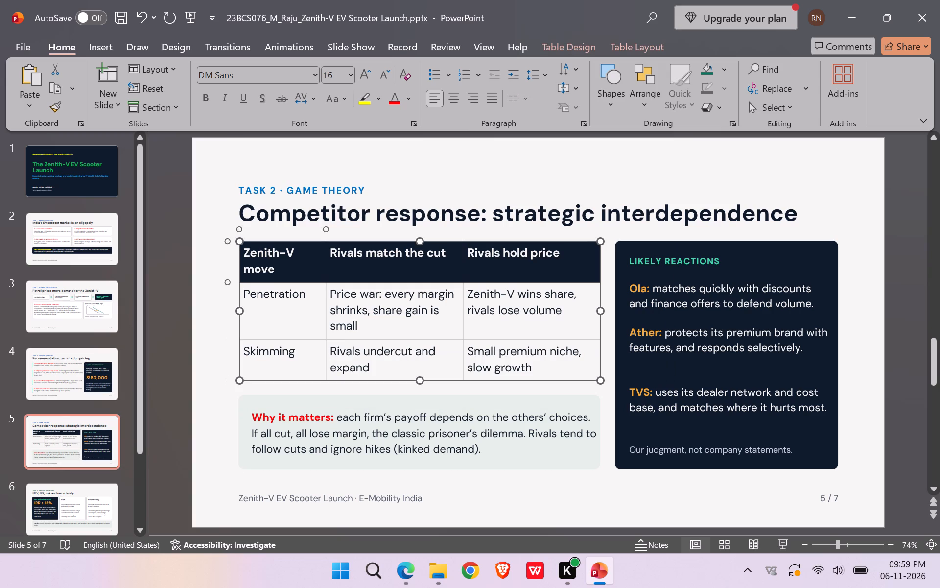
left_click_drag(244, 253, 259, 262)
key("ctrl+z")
Set the font colour of the table header "Rivals match the cut" on slide 5 to standard red.
left_click_drag(333, 253, 354, 254)
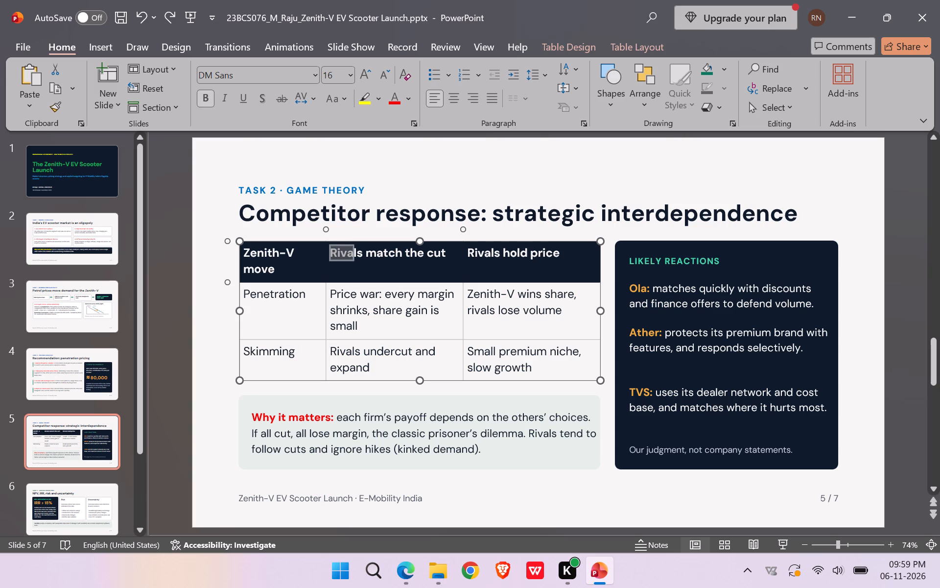
left_click_drag(354, 254, 444, 258)
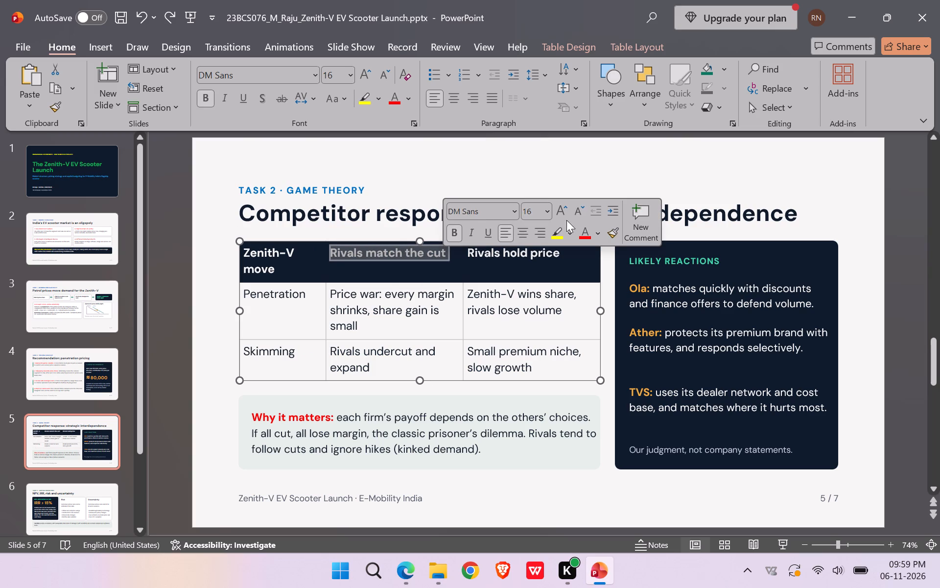
left_click(579, 228)
left_click(341, 275)
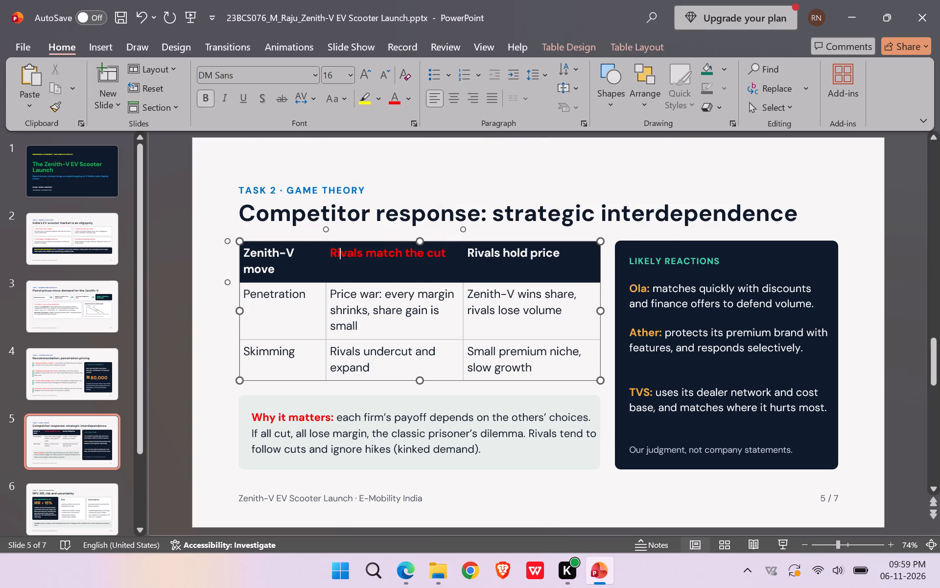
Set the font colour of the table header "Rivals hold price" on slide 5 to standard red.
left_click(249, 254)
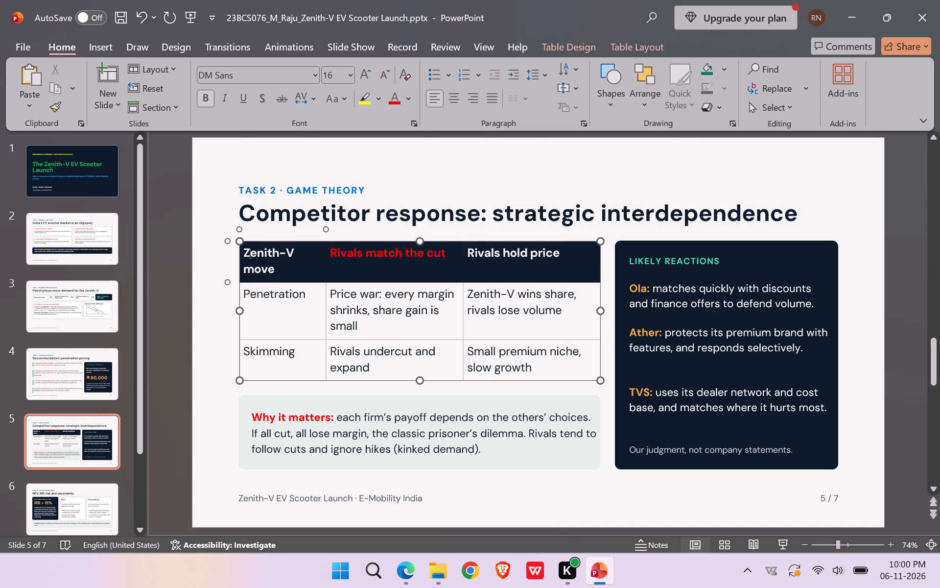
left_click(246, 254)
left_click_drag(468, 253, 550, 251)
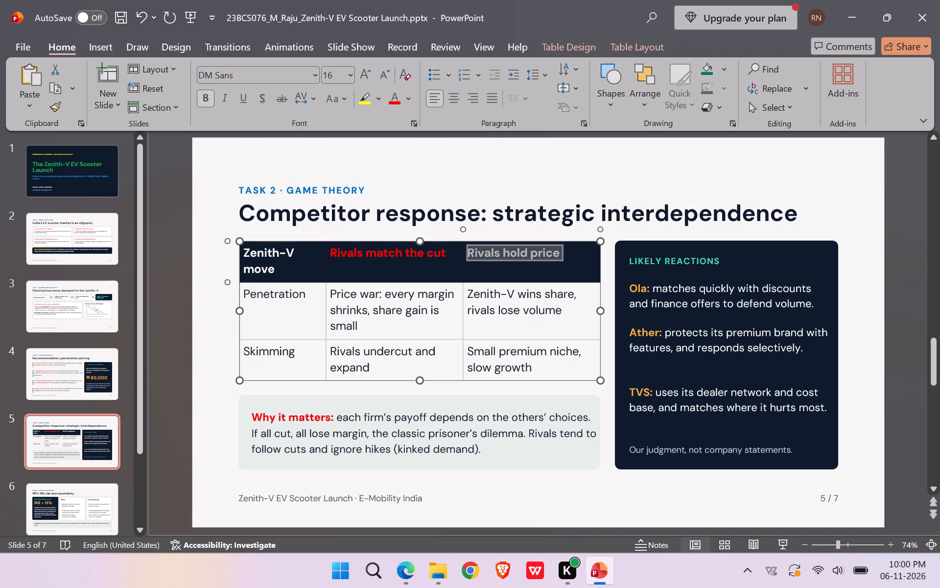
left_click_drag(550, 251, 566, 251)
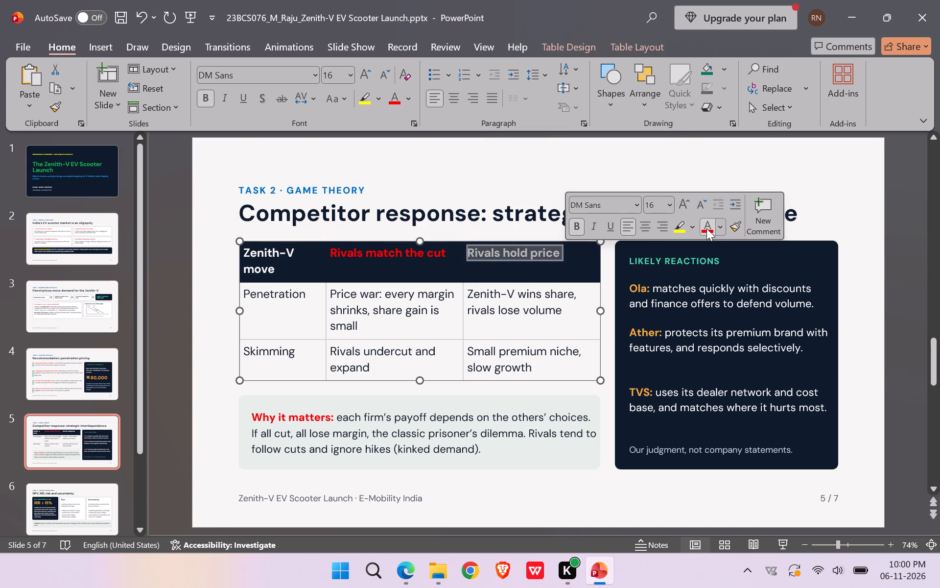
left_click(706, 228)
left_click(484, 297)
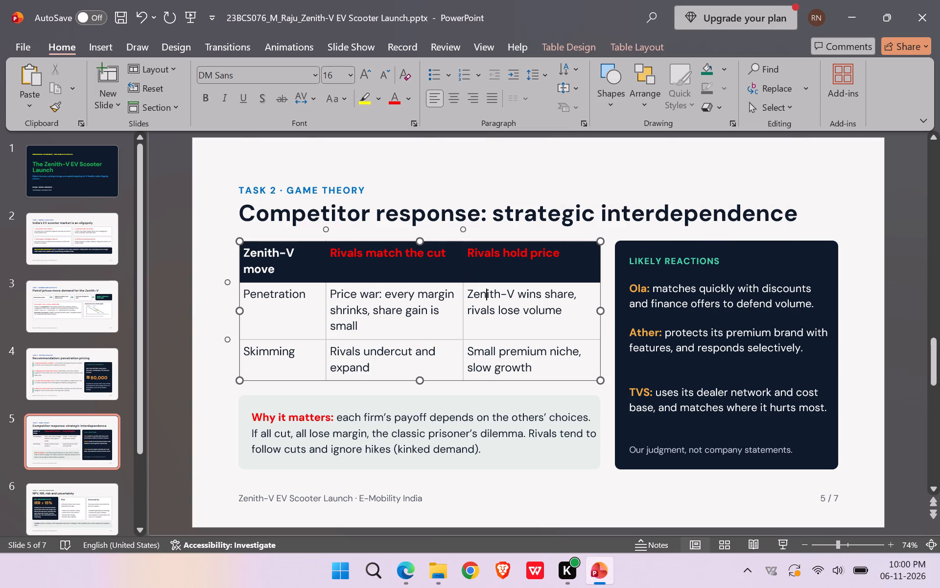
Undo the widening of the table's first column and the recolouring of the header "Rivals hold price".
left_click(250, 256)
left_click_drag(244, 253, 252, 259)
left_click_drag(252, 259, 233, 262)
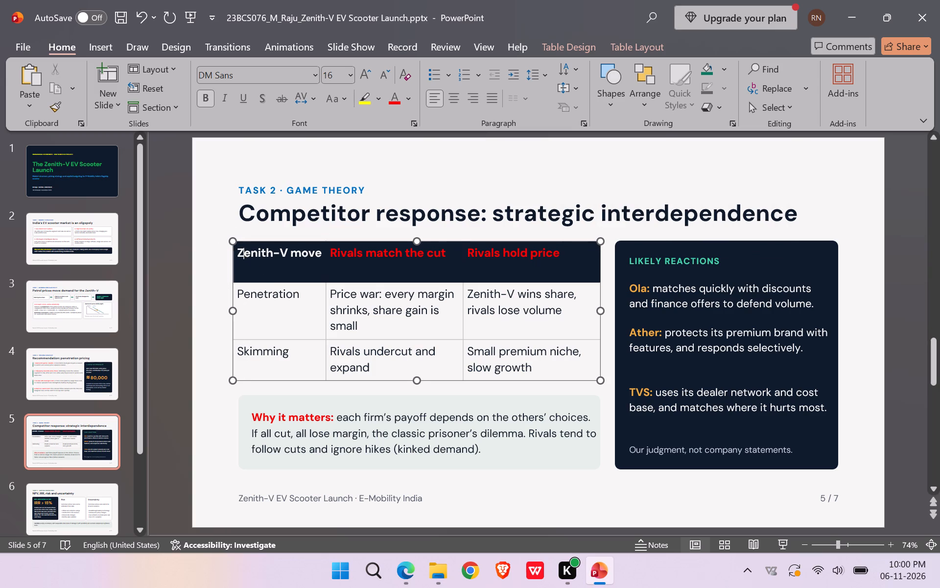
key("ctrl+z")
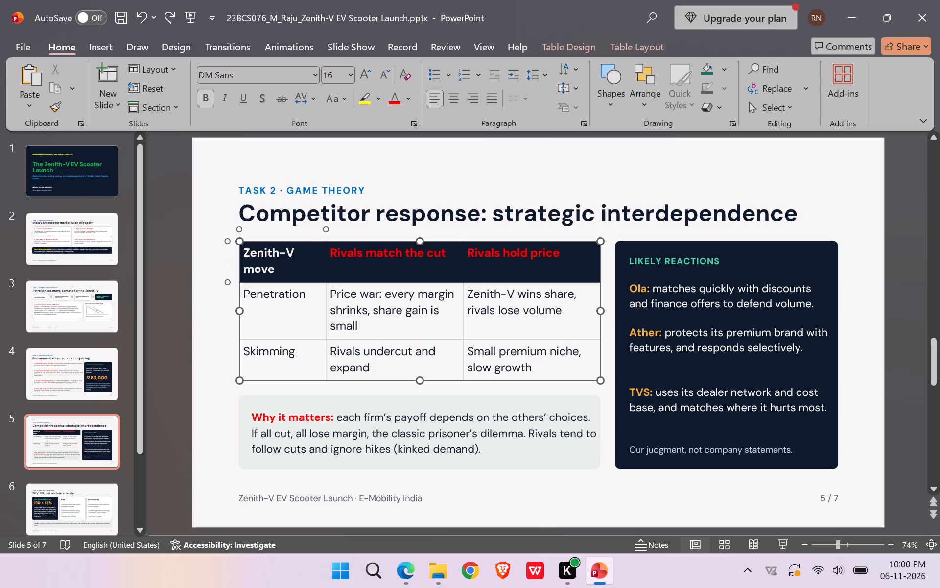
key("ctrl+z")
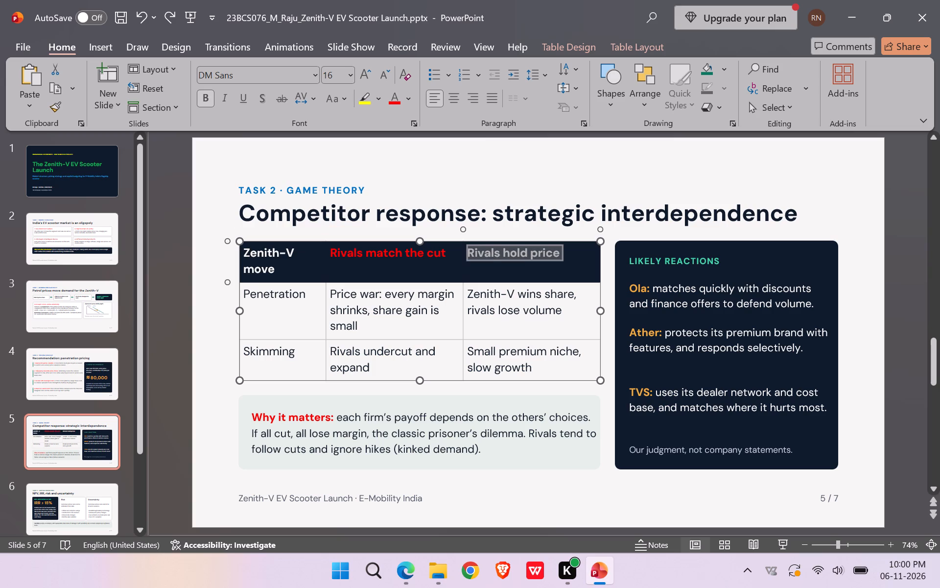
Apply standard red font colour to the whole table header "Rivals hold price" on slide 5.
left_click(488, 257)
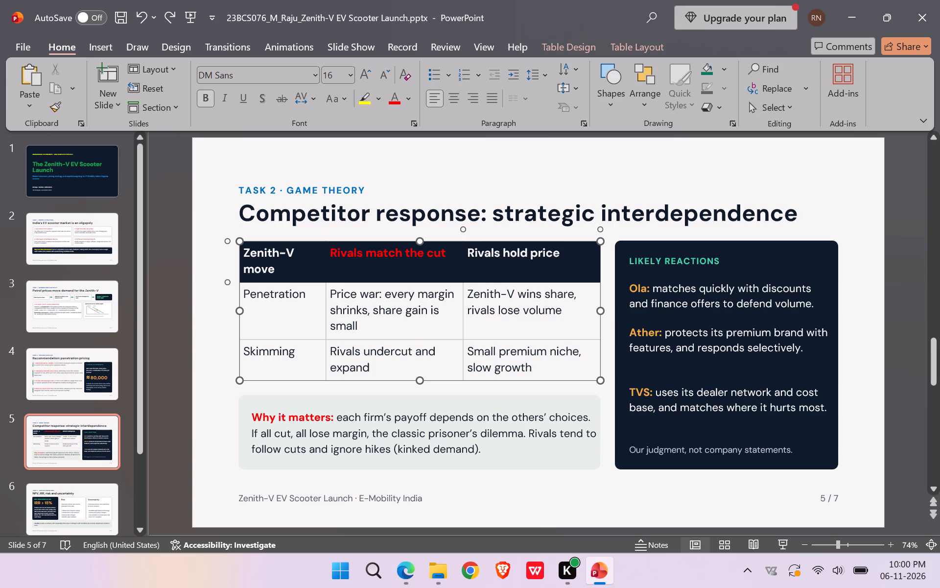
key("ctrl+a")
left_click(479, 274)
left_click_drag(469, 254, 510, 255)
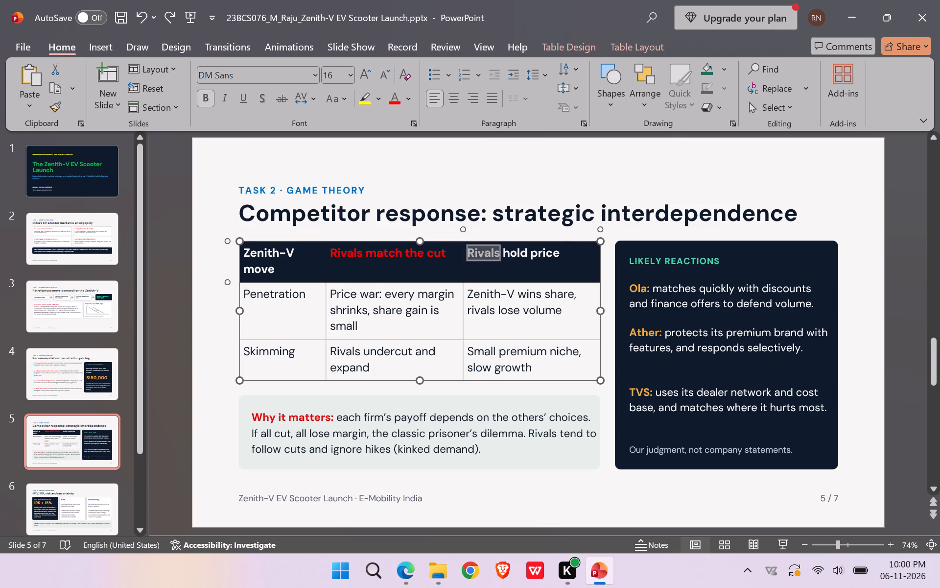
left_click_drag(510, 255, 566, 255)
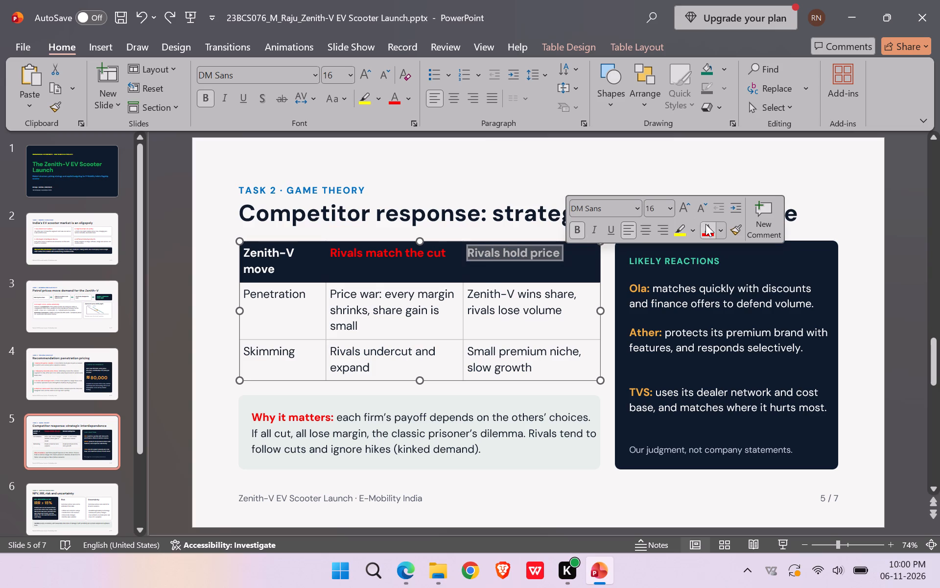
left_click(705, 224)
Set the font colour of the table header "Zenith-V move" on slide 5 to standard red.
left_click(254, 253)
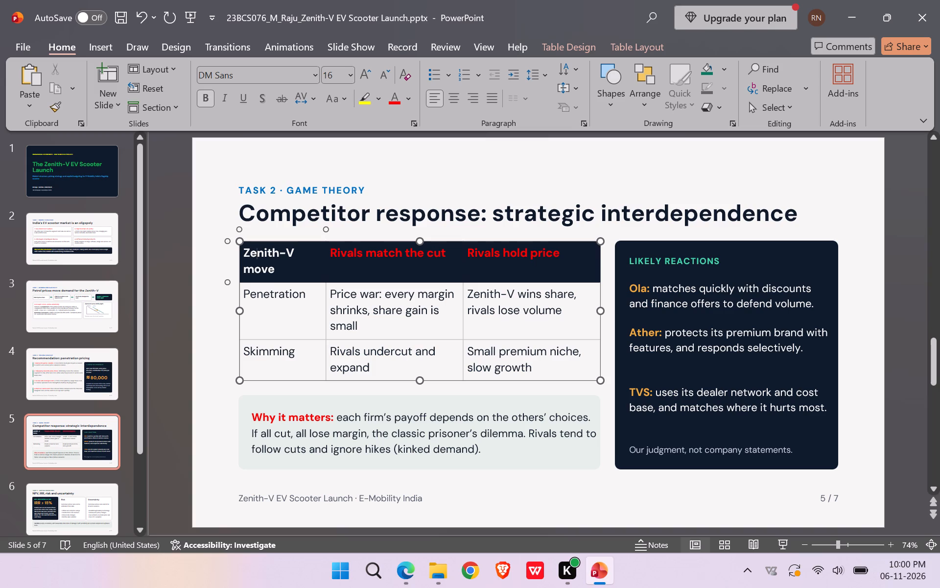
left_click_drag(274, 273, 246, 256)
left_click(384, 229)
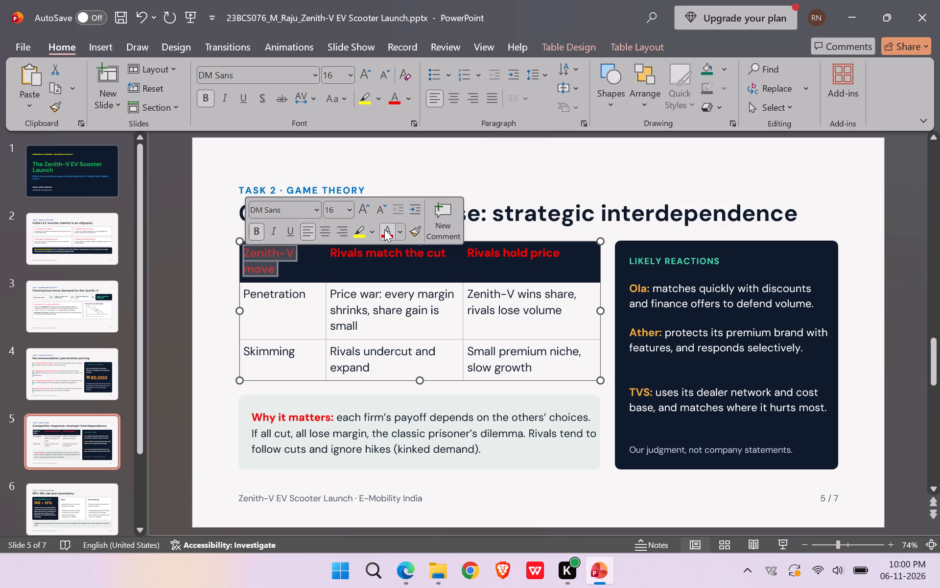
left_click(352, 290)
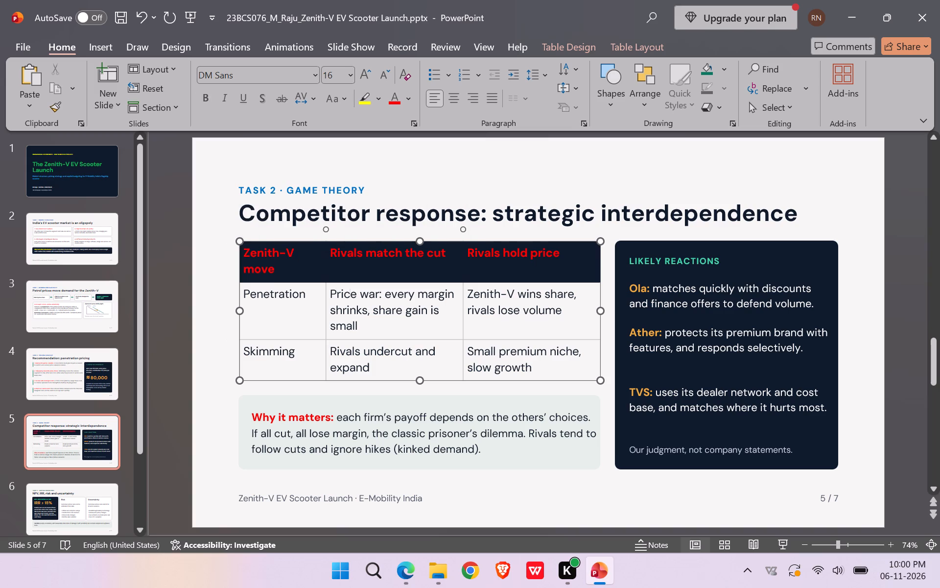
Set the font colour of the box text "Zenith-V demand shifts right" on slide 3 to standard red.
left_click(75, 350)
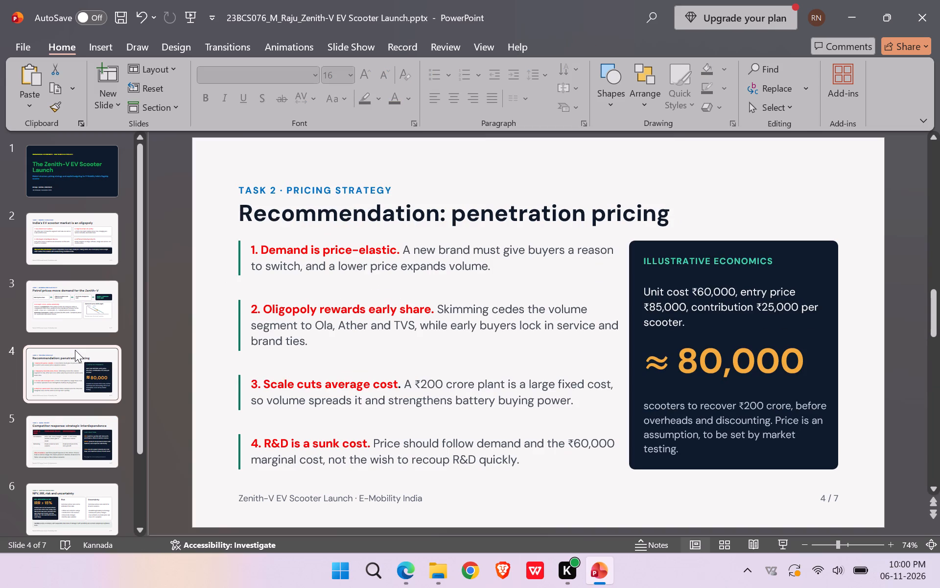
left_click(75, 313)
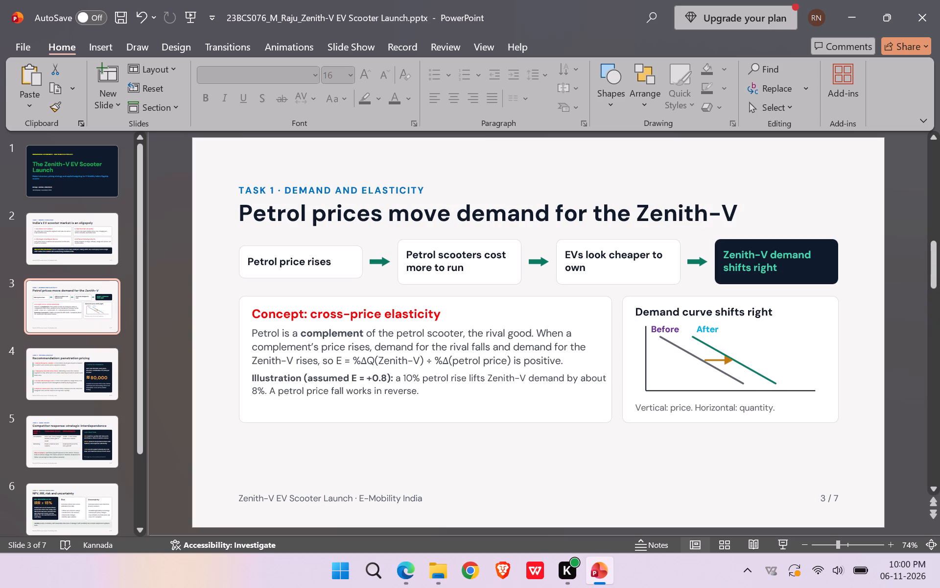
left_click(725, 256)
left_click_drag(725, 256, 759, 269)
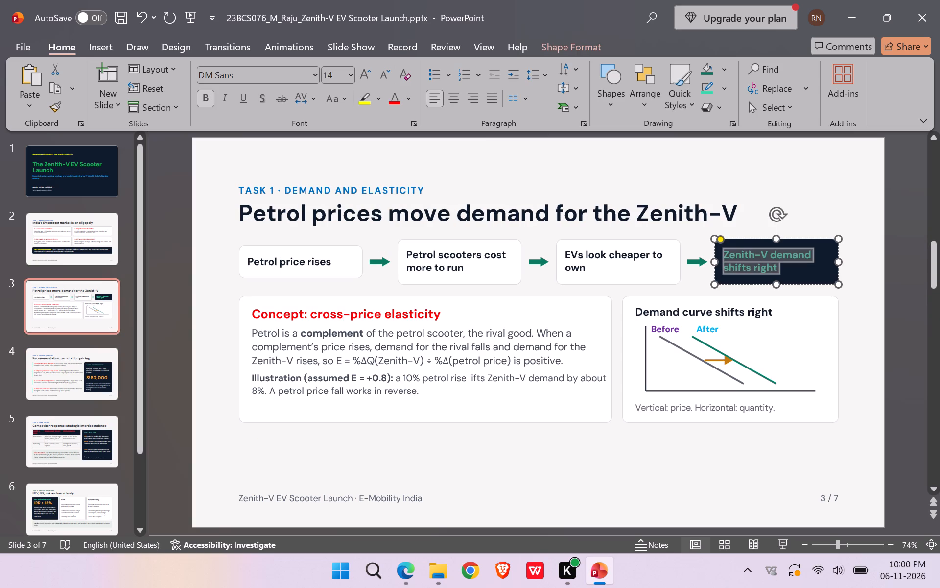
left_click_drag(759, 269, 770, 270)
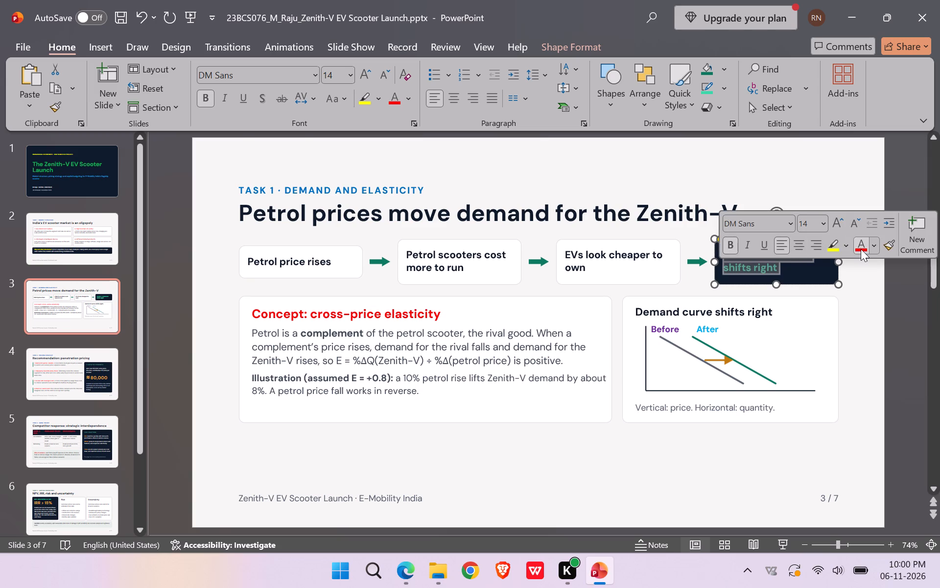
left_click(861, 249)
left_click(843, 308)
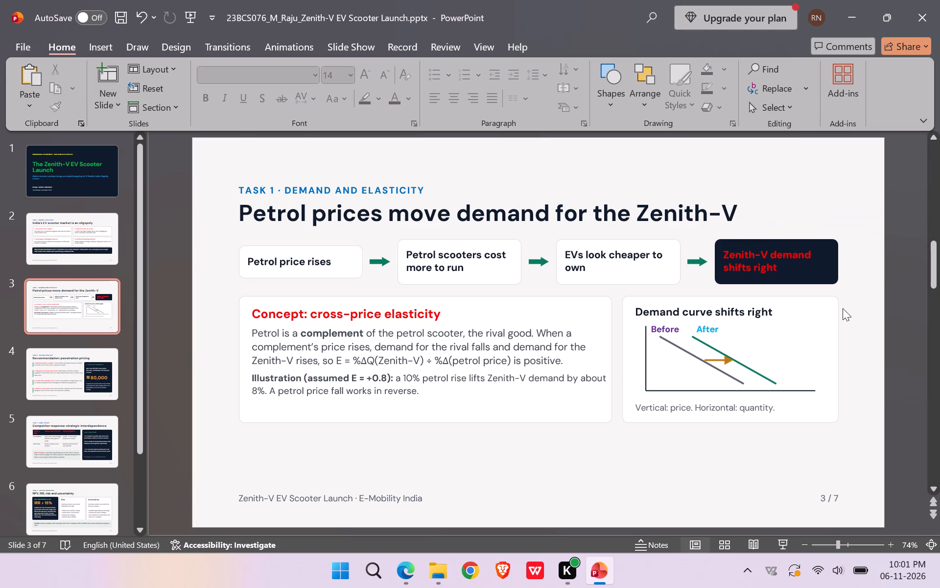
Change the font colour of the box text "Zenith-V demand shifts right" on slide 3 to the base theme orange.
left_click(735, 264)
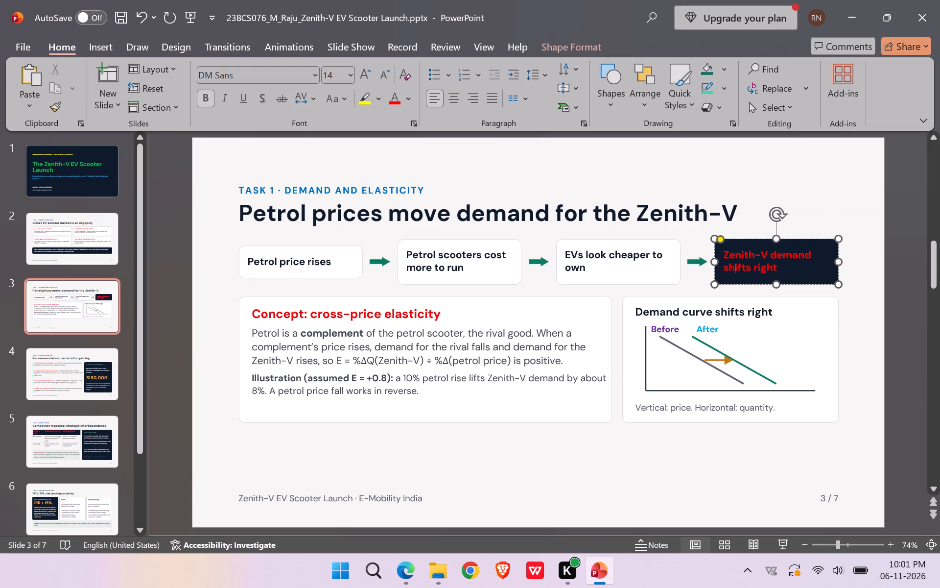
left_click_drag(724, 255, 771, 269)
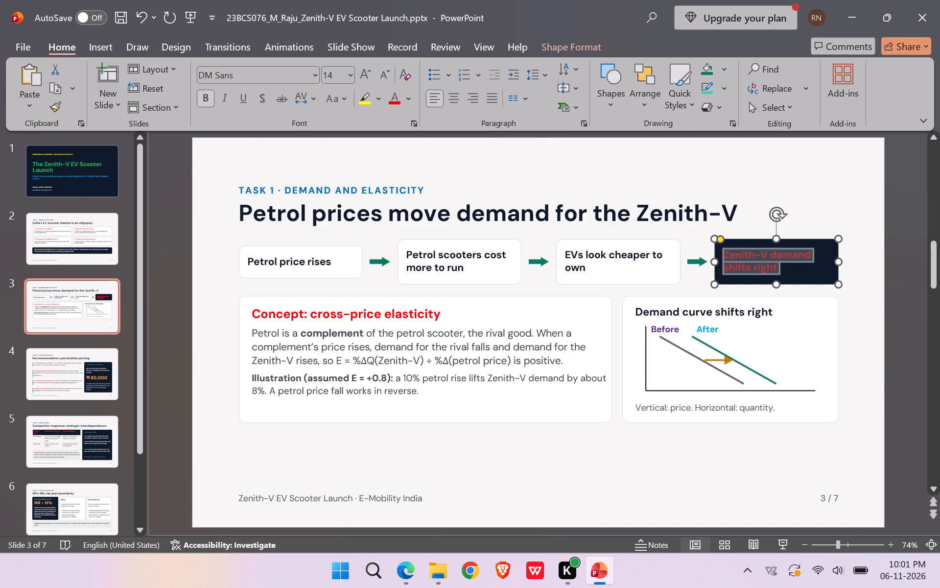
left_click_drag(771, 269, 775, 269)
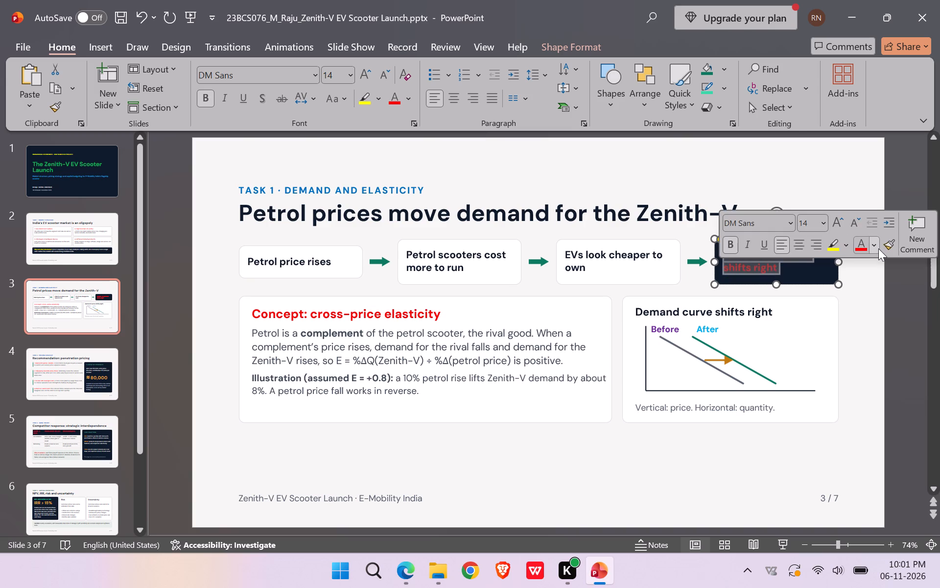
left_click(878, 248)
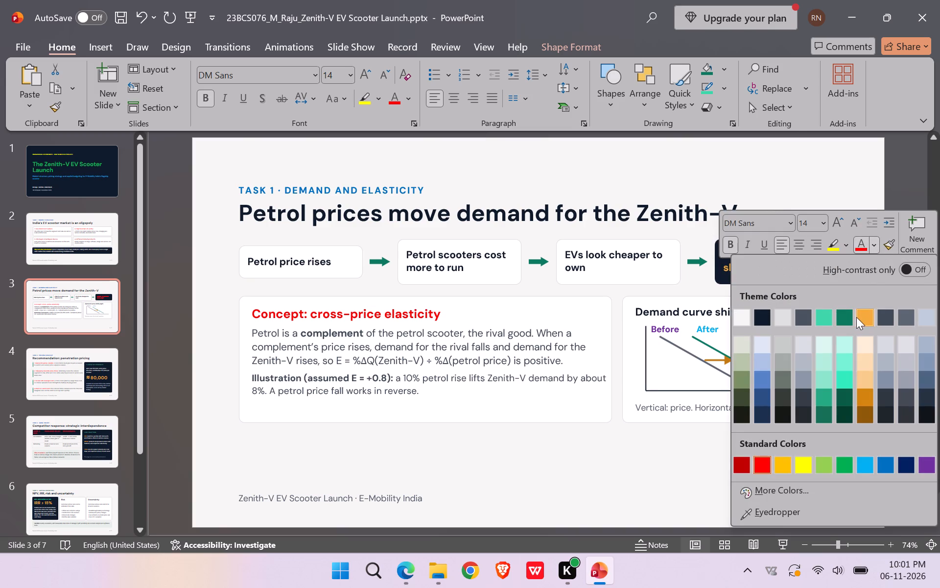
left_click(862, 317)
Set the font colour of the large figure "≈ 80,000" on slide 4 to standard purple.
left_click(845, 322)
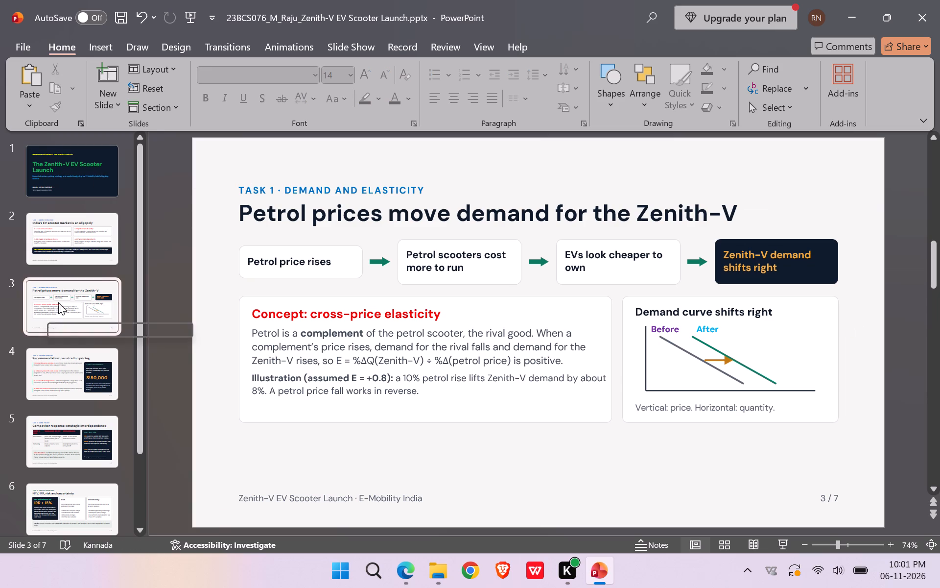
left_click(67, 252)
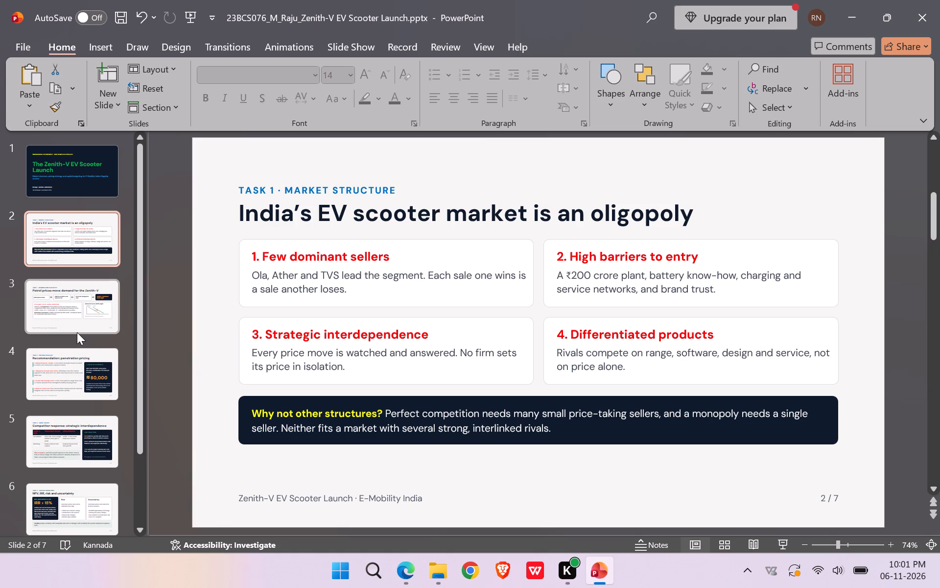
left_click(74, 313)
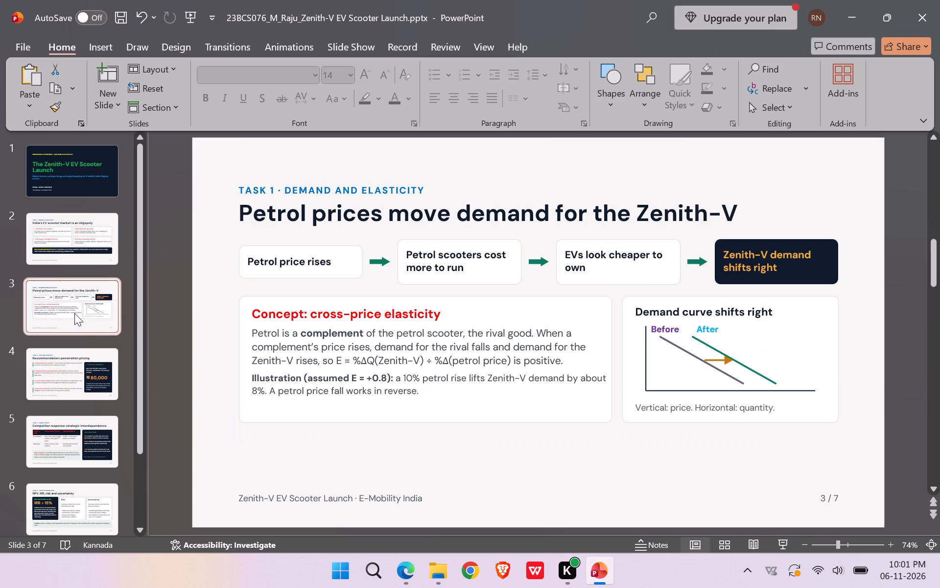
left_click(59, 383)
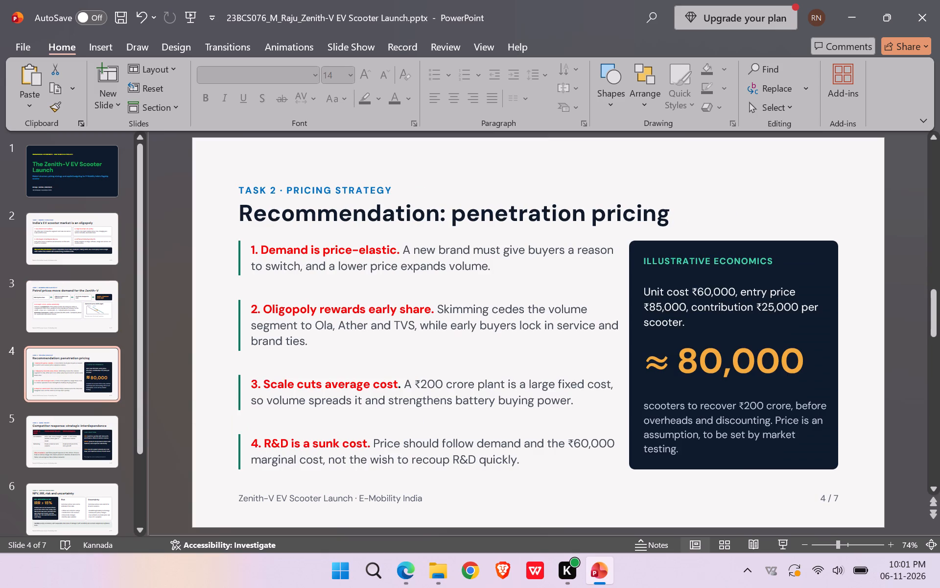
left_click(662, 359)
key("ctrl+a")
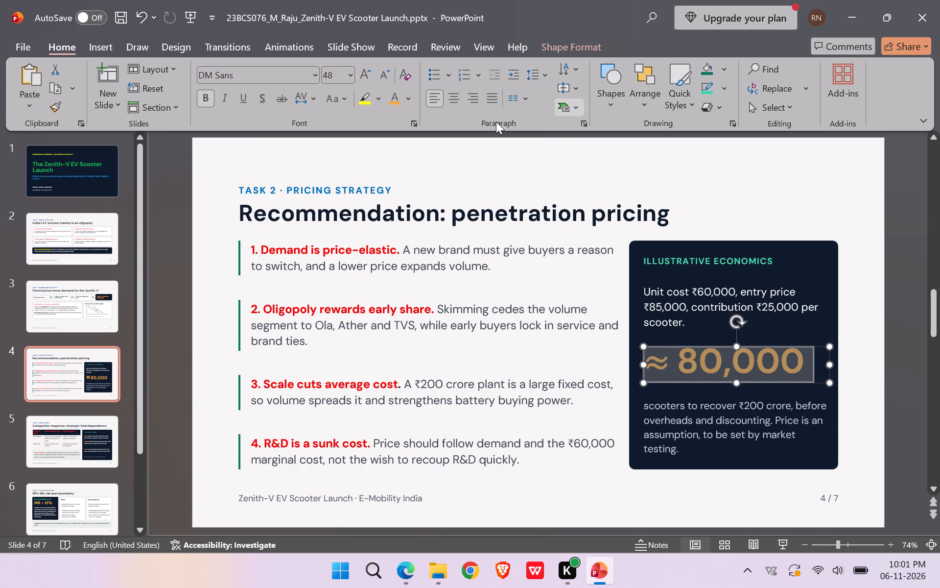
left_click(406, 98)
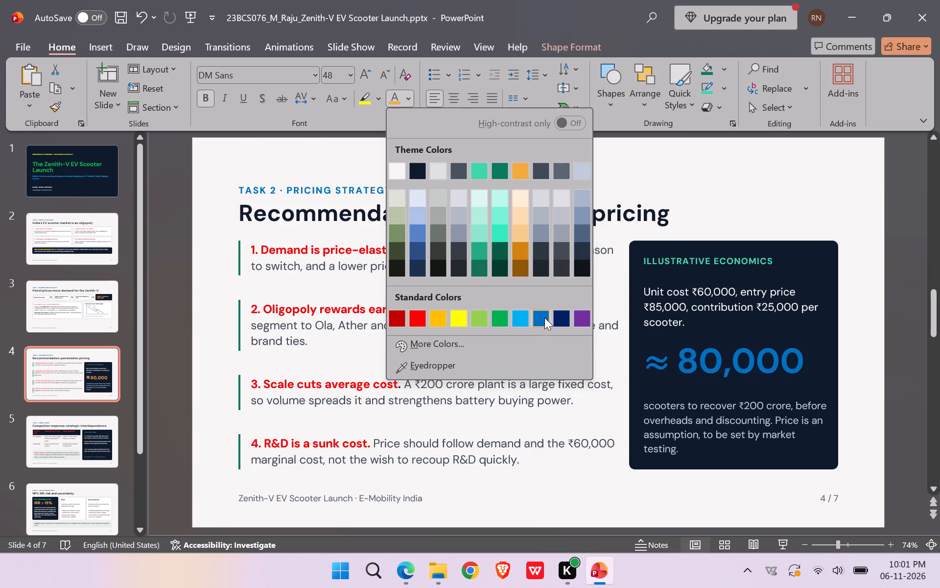
left_click(587, 323)
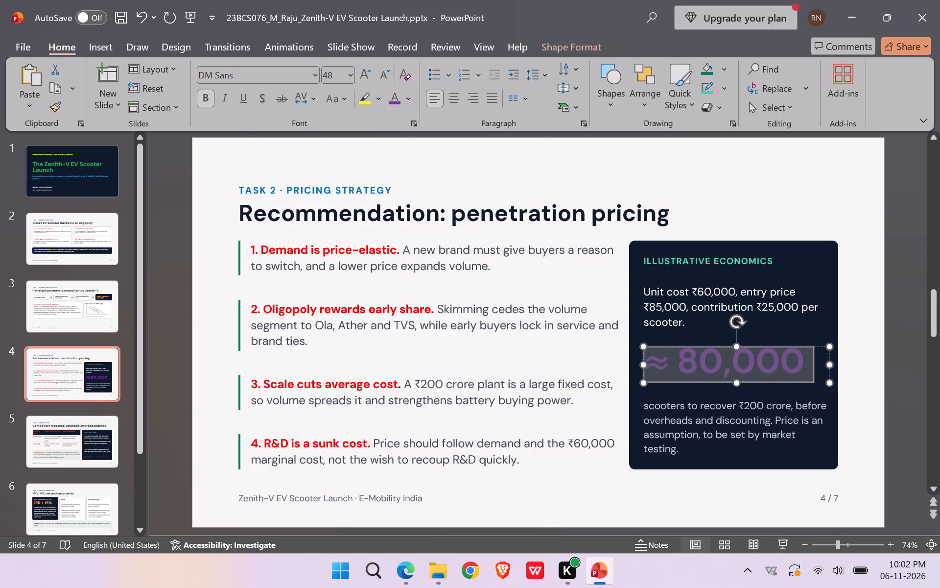
Set the font colour of the heading "ILLUSTRATIVE ECONOMICS" in slide 4's dark box to standard red.
left_click(660, 206)
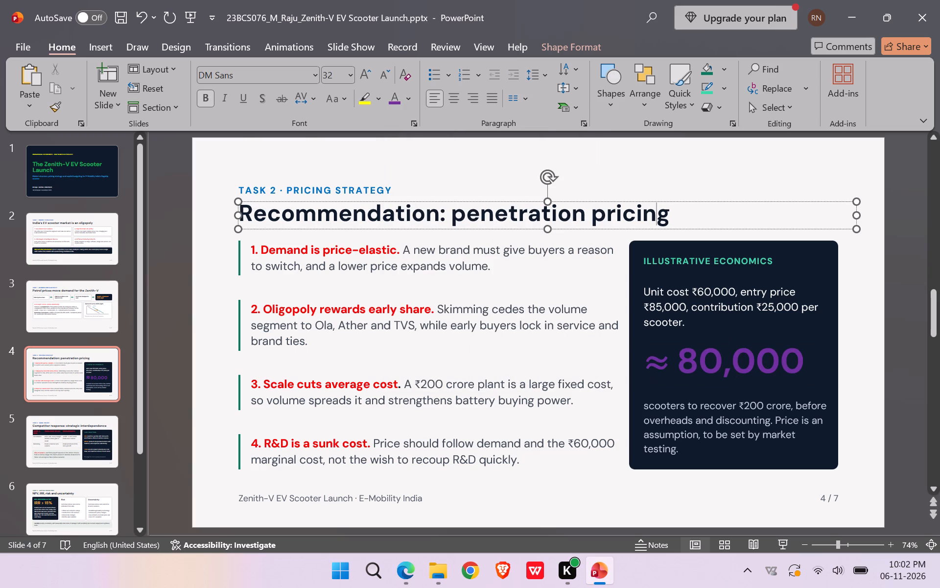
left_click(681, 249)
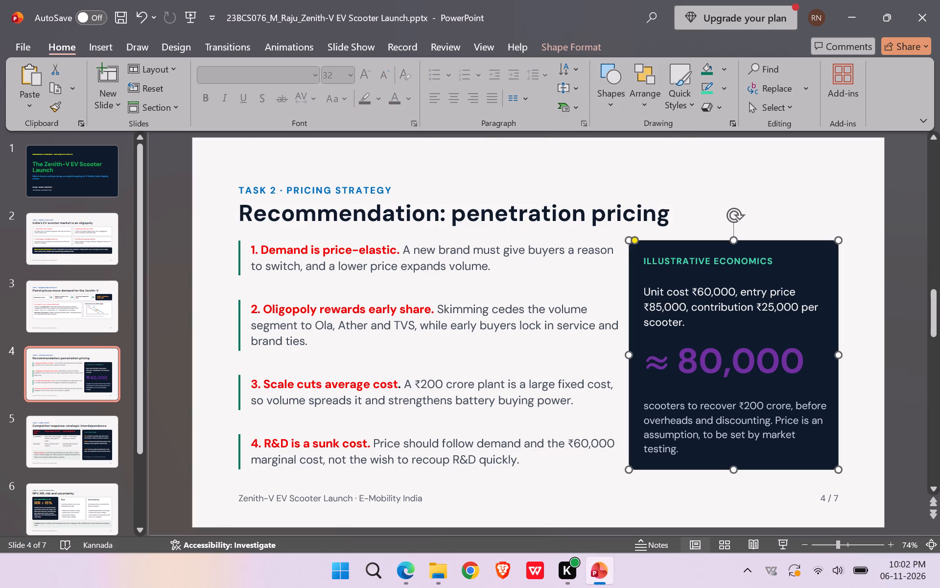
left_click(677, 258)
key("ctrl+a")
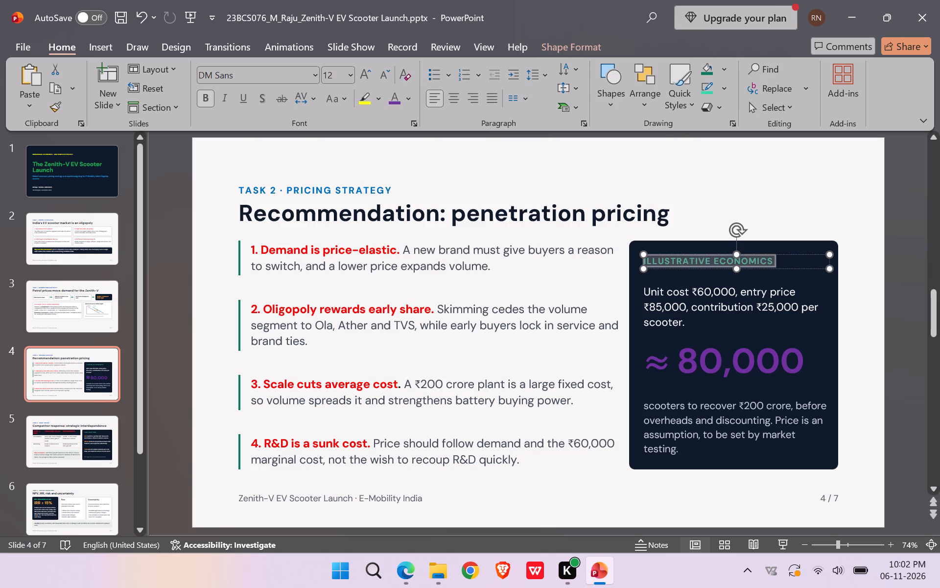
left_click(413, 99)
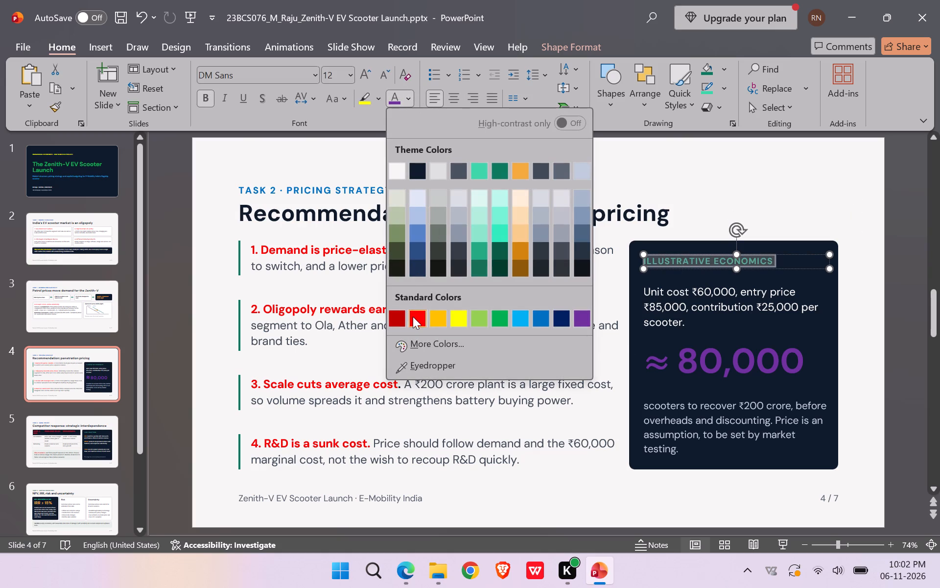
left_click(413, 318)
left_click(464, 283)
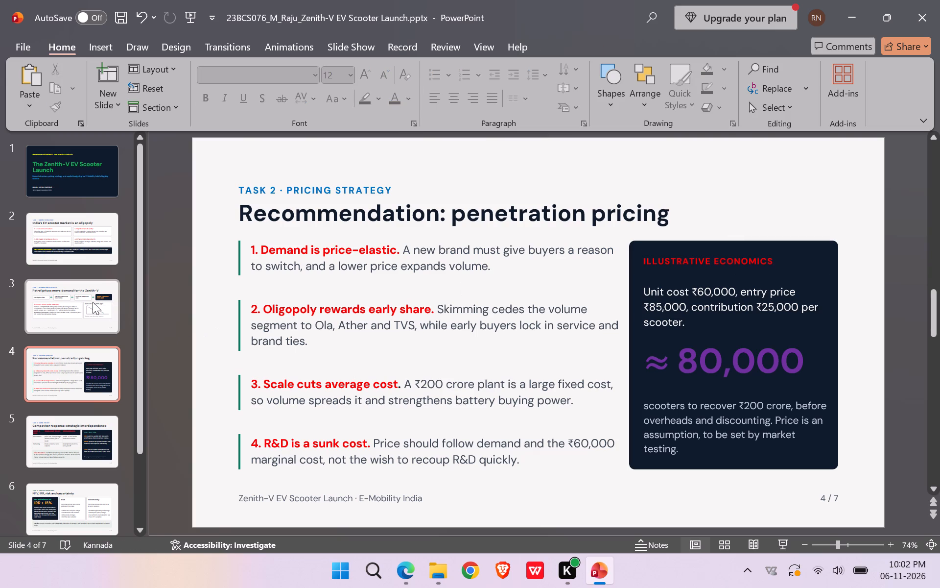
Set the font colour of the whole subtitle "Market structure, pricing strategy and capital budgeting…" on slide 1 to standard red.
left_click(77, 252)
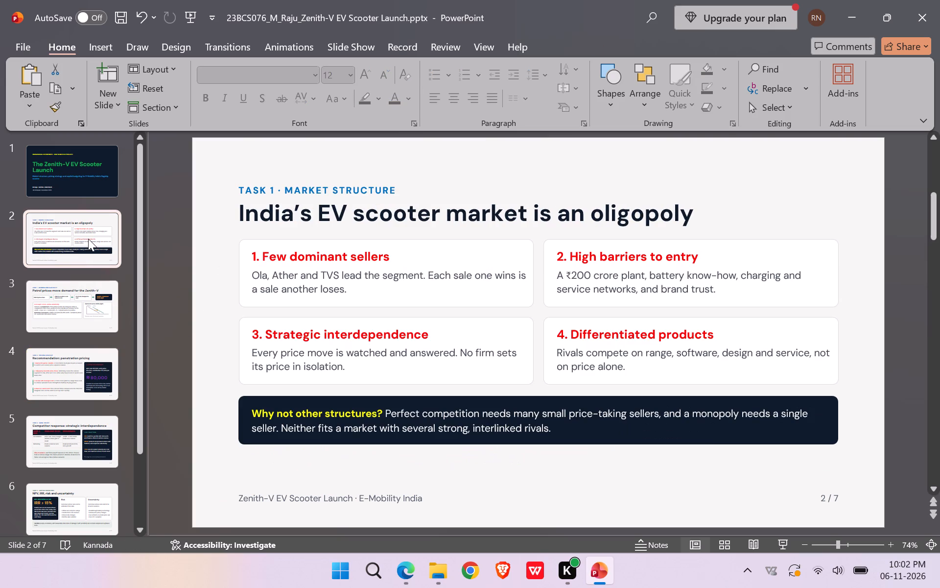
left_click(74, 162)
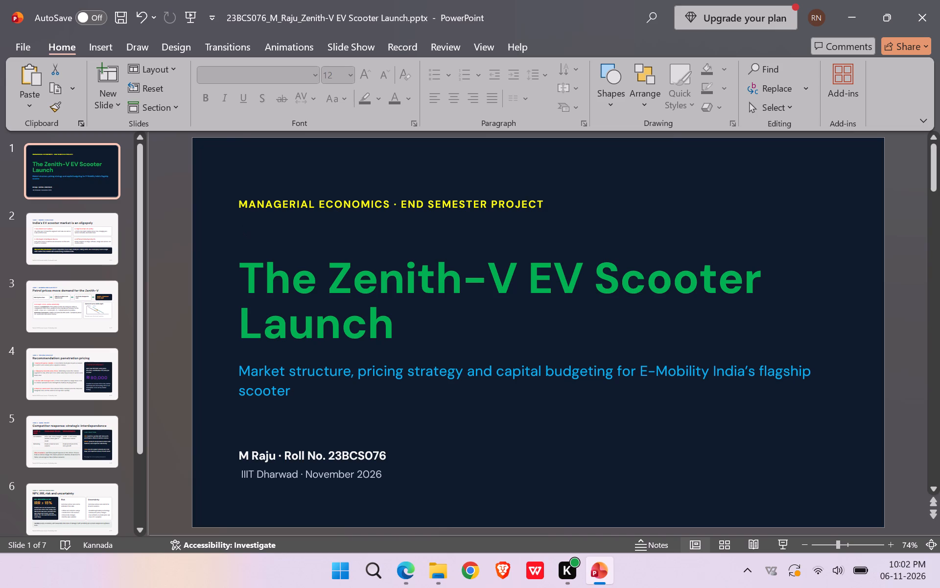
left_click(288, 379)
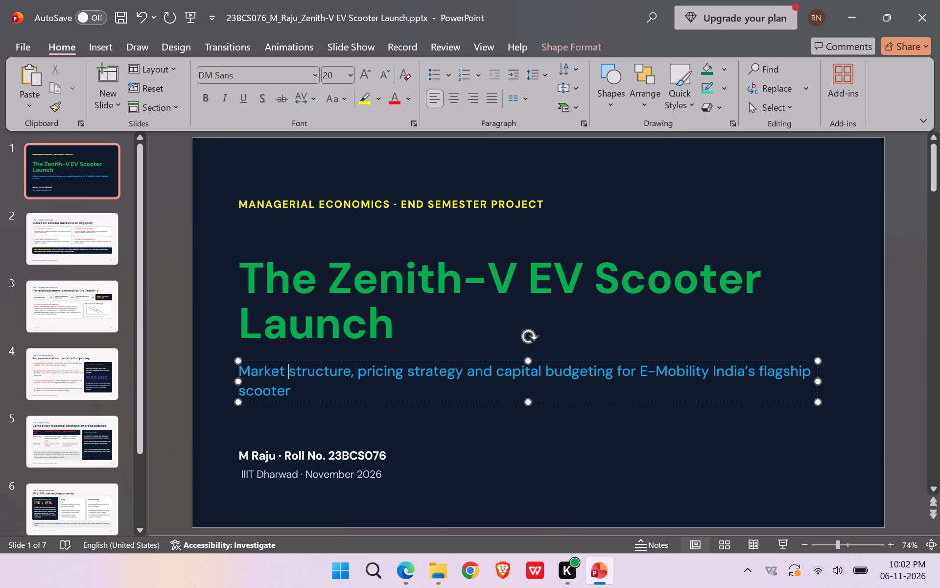
key("ctrl+a")
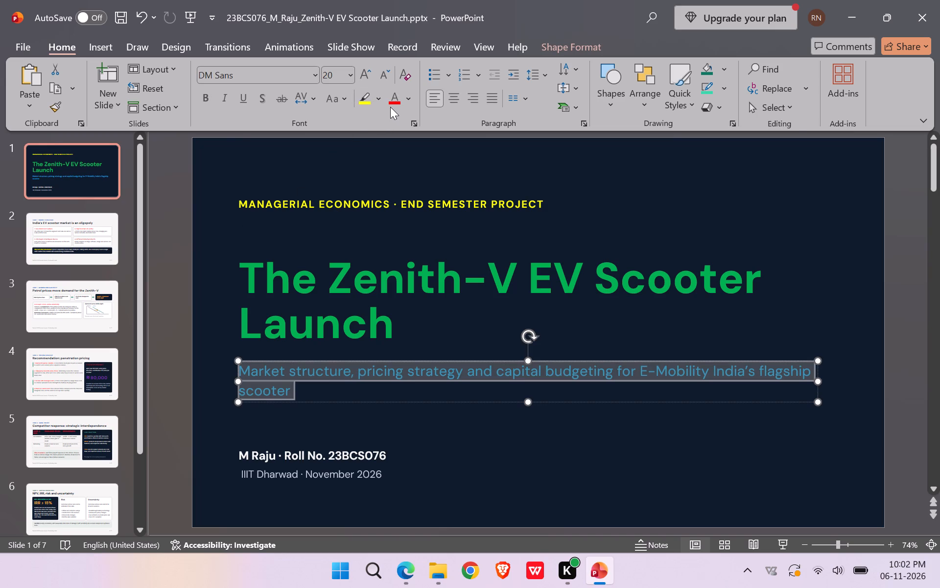
left_click(390, 107)
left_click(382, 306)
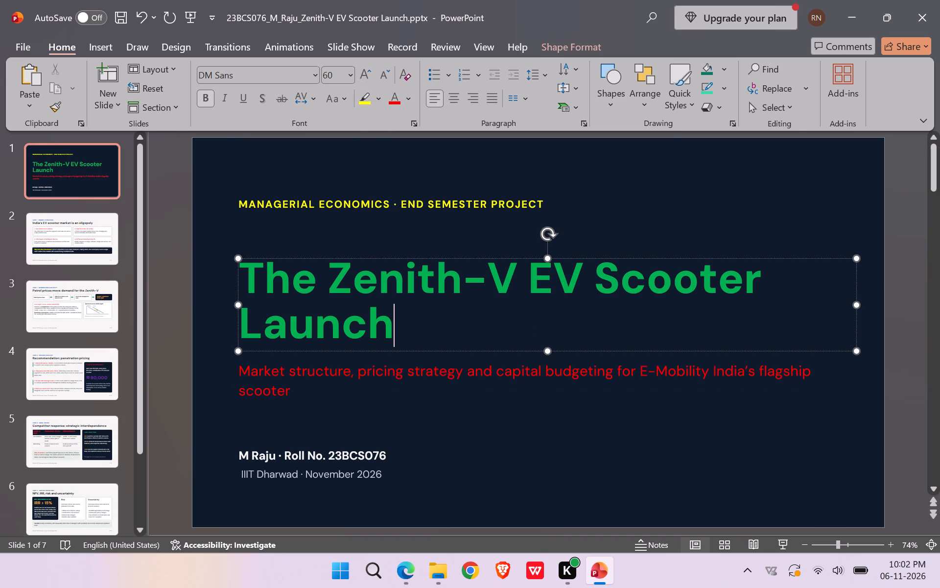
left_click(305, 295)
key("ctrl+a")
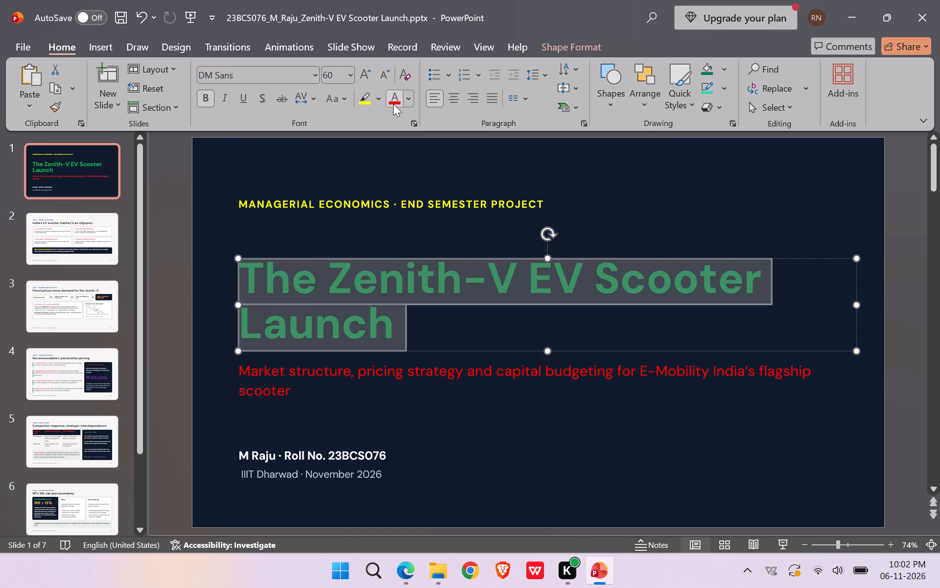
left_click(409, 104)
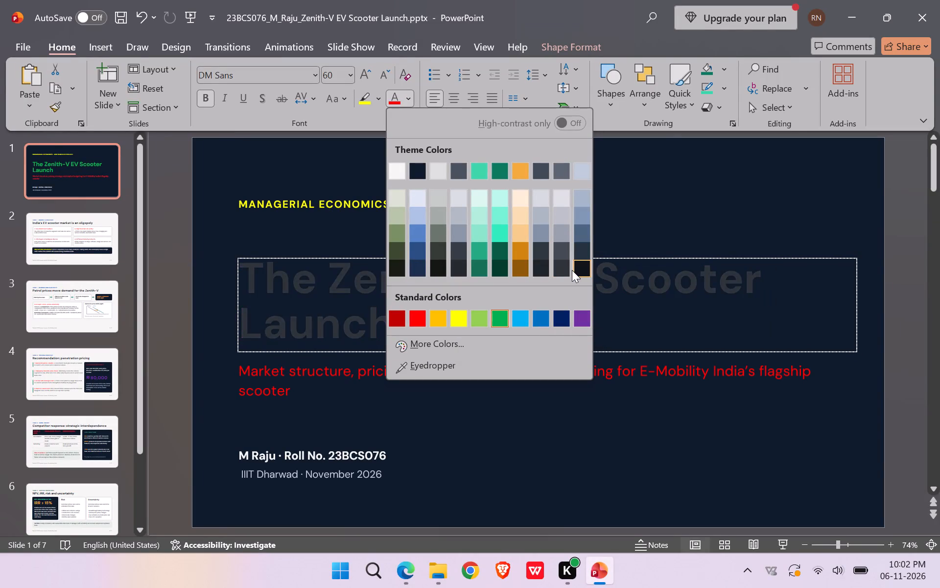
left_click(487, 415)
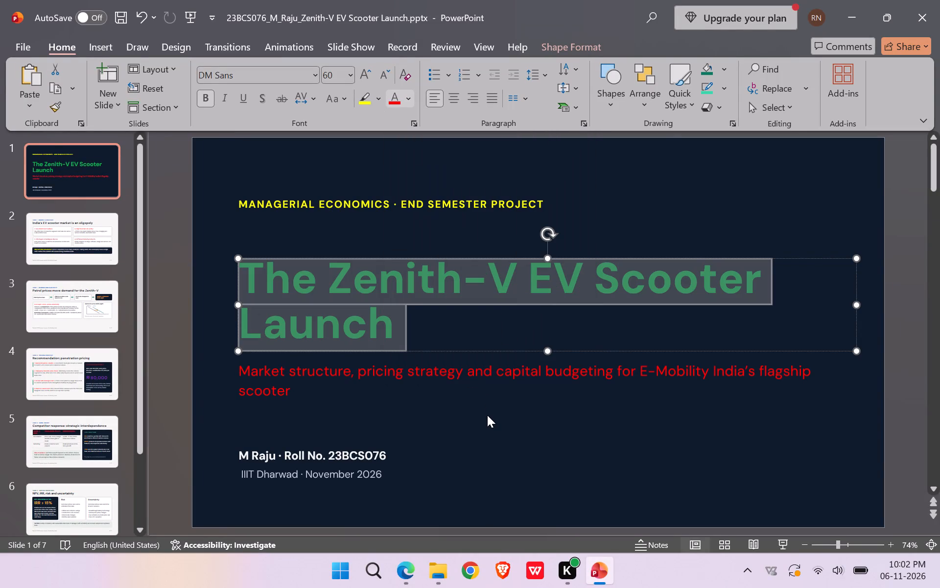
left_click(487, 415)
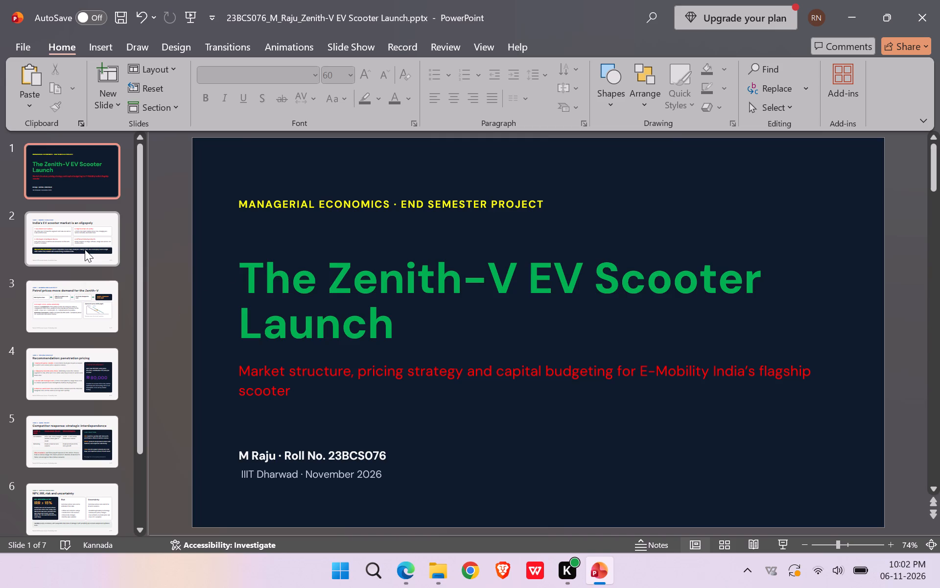
Set the font colour of the heading "LIKELY REACTIONS" in slide 5's dark box to standard light blue.
left_click(85, 249)
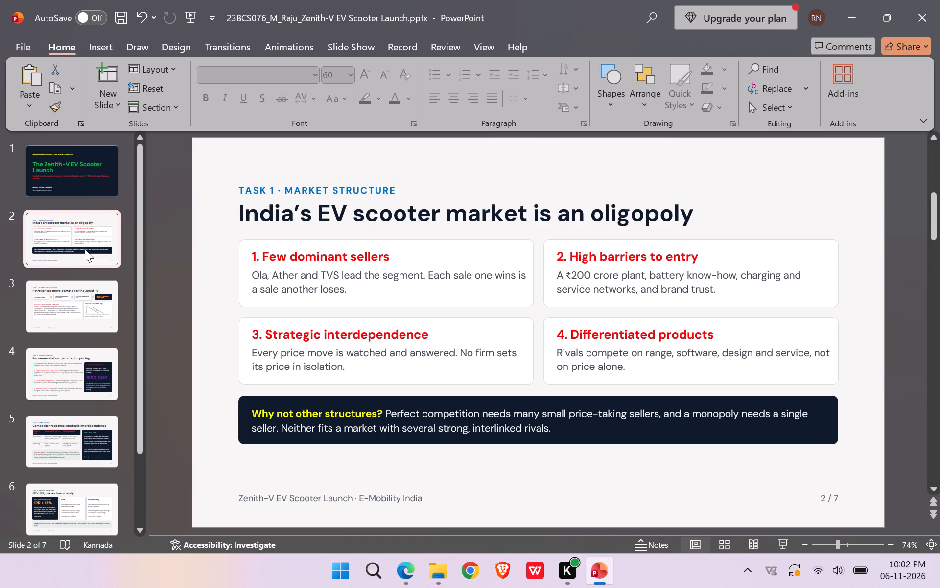
left_click(57, 316)
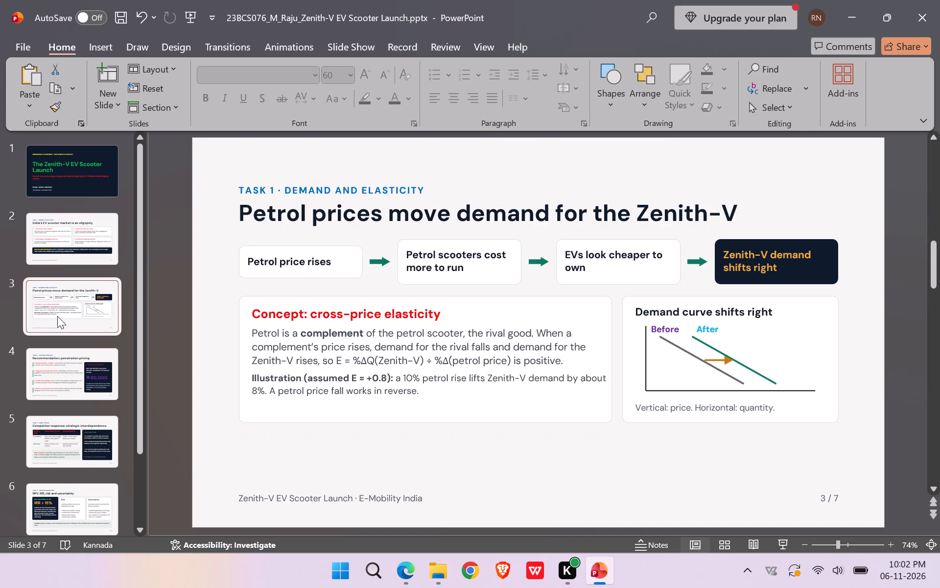
left_click(70, 383)
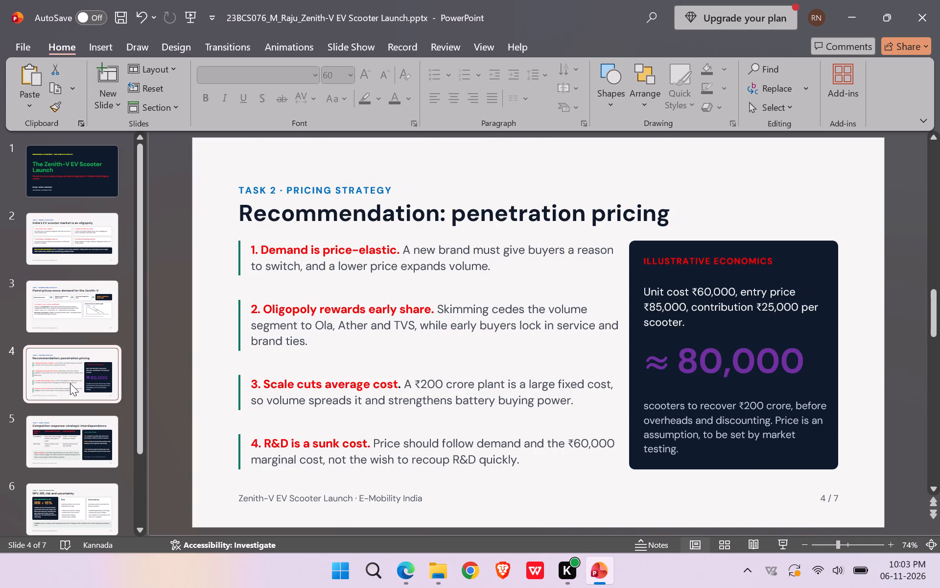
left_click(59, 439)
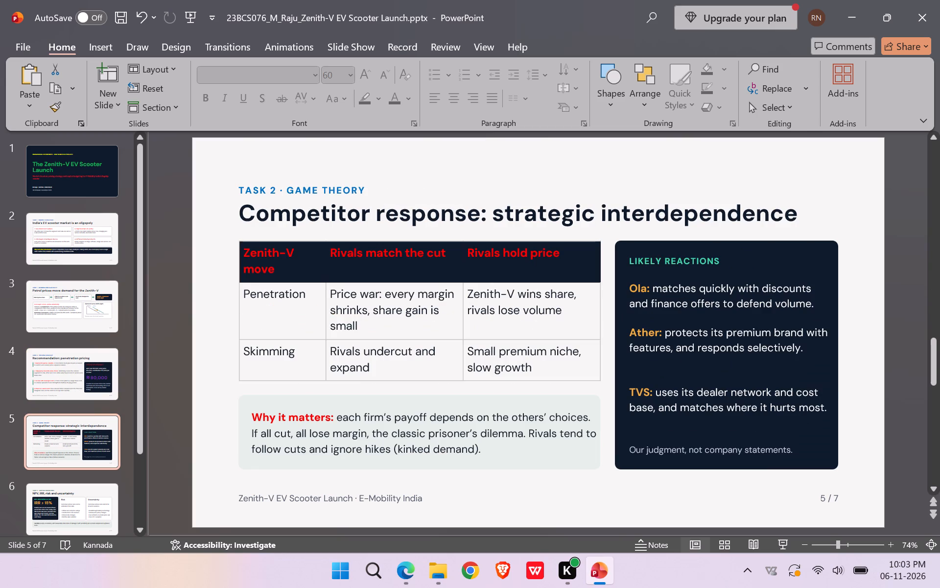
left_click(640, 289)
left_click(647, 260)
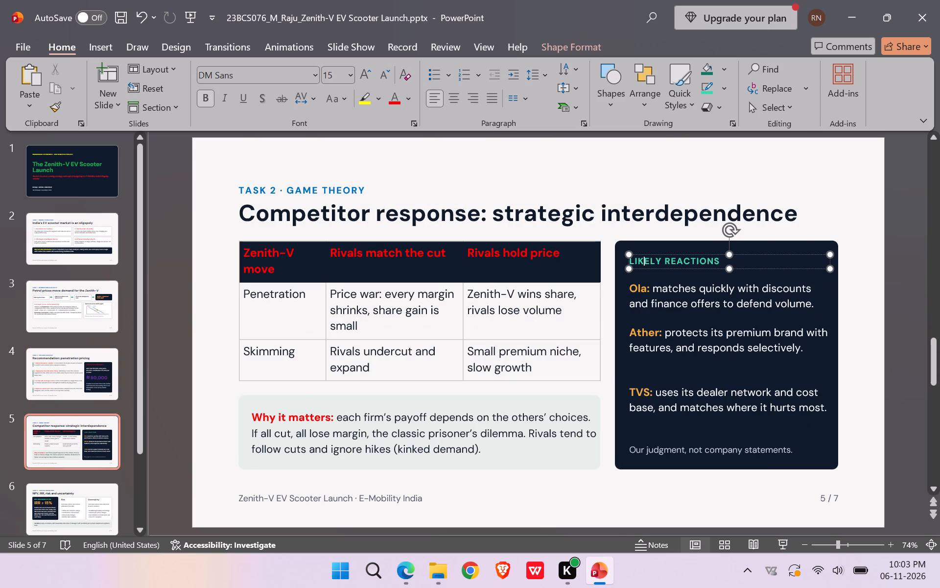
key("ctrl+a")
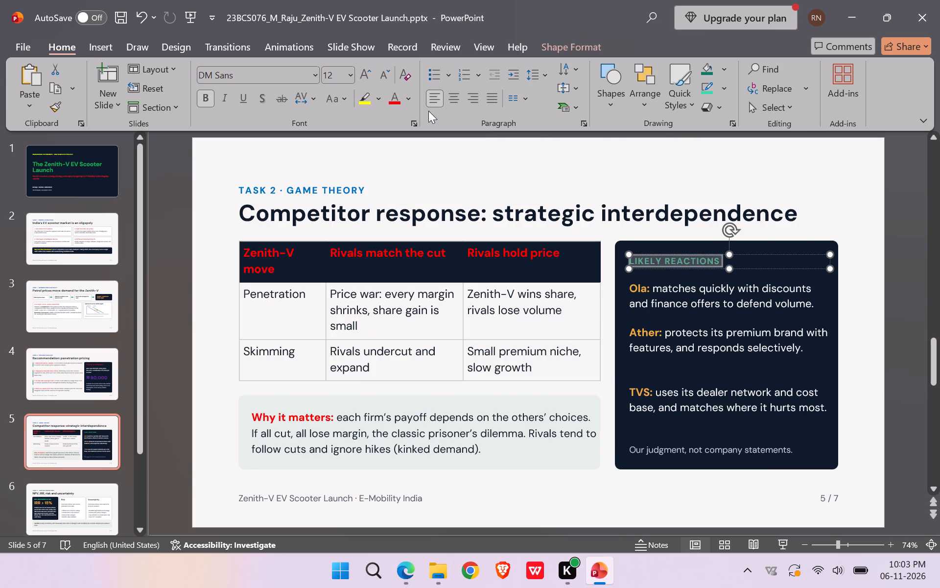
left_click(410, 100)
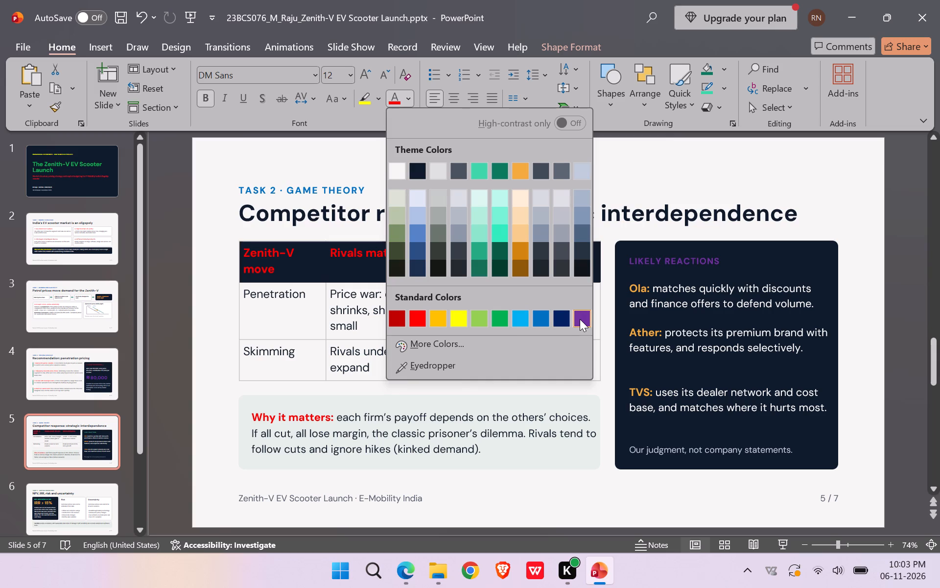
left_click(516, 324)
Set the font colour of the label "Ola:" under "LIKELY REACTIONS" on slide 5 to standard yellow.
left_click(633, 294)
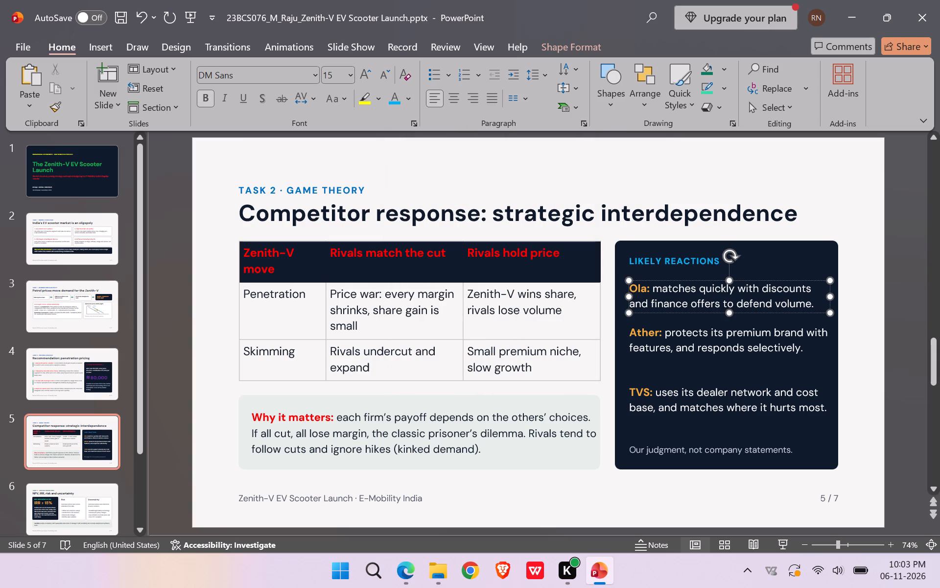
left_click_drag(651, 289, 628, 292)
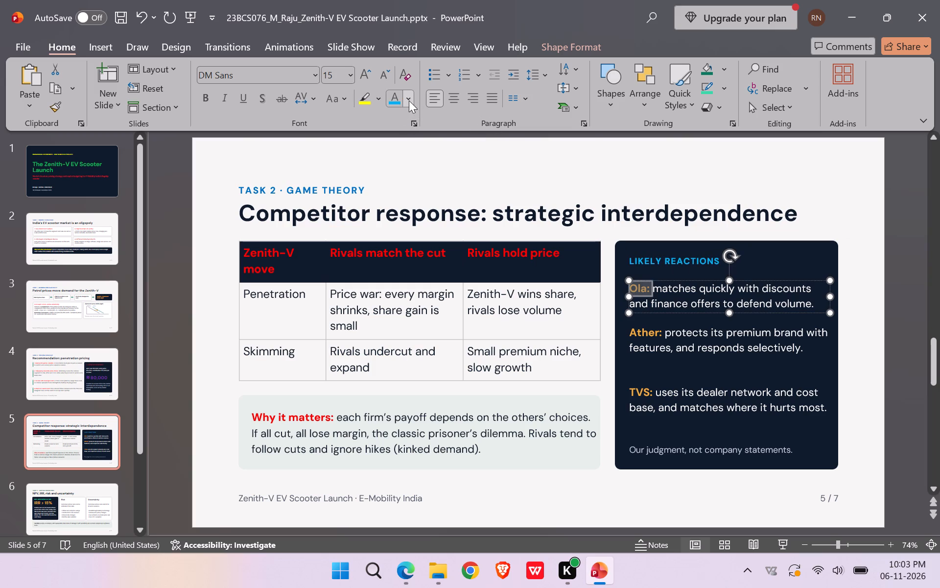
left_click(409, 100)
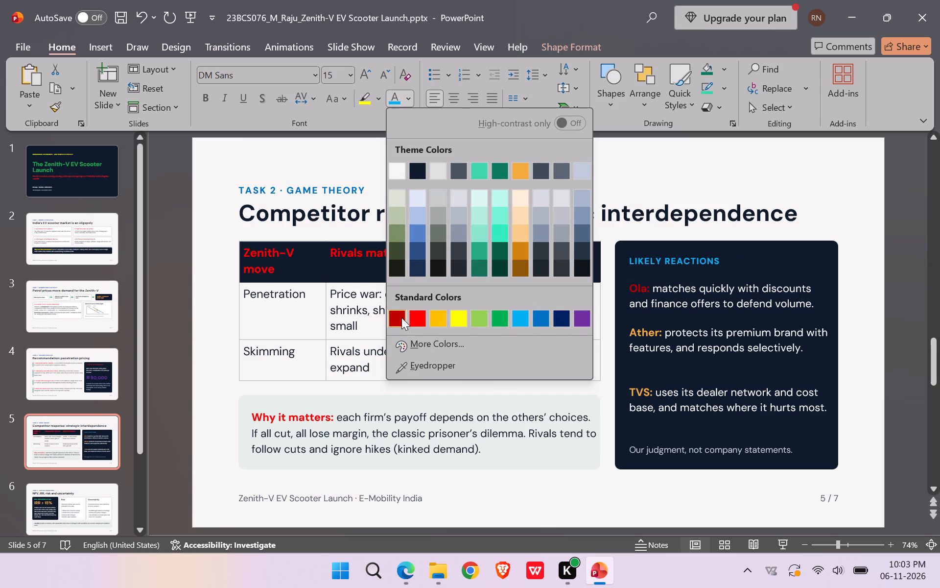
left_click(459, 321)
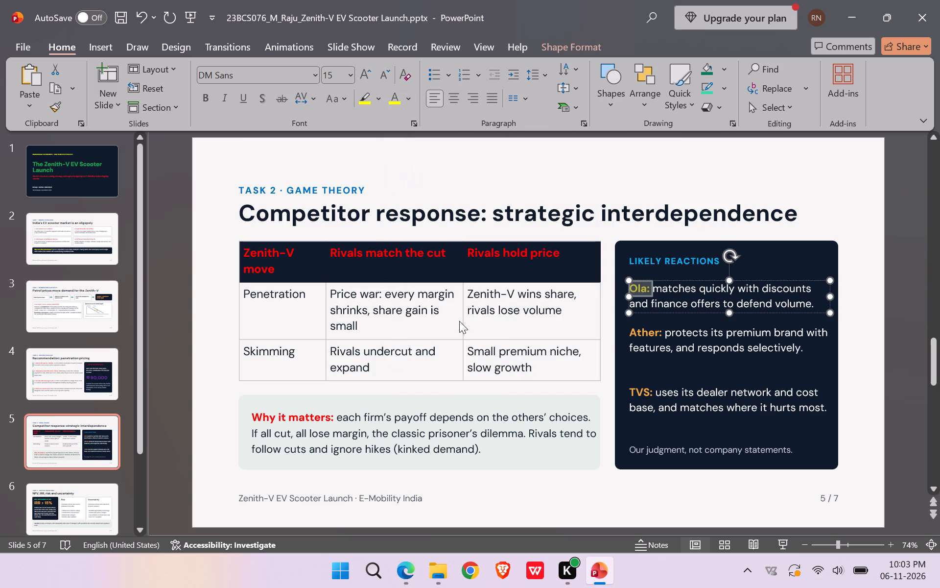
Set the font colour of the labels "Ather:" and "TVS:" under "LIKELY REACTIONS" on slide 5 to standard yellow.
left_click(638, 338)
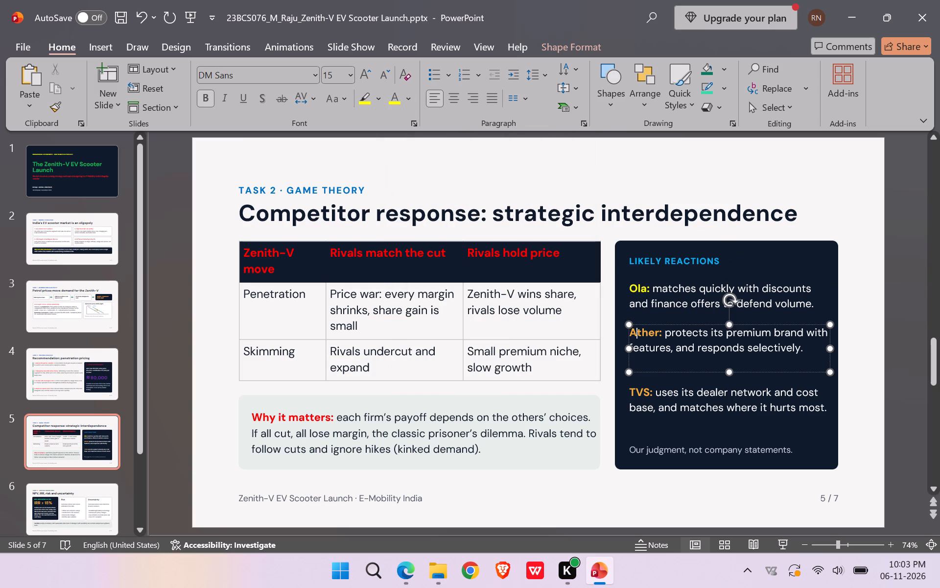
left_click_drag(632, 335, 656, 337)
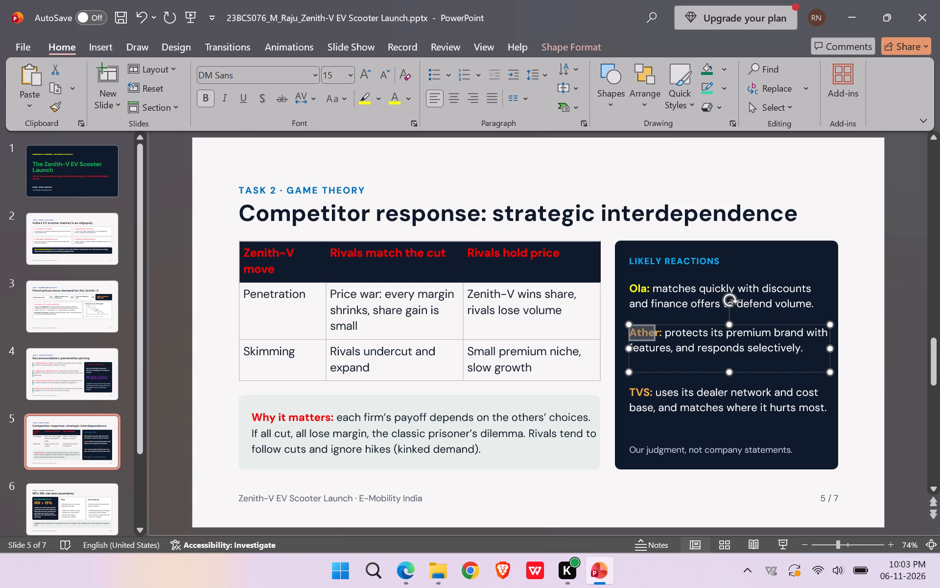
left_click_drag(656, 337, 662, 339)
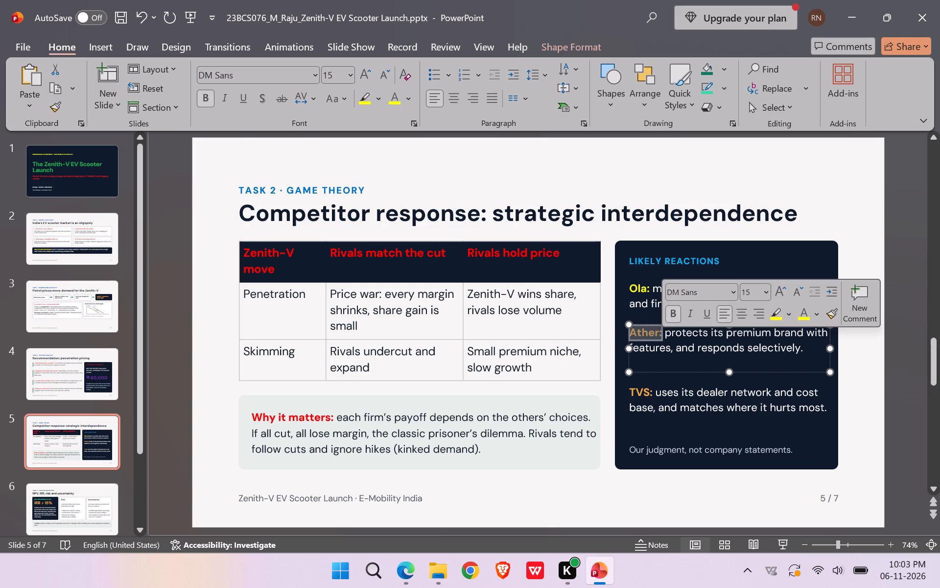
left_click(801, 314)
left_click(638, 398)
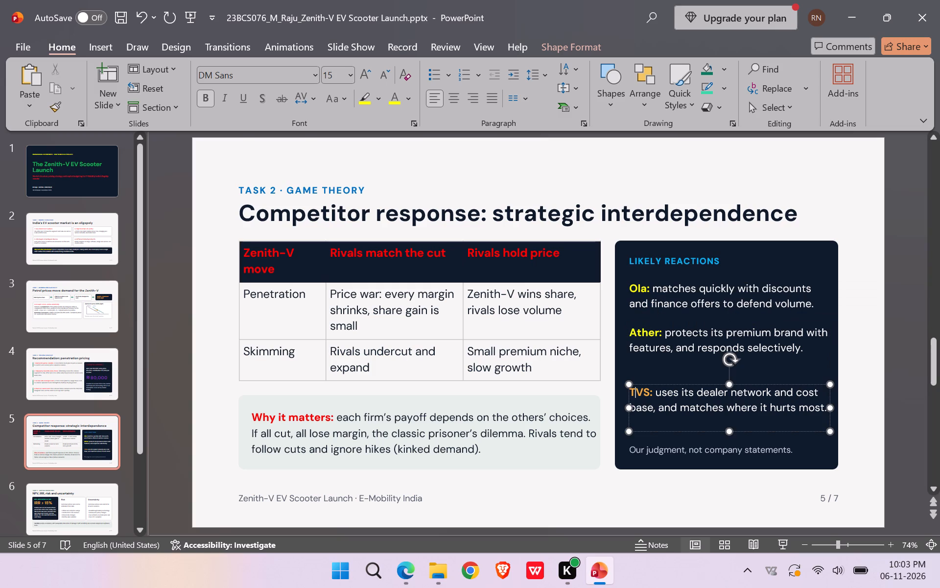
left_click_drag(632, 395, 653, 396)
left_click(797, 365)
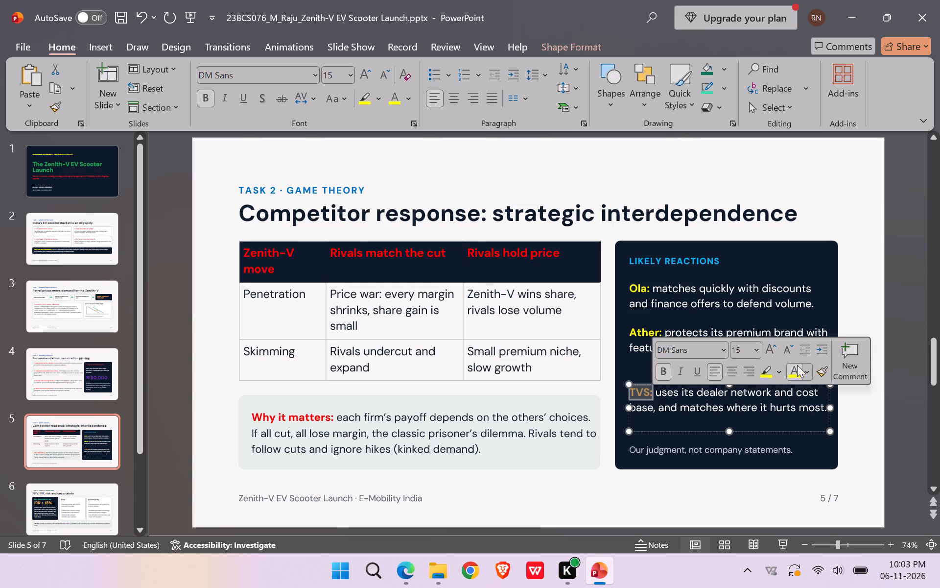
left_click(856, 270)
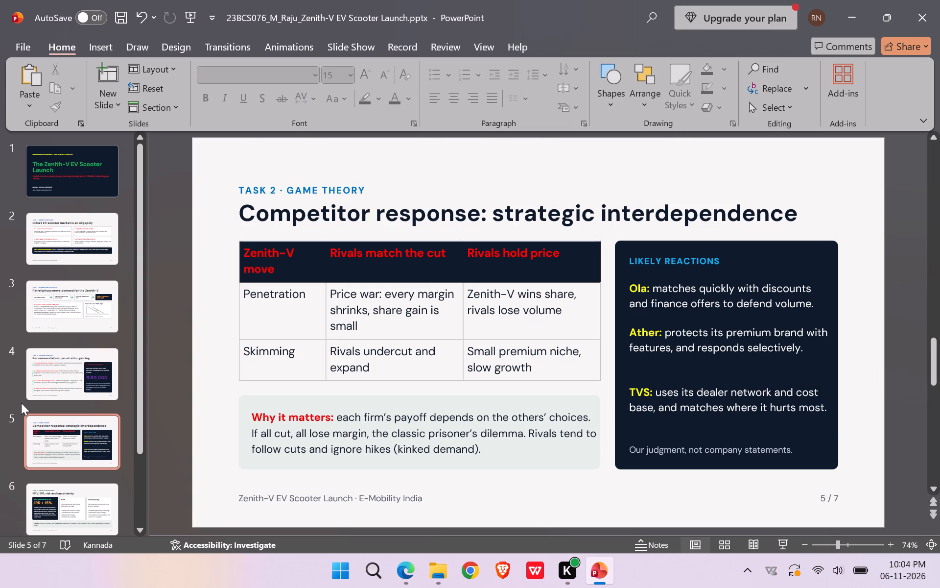
Set the font colour of the line "MANAGERIAL ECONOMICS · END SEMESTER PROJECT" on slide 1 to standard light blue.
scroll(21, 403, "up", 2)
left_click(81, 189)
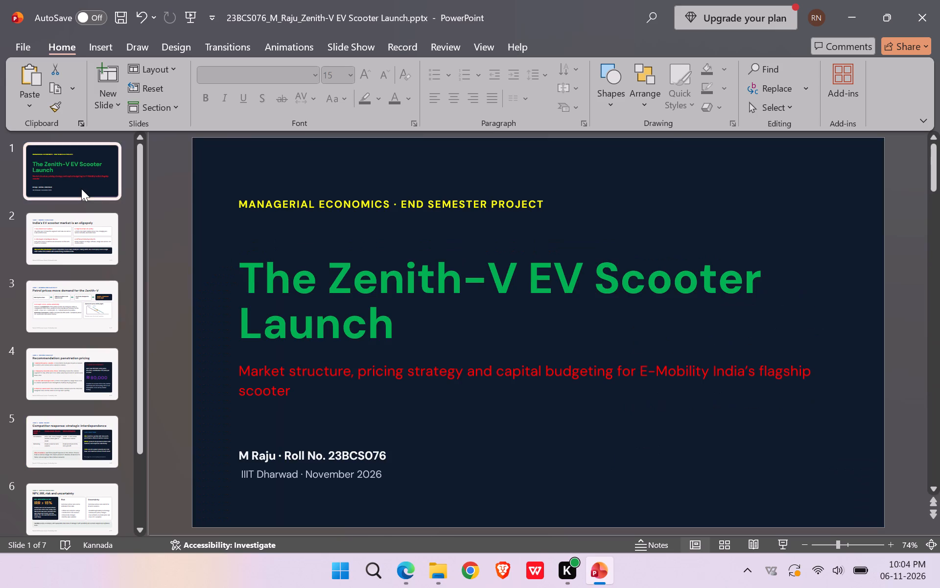
left_click(299, 202)
key("ctrl+a")
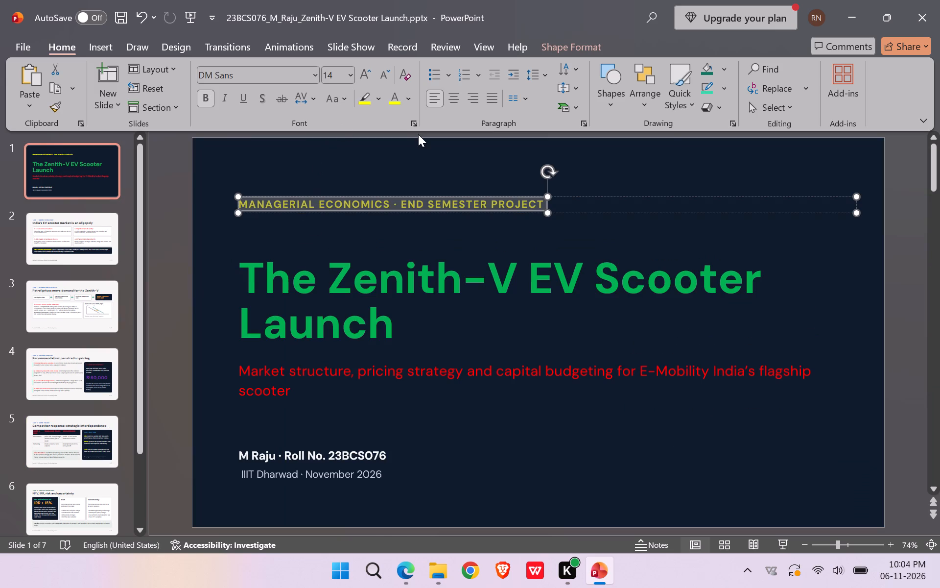
left_click(413, 100)
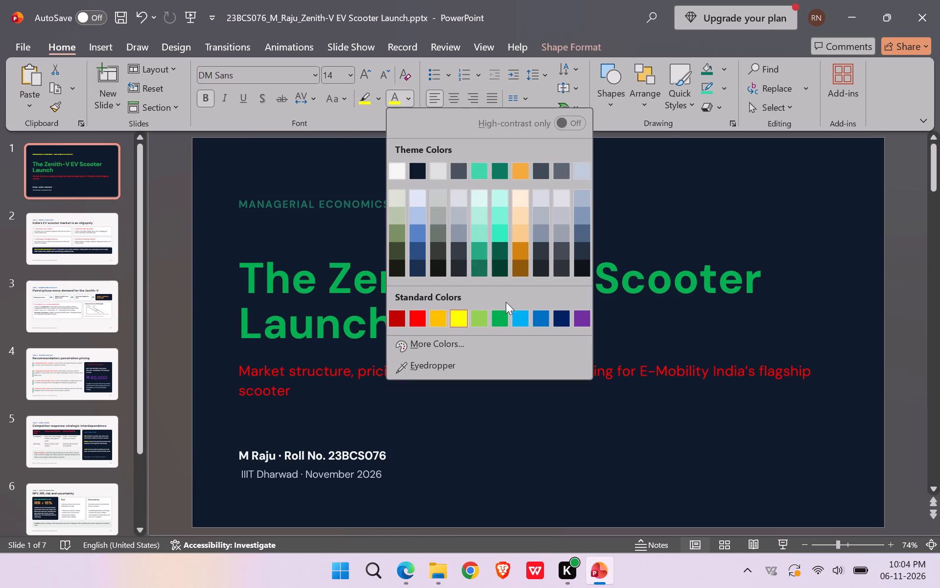
left_click(524, 323)
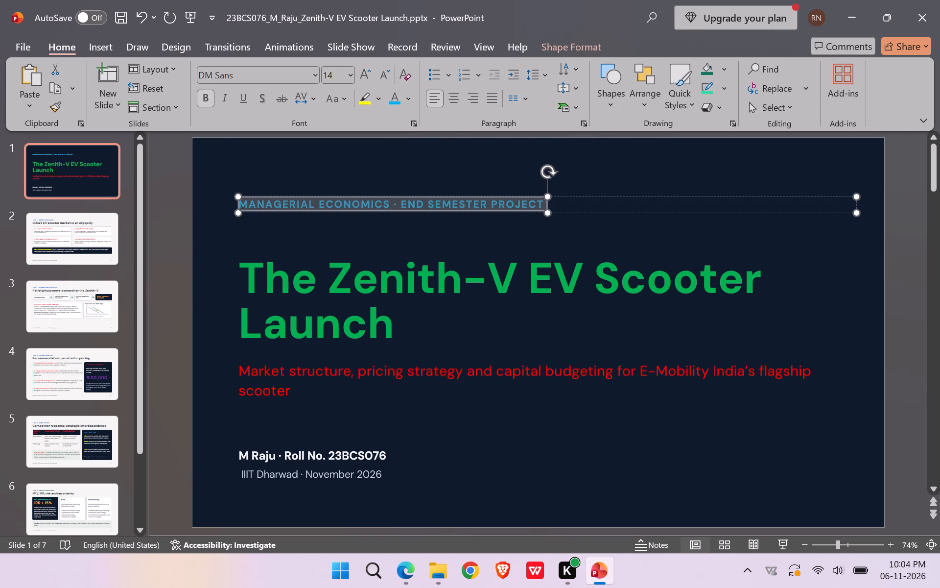
left_click(485, 330)
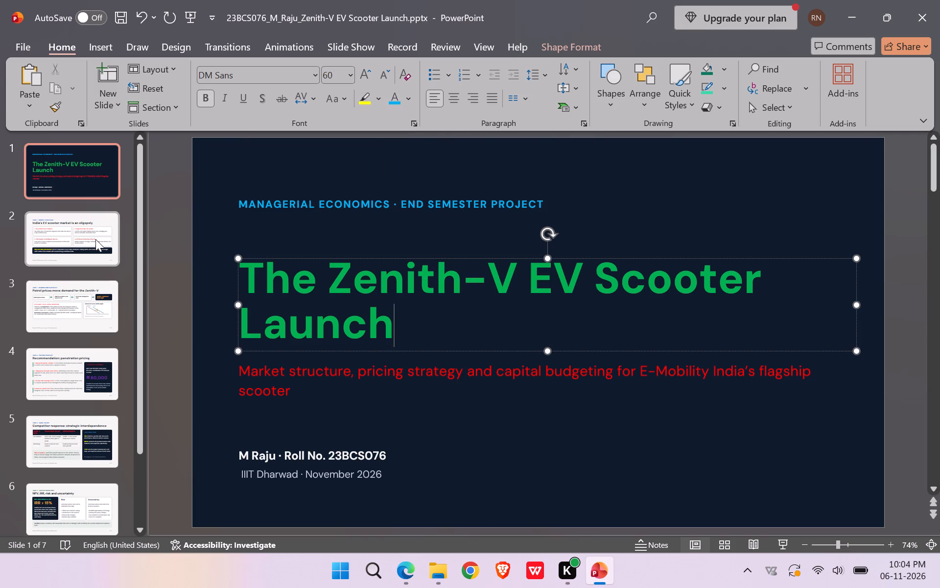
Set the font colour of the heading "ILLUSTRATIVE ECONOMICS" in slide 4's dark box to standard yellow.
left_click(93, 240)
left_click(73, 300)
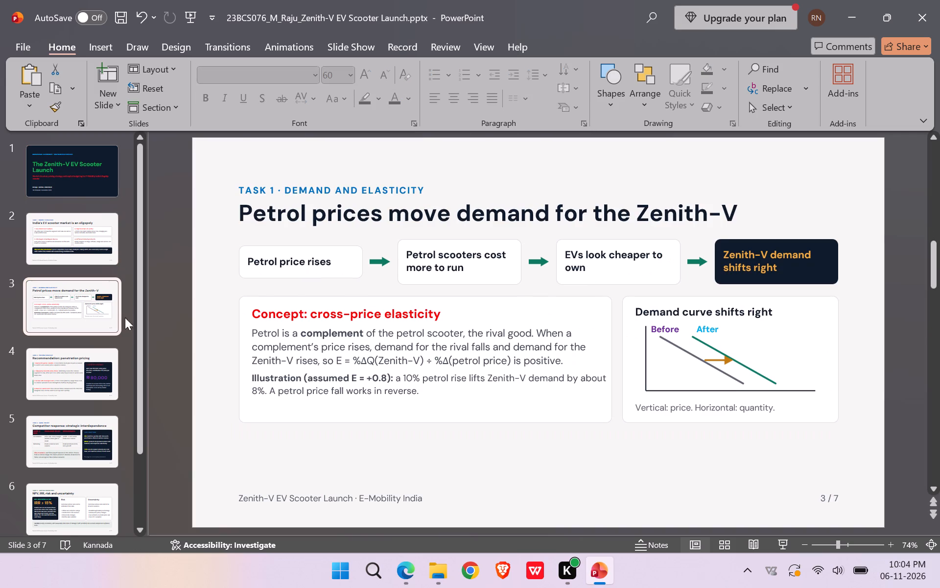
left_click(58, 389)
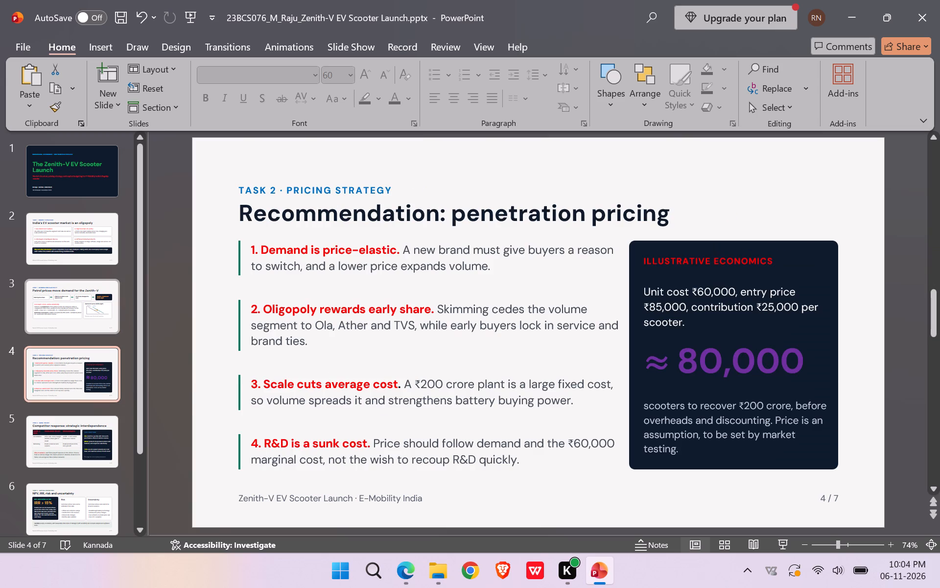
left_click(673, 259)
key("ctrl+a")
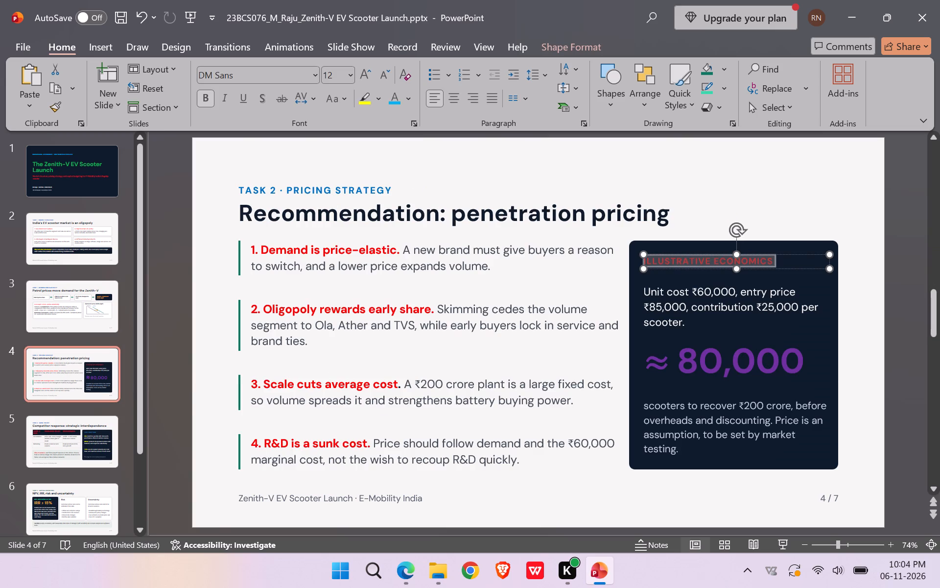
left_click(411, 98)
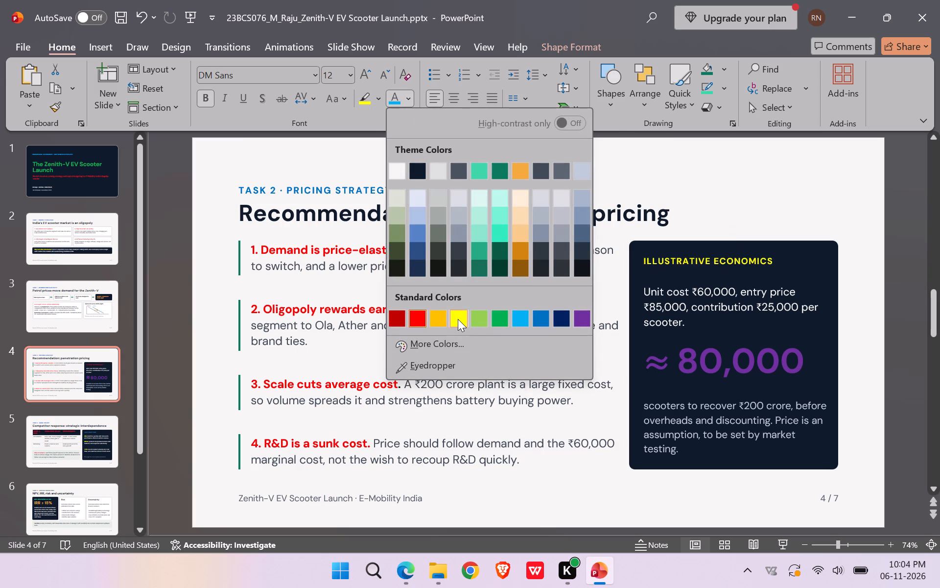
left_click(458, 319)
left_click(555, 228)
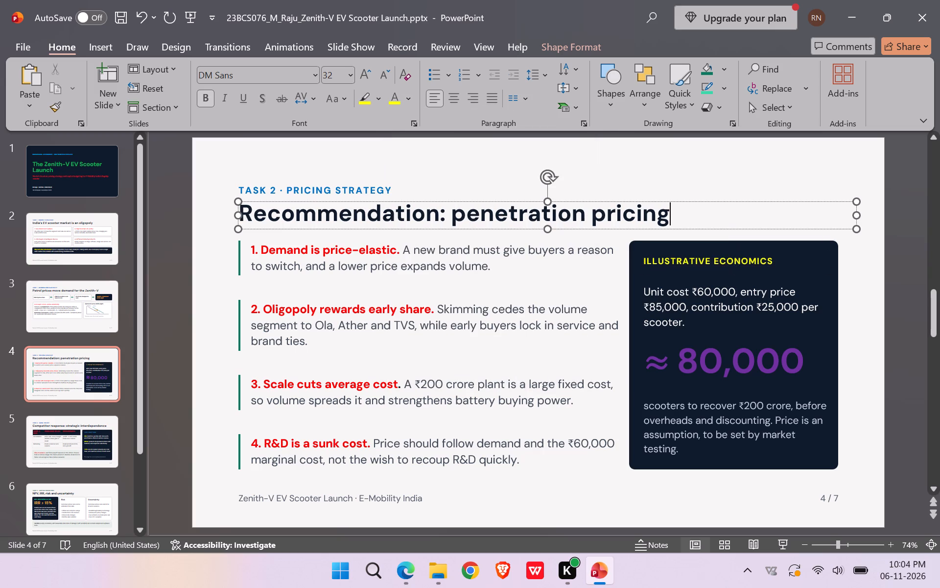
Set the font colour of the whole title "The Zenith-V EV Scooter Launch" on slide 1 to standard yellow.
left_click(90, 245)
left_click(70, 165)
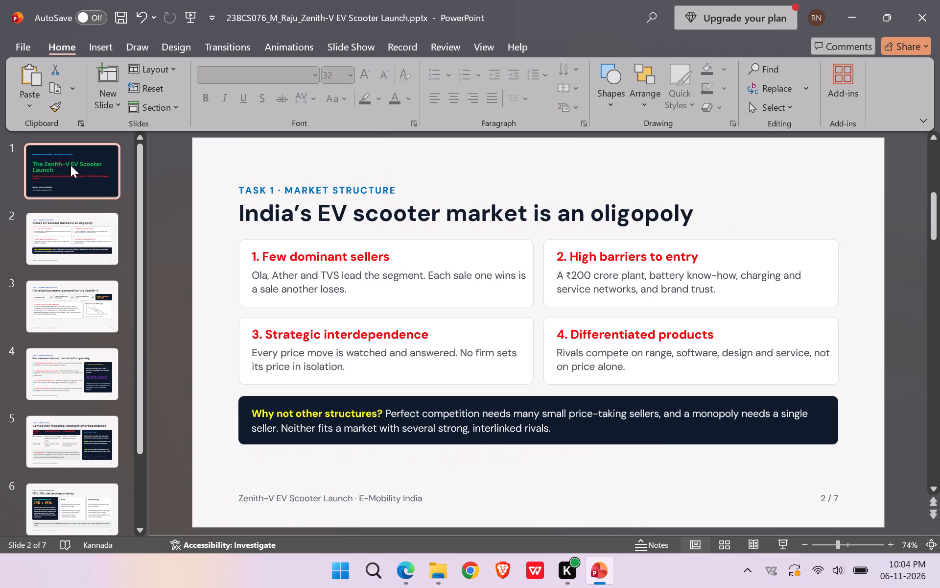
left_click(305, 312)
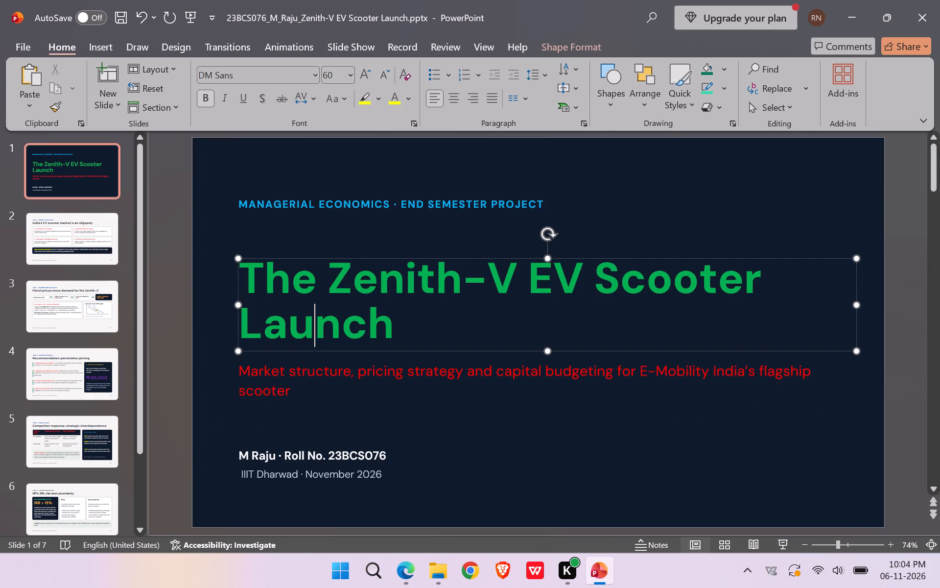
key("ctrl+a")
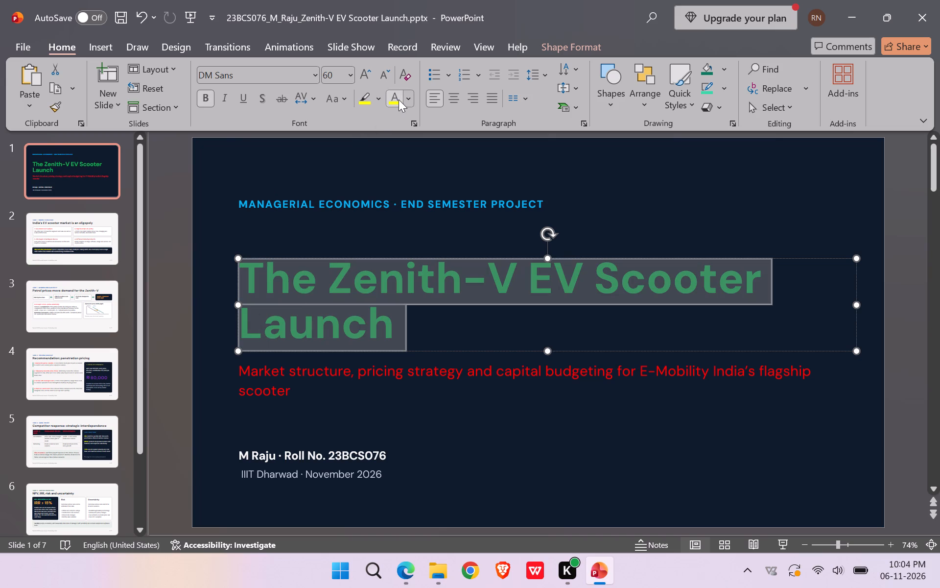
left_click(399, 99)
left_click(413, 210)
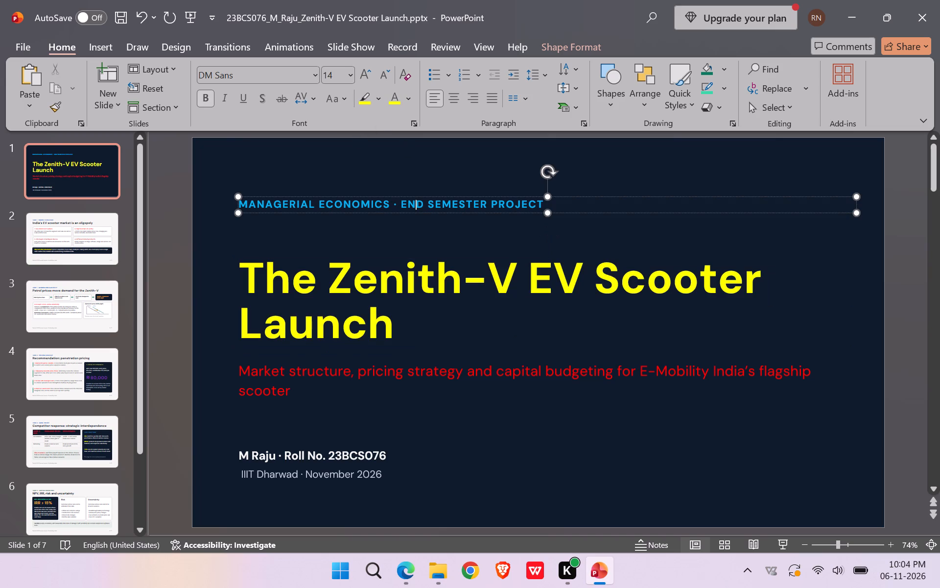
Preview slide 1 as a full-screen slide show and return to editing.
left_click(785, 546)
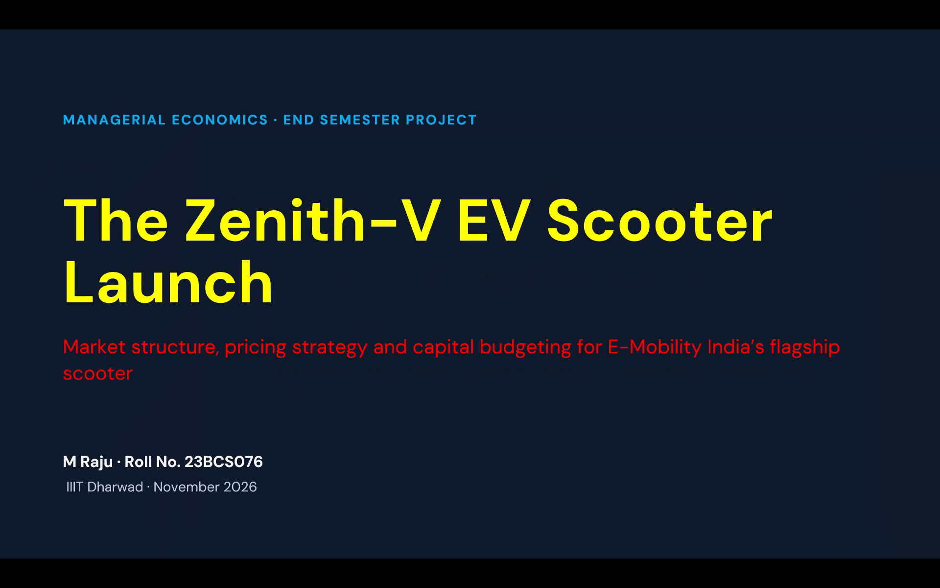
key("Escape")
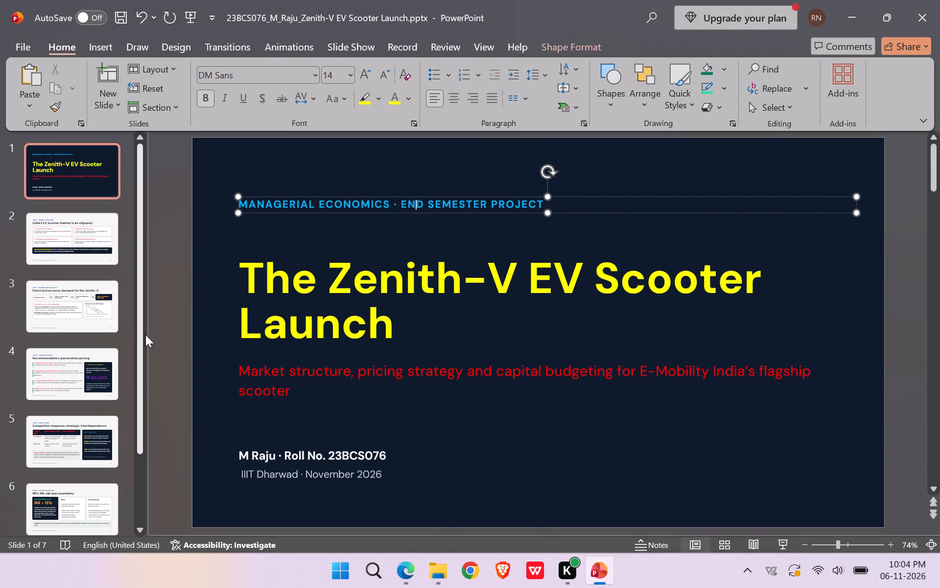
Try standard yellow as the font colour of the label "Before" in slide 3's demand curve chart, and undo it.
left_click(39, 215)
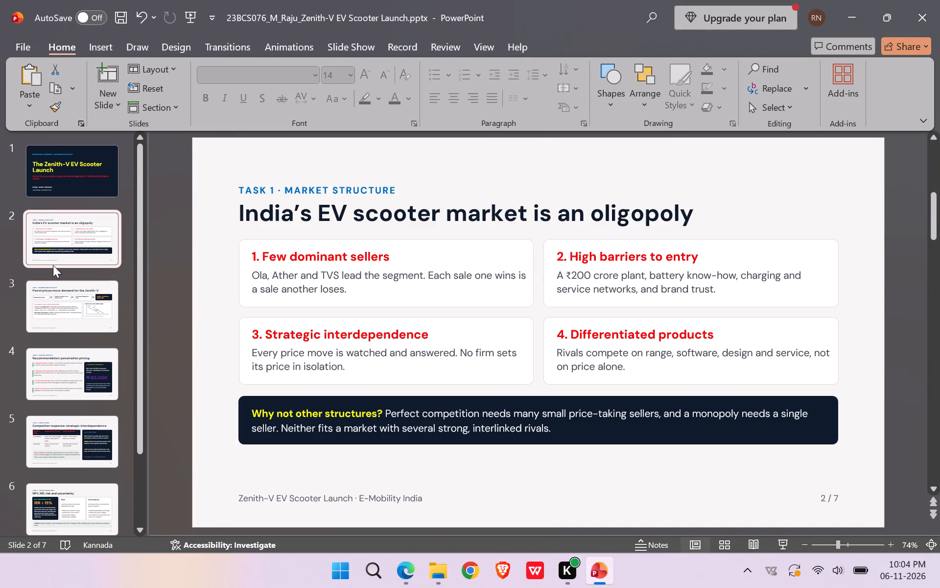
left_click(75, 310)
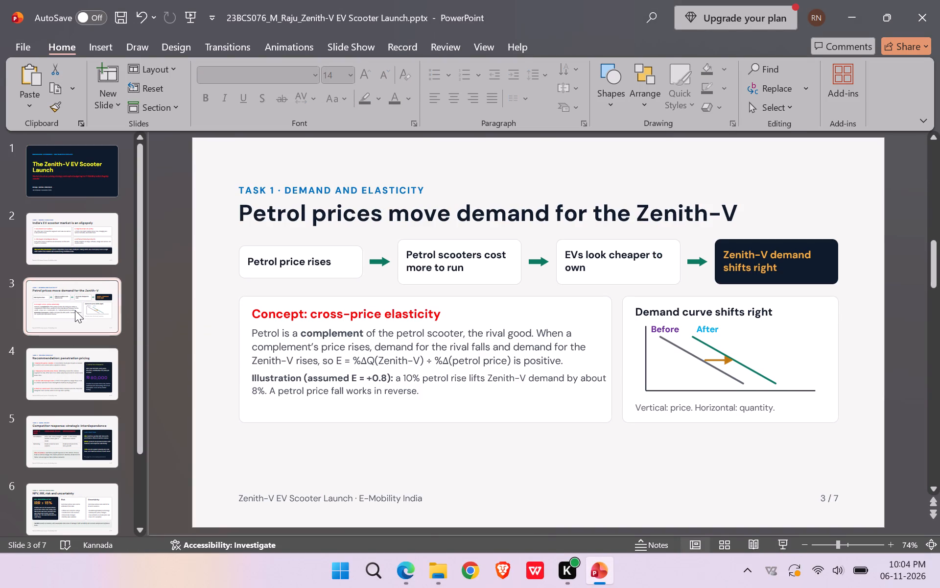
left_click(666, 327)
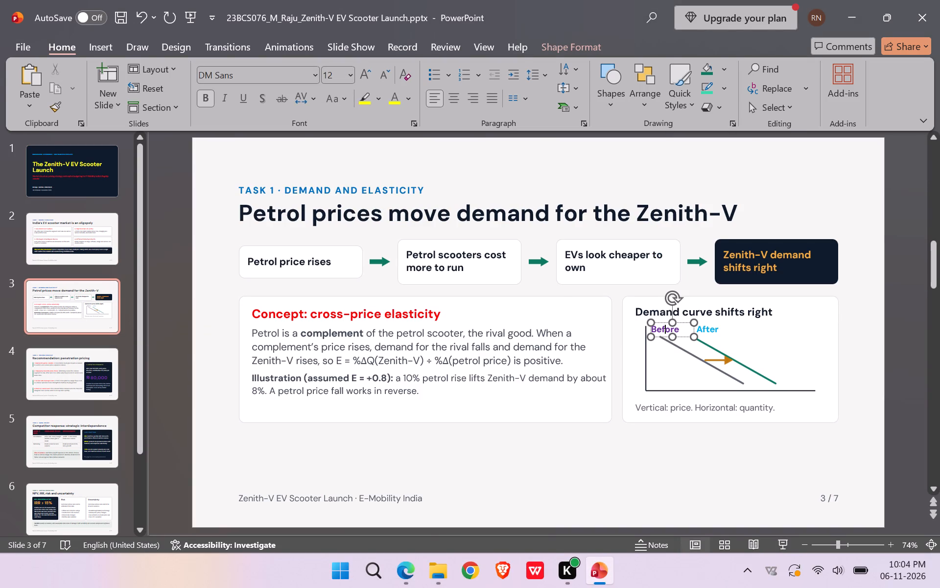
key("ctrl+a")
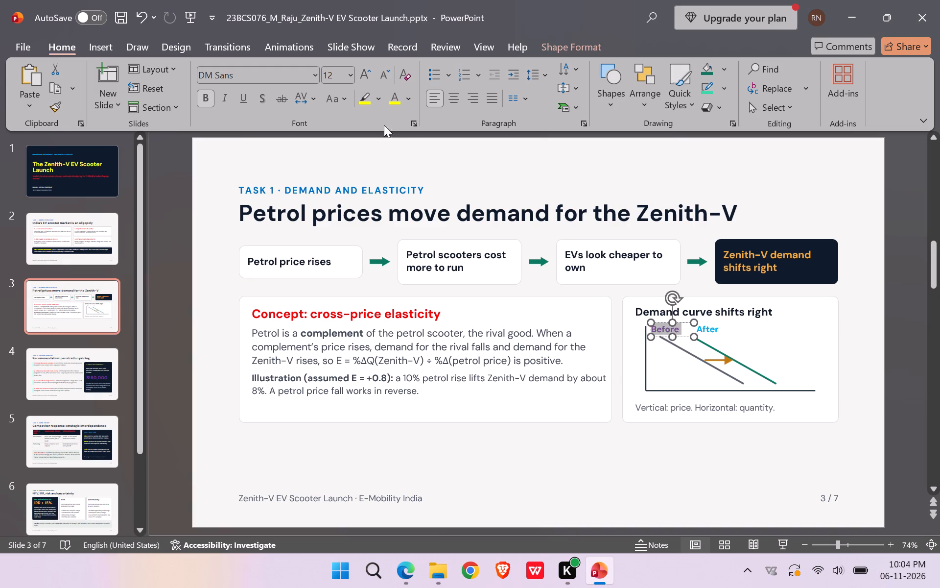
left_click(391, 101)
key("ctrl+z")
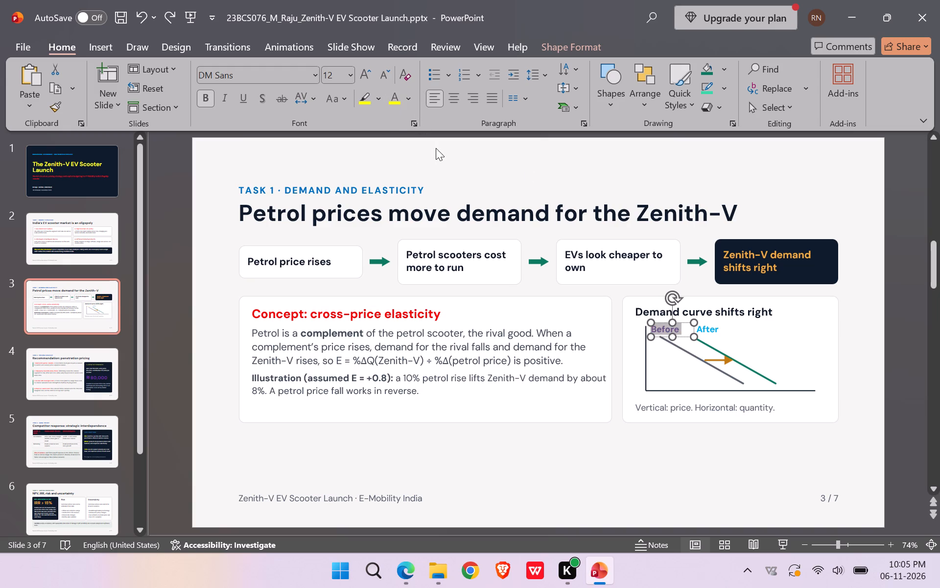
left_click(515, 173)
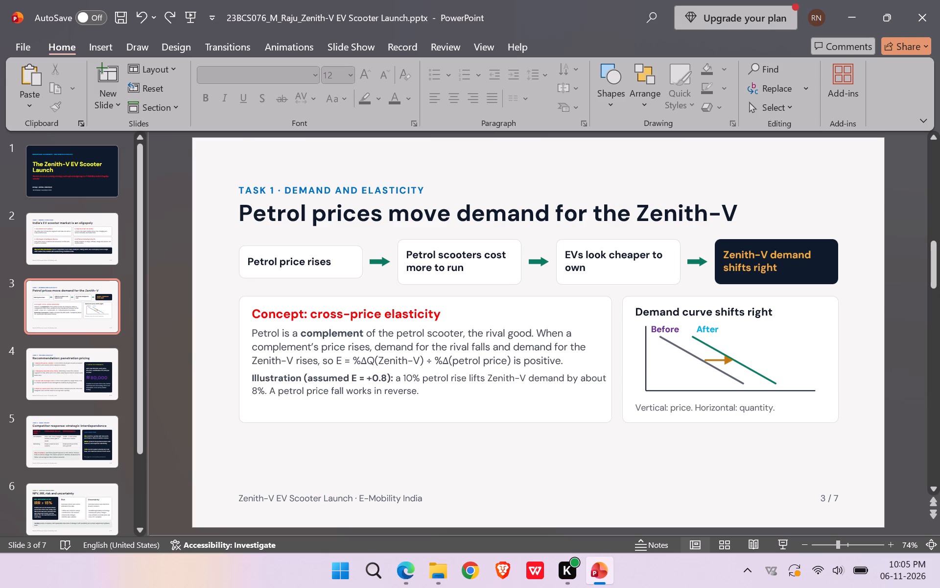
Set the font colour of the label "Before" in slide 3's demand curve chart to standard light blue.
left_click(700, 328)
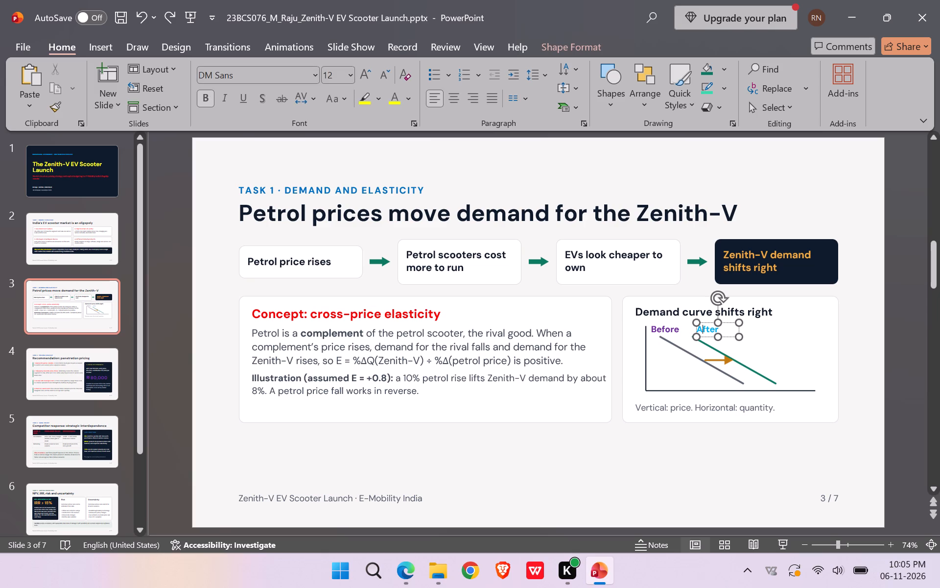
left_click(667, 331)
key("ctrl+a")
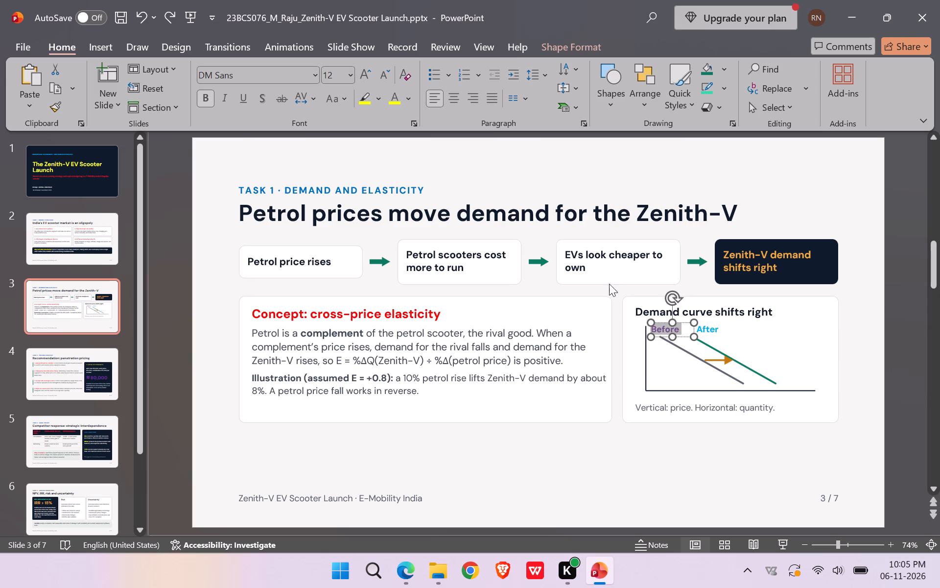
left_click(408, 100)
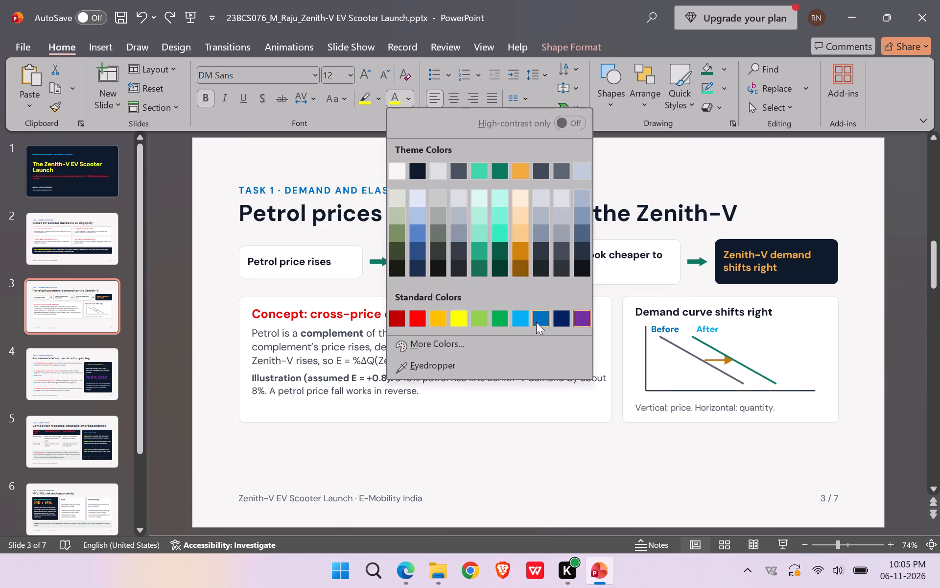
left_click(512, 316)
left_click(605, 450)
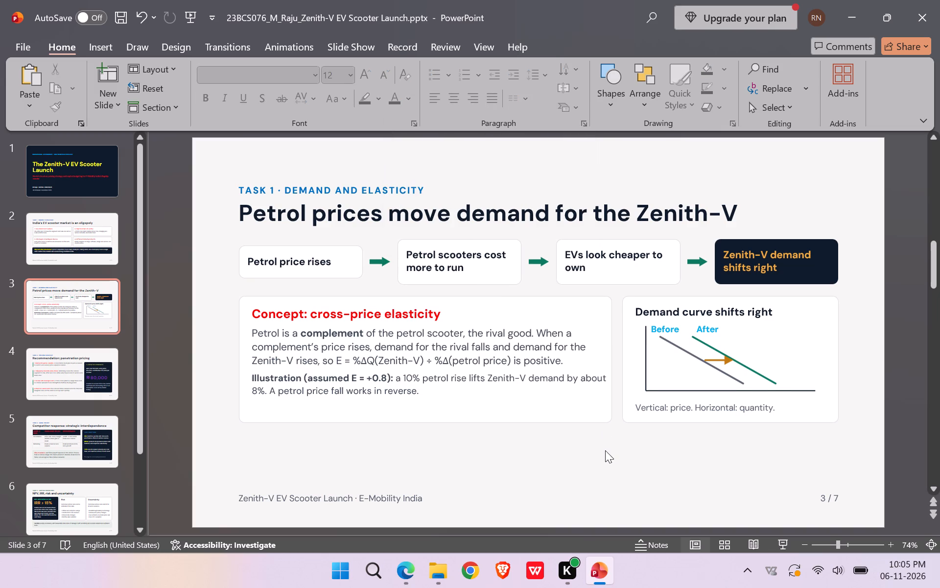
Set the font colour of "Zenith-V demand shifts right" in slide 3's dark box to standard yellow.
left_click(750, 267)
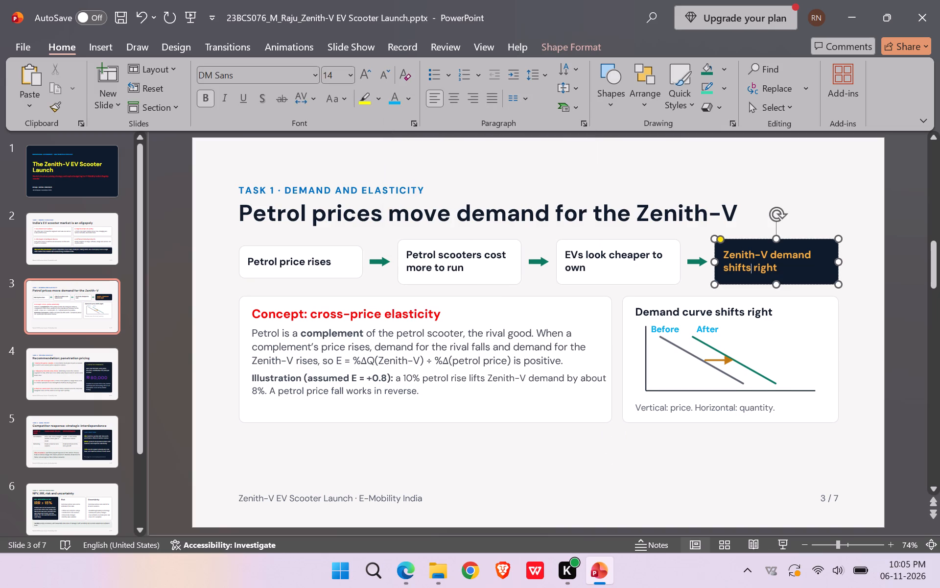
left_click_drag(724, 255, 738, 263)
left_click_drag(738, 263, 778, 270)
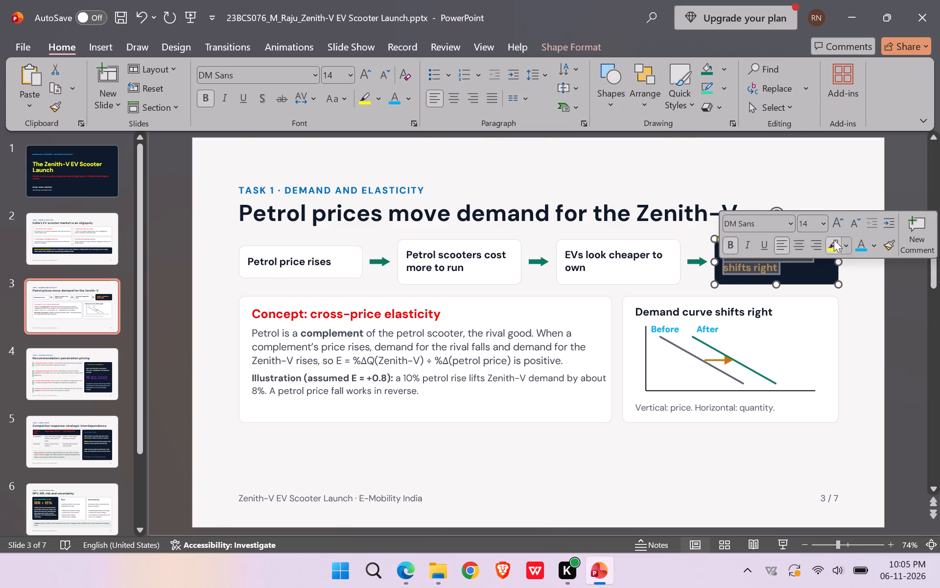
left_click(879, 246)
left_click(799, 463)
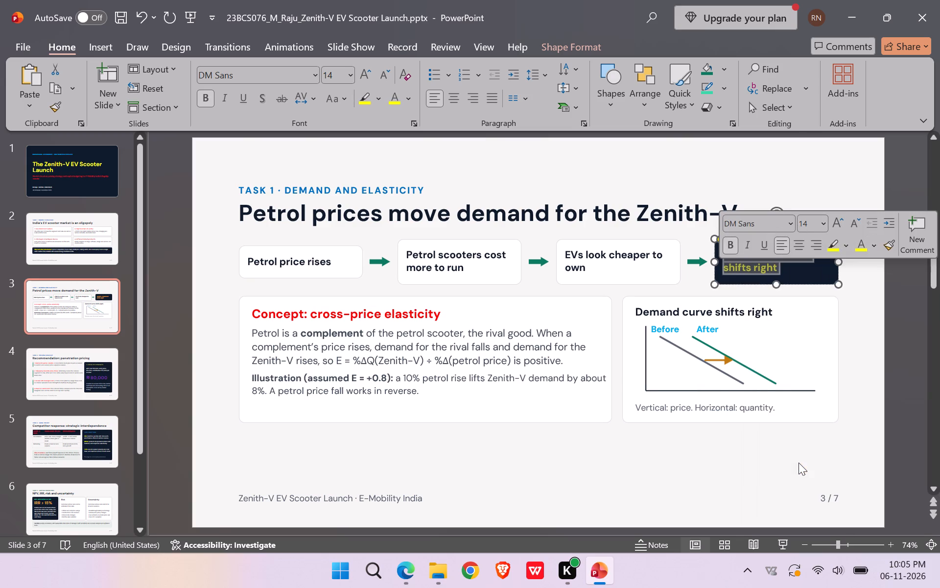
left_click(691, 471)
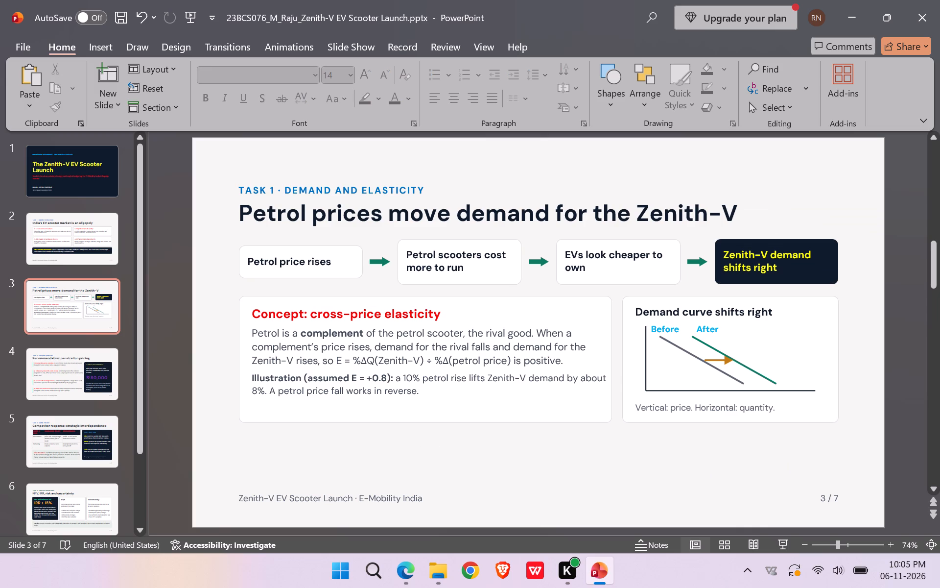
left_click(379, 261)
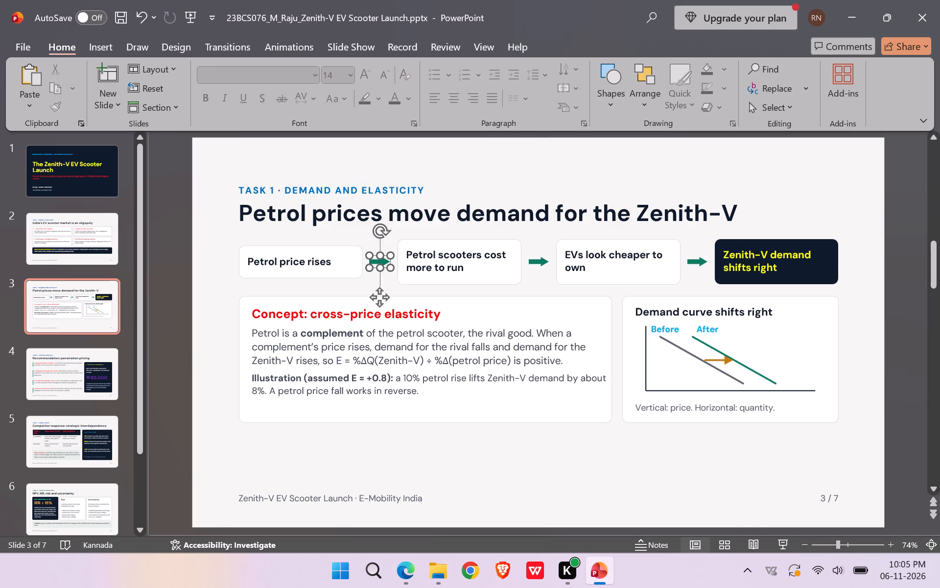
Set the font colour of the large figure "≈ 80,000" in slide 4's dark box to standard light blue.
left_click(72, 371)
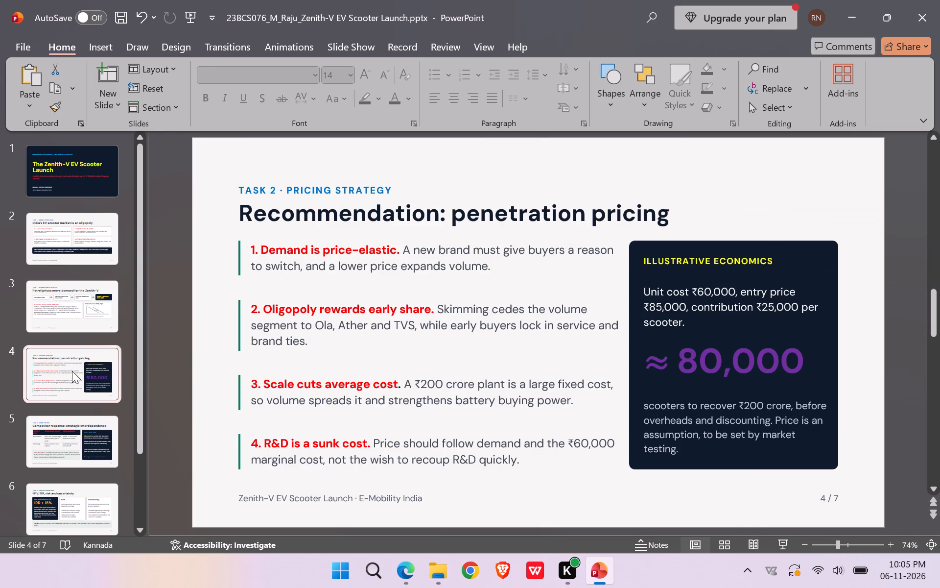
left_click(701, 364)
key("ctrl+a")
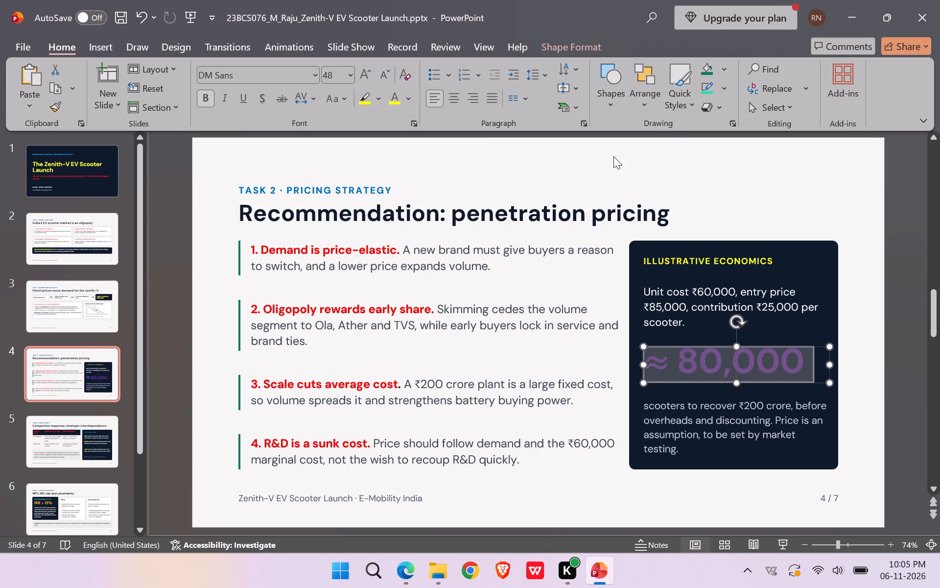
left_click(392, 95)
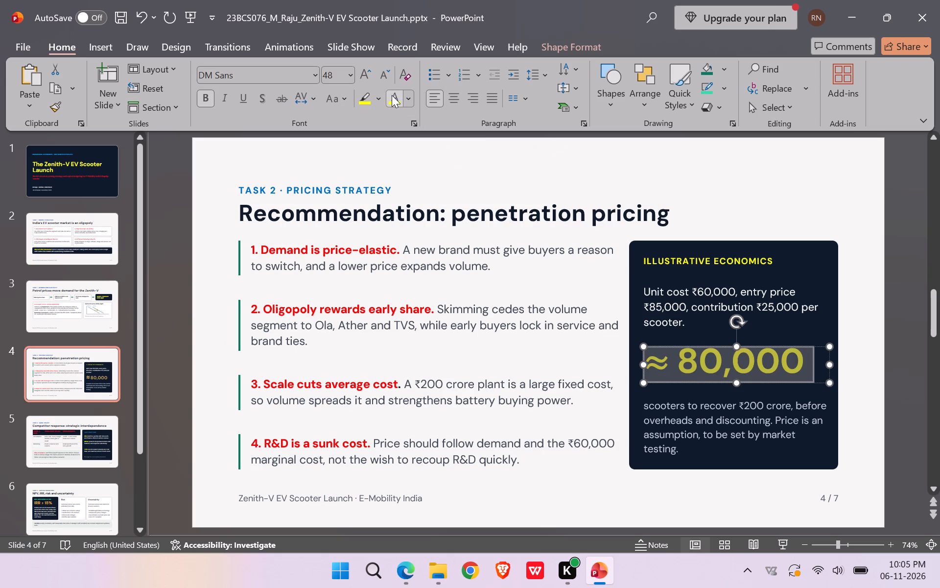
left_click(408, 100)
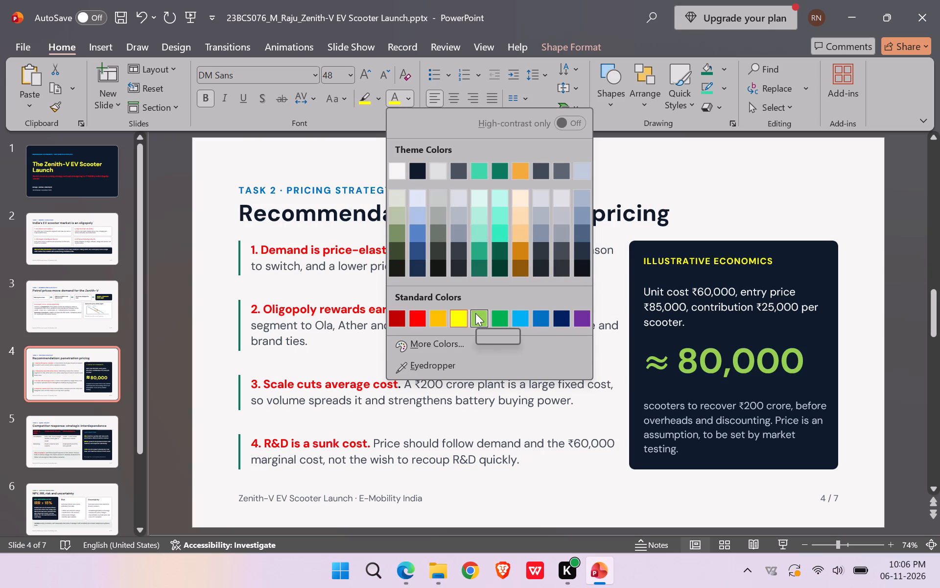
left_click(516, 314)
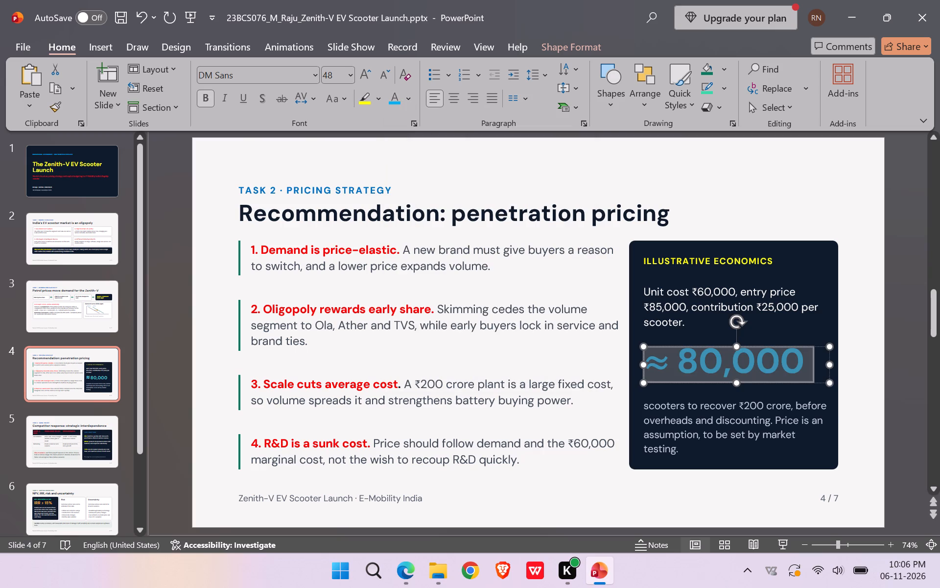
left_click(624, 424)
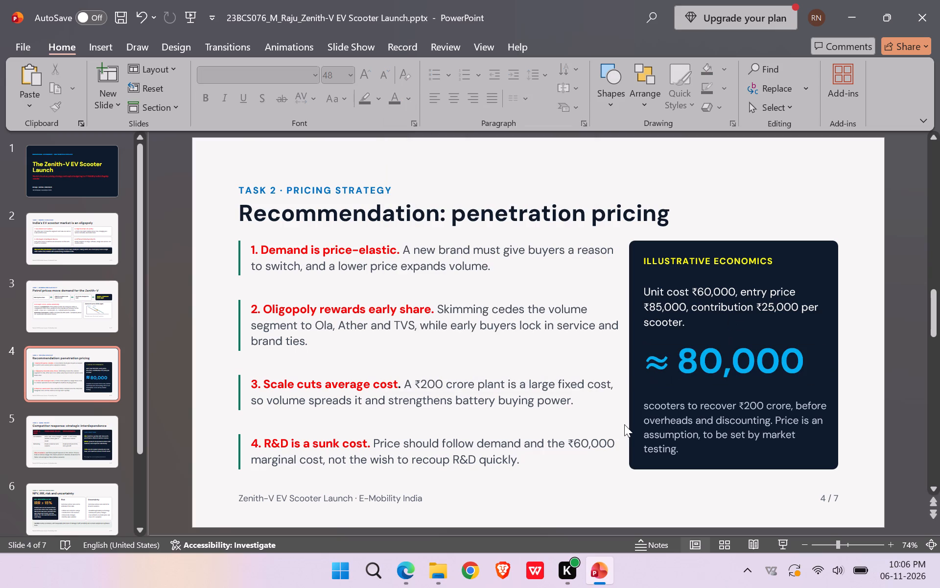
Set the font colour of the label "TASK 3 · CAPITAL BUDGETING" on slide 6 to standard light blue.
left_click(47, 441)
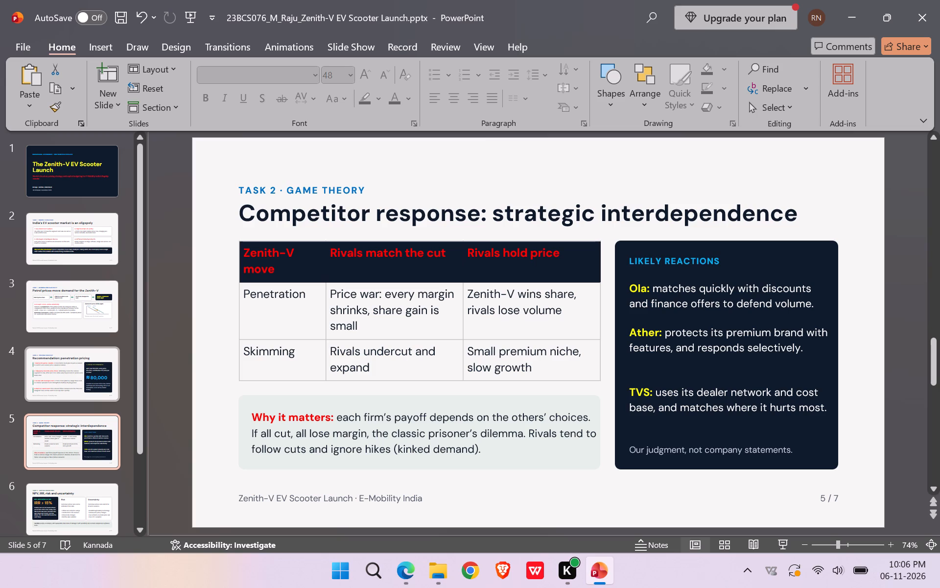
left_click(71, 504)
left_click(273, 190)
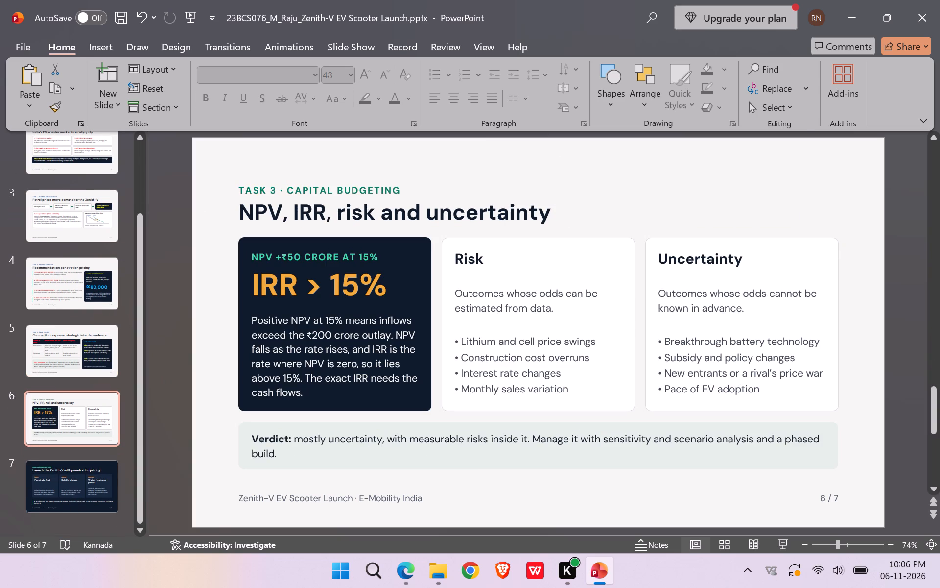
key("ctrl+a")
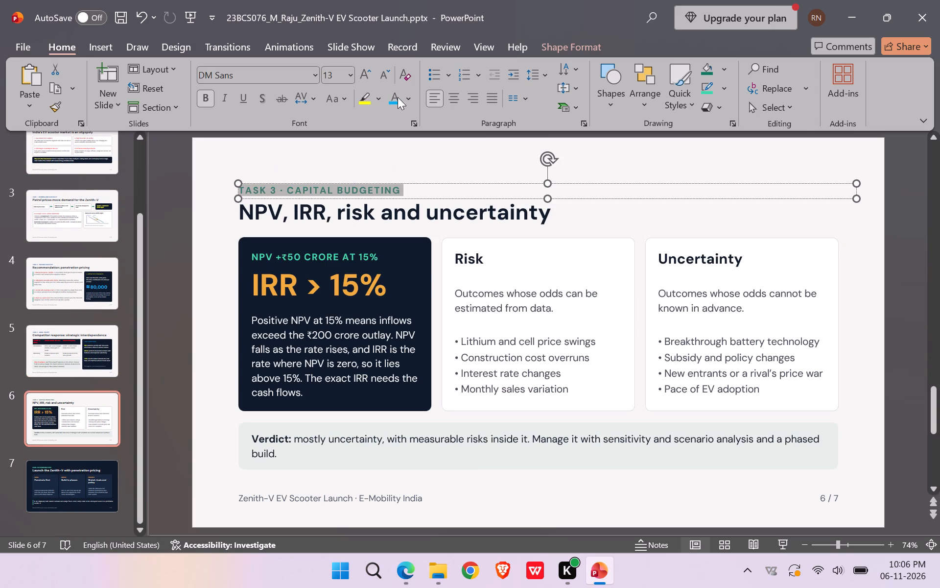
left_click(398, 97)
Set the font colour of "NPV +₹50 CRORE AT 15%" in slide 6's dark box to standard red.
left_click(416, 262)
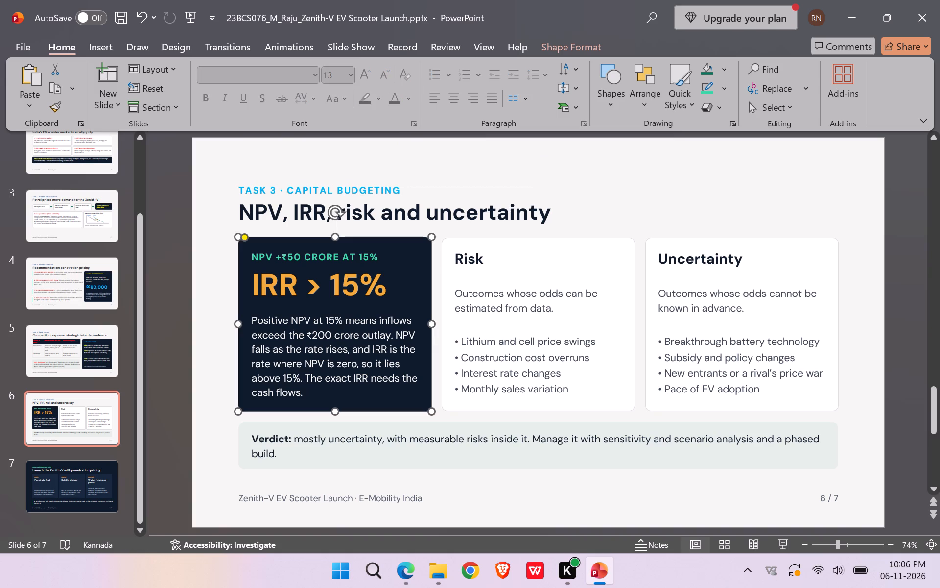
left_click(300, 256)
key("ctrl+a")
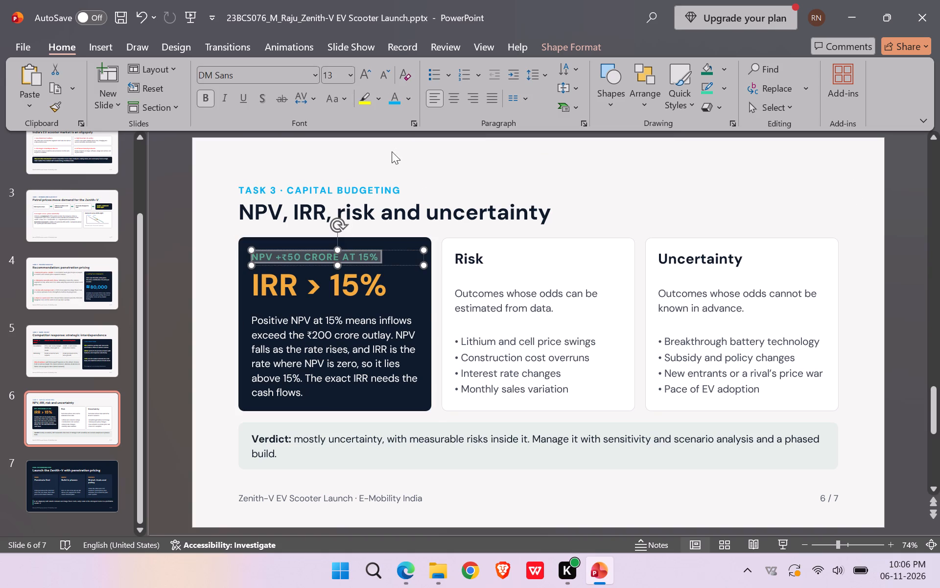
left_click(407, 101)
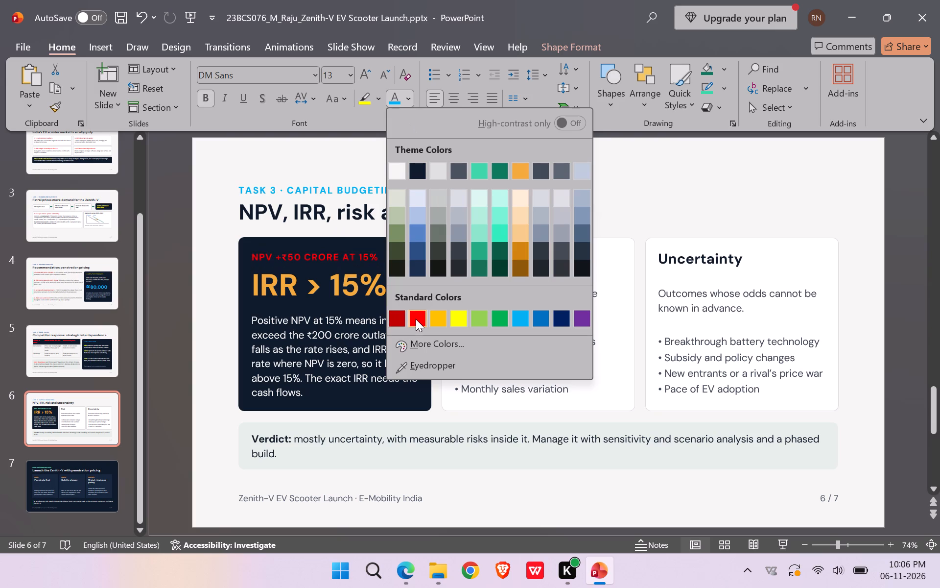
left_click(416, 319)
Set the font colour of the card headings "Risk" and "Uncertainty" on slide 6 to standard red.
left_click(478, 263)
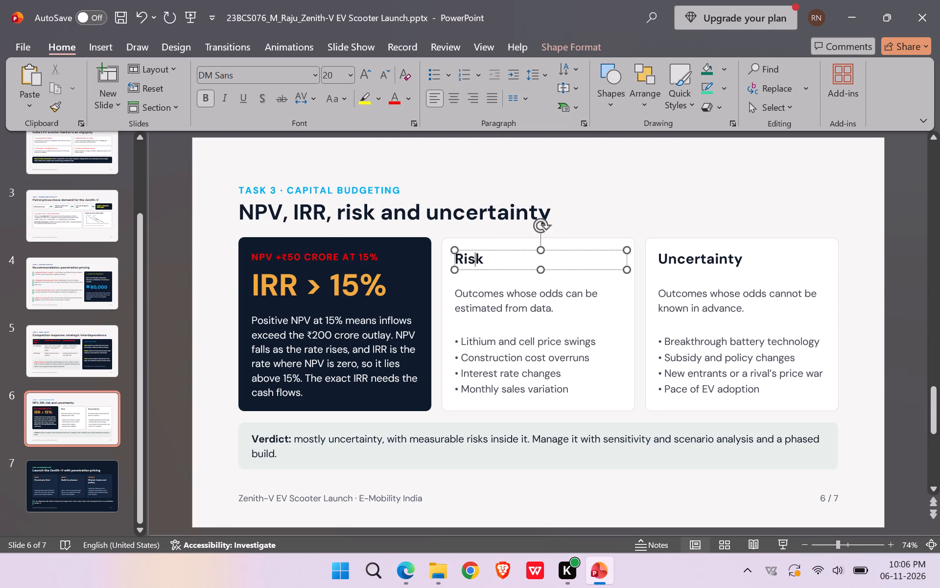
key("ctrl+a")
left_click(396, 94)
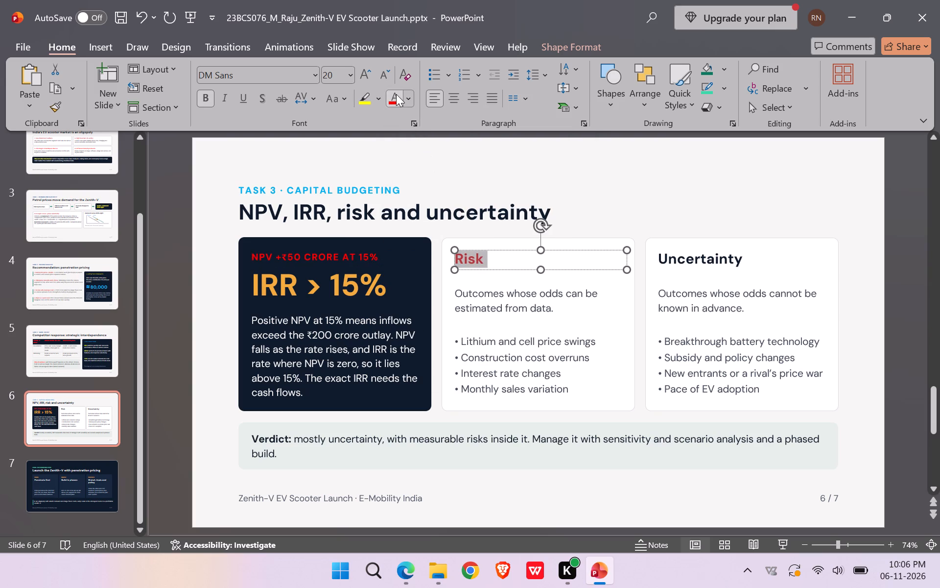
left_click(693, 258)
key("ctrl+a")
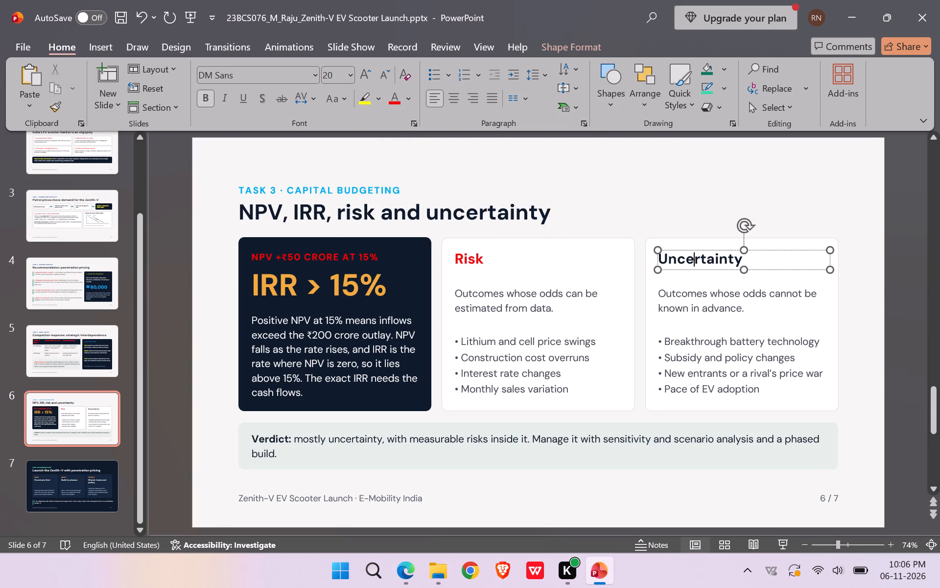
left_click(394, 102)
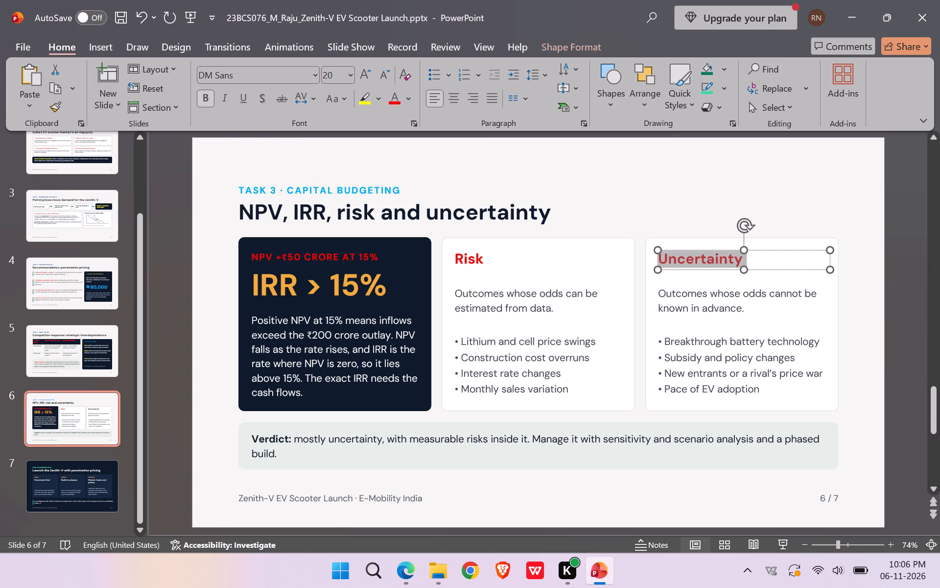
Set the font colour of the large figure "IRR > 15%" in slide 6's dark box to standard light blue.
left_click(307, 282)
key("ctrl+a")
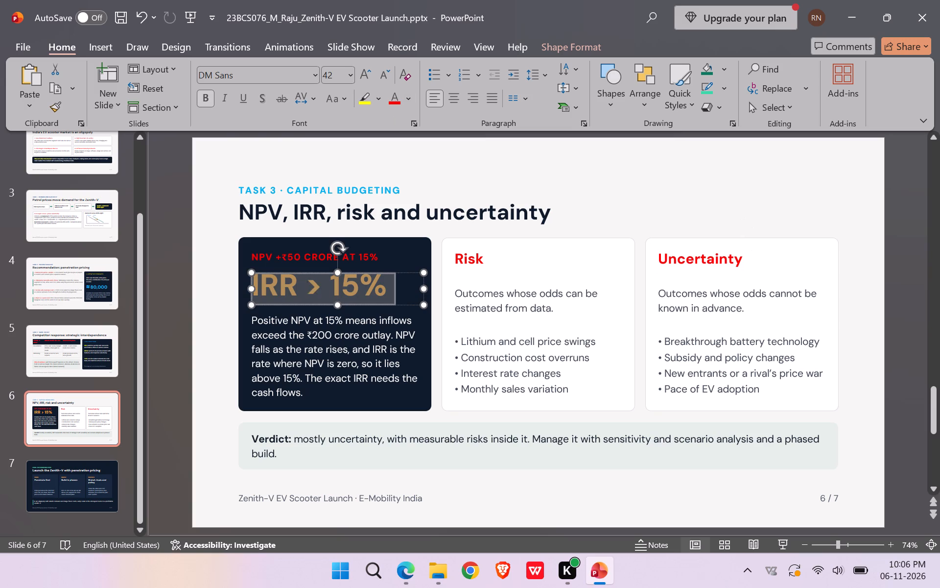
left_click(412, 103)
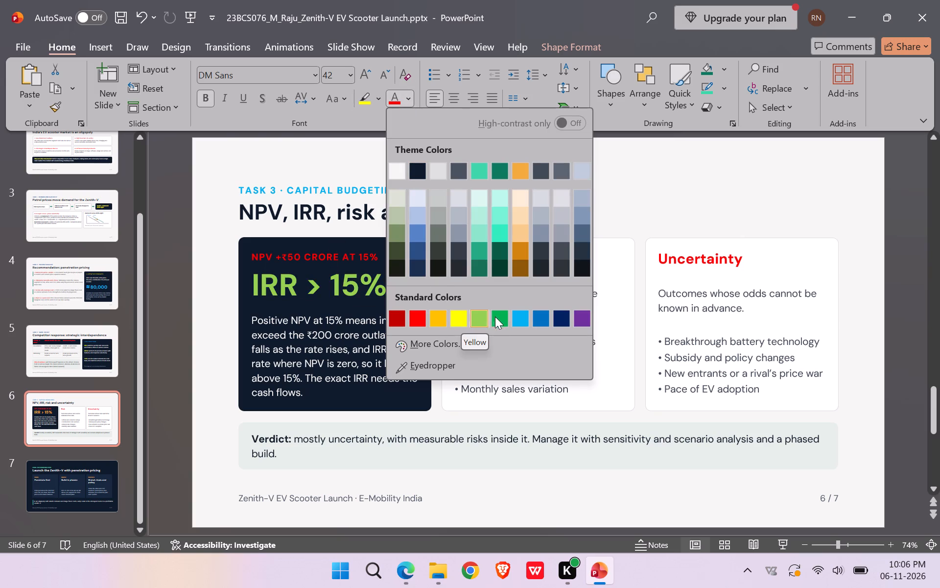
left_click(521, 318)
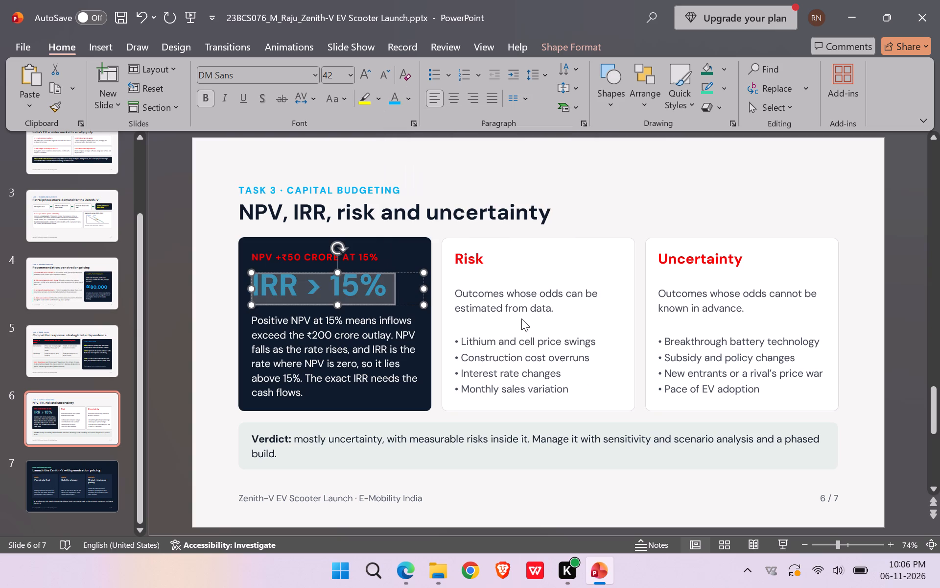
left_click(428, 505)
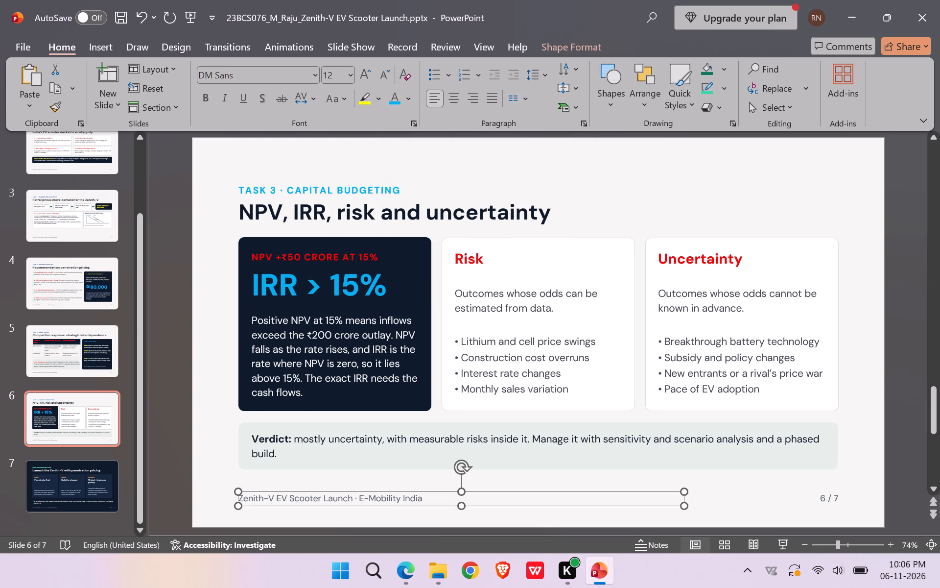
Set the font colour of only the word "Verdict:" in slide 6's bottom box to standard green.
left_click(260, 441)
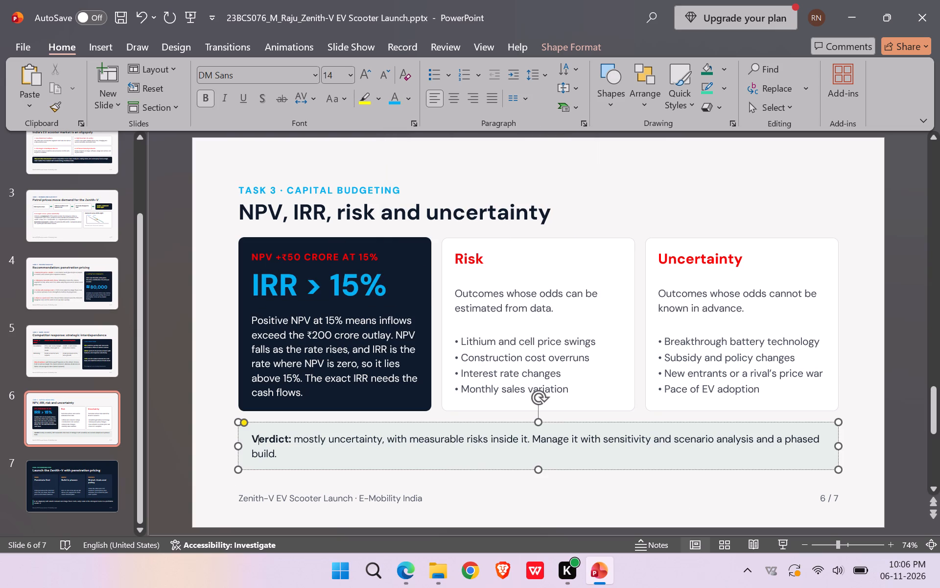
left_click_drag(253, 440, 284, 440)
left_click_drag(284, 440, 291, 440)
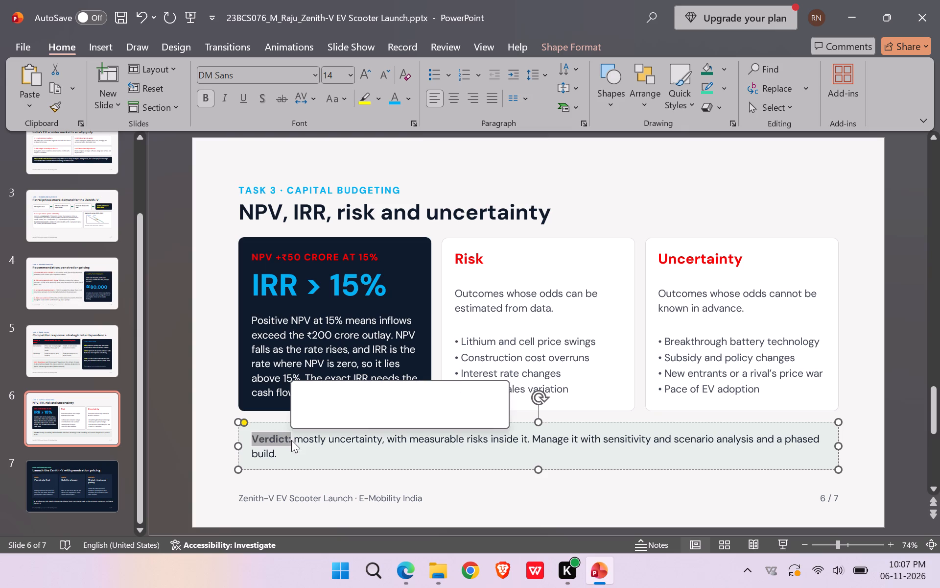
left_click(448, 420)
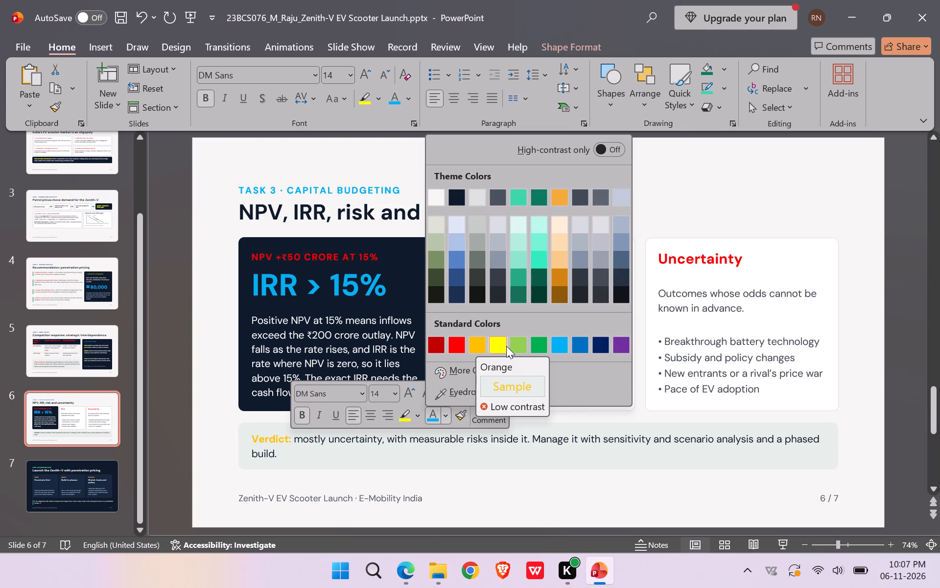
left_click(548, 341)
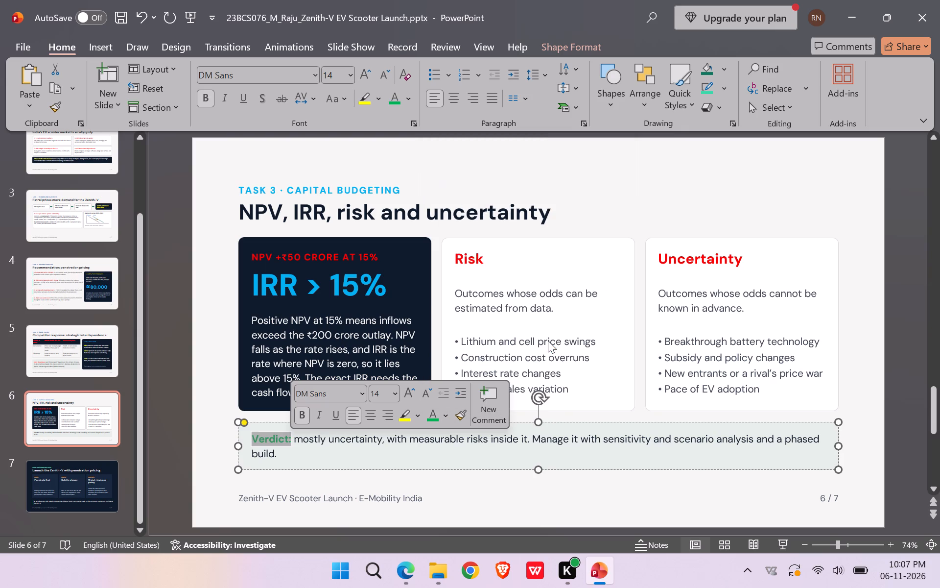
left_click(466, 499)
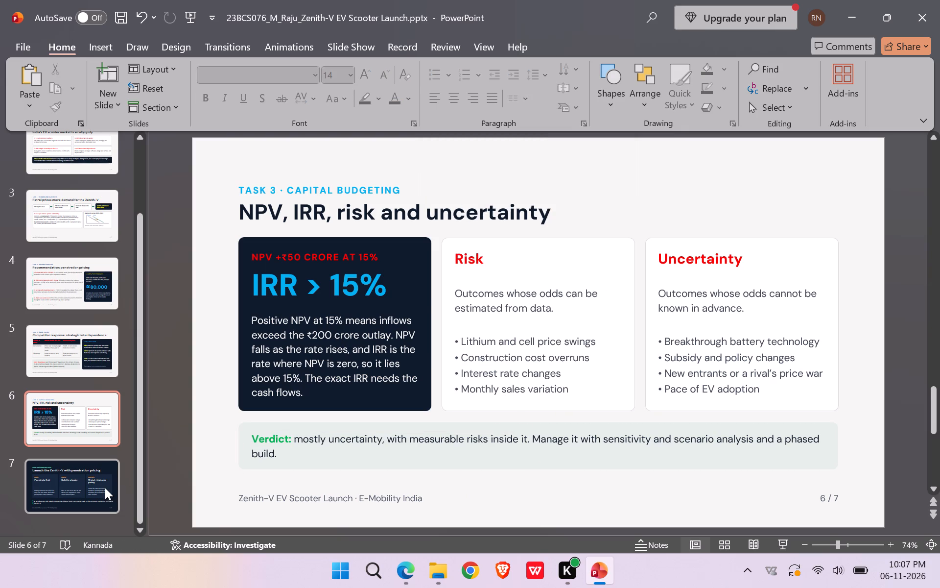
Set the font colour of the label "FINAL RECOMMENDATION" above slide 7's title to standard light blue.
scroll(105, 488, "down", 1)
left_click(77, 497)
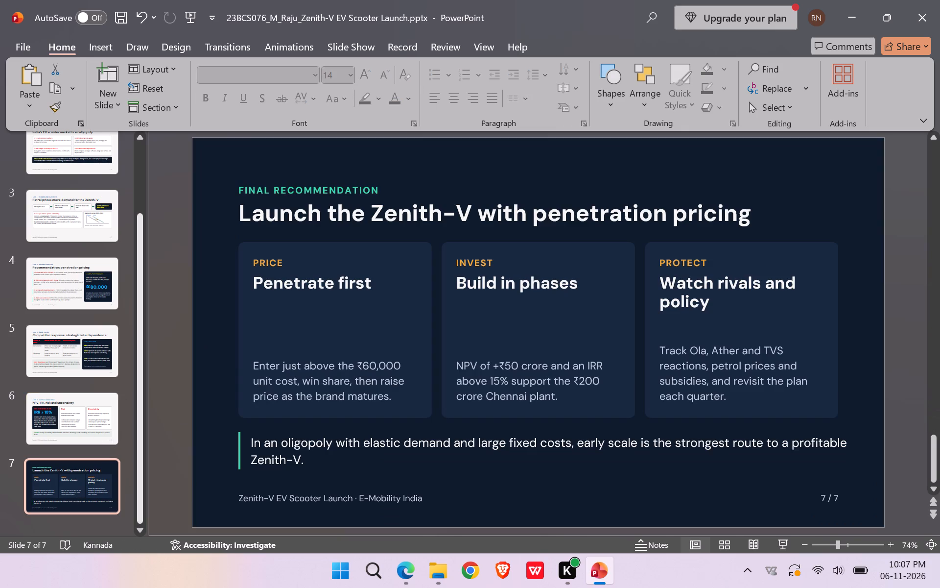
left_click(294, 194)
key("ctrl+a")
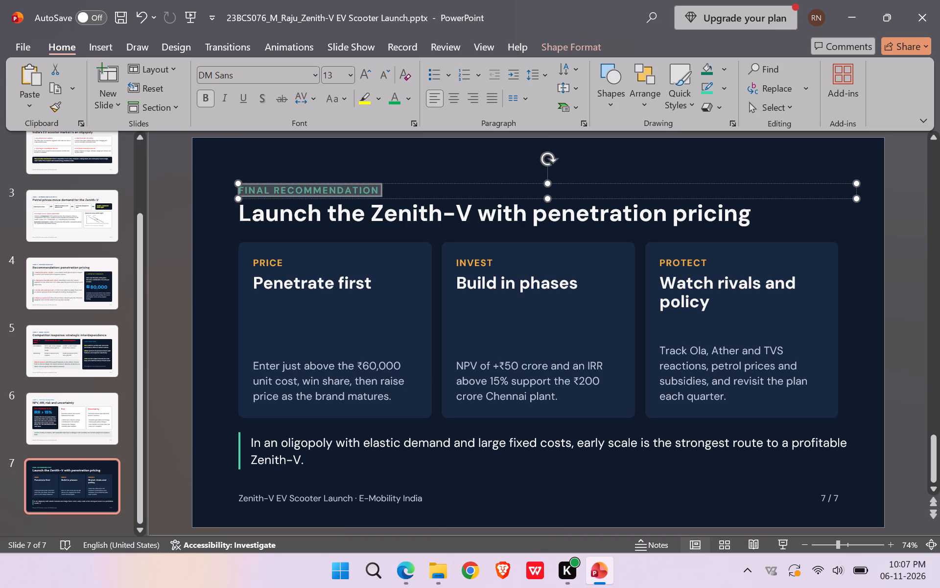
left_click(349, 77)
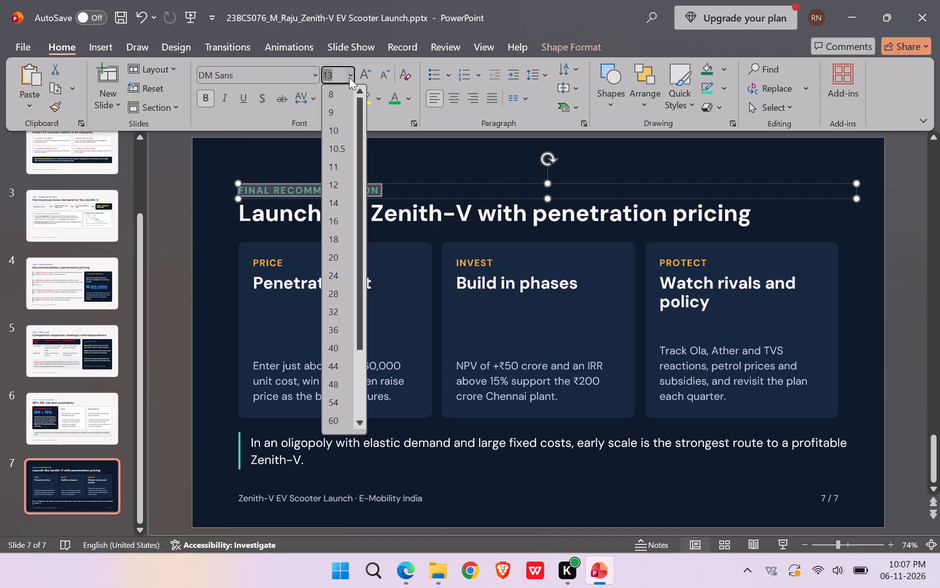
left_click(290, 152)
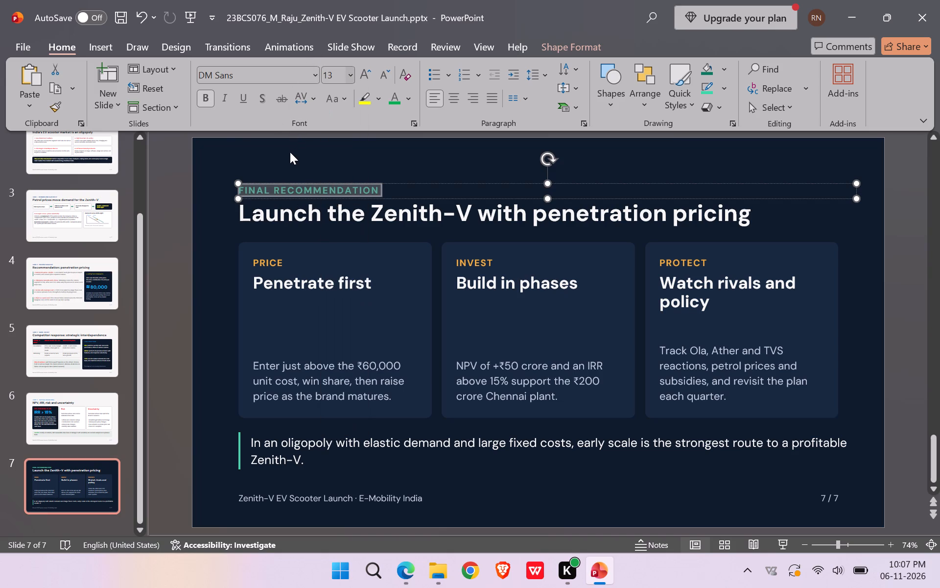
left_click(410, 99)
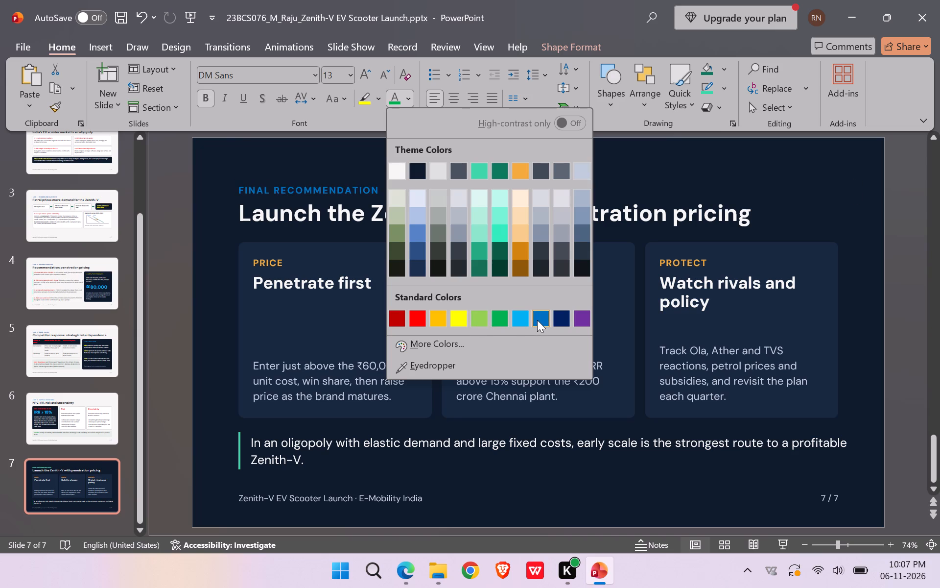
left_click(515, 320)
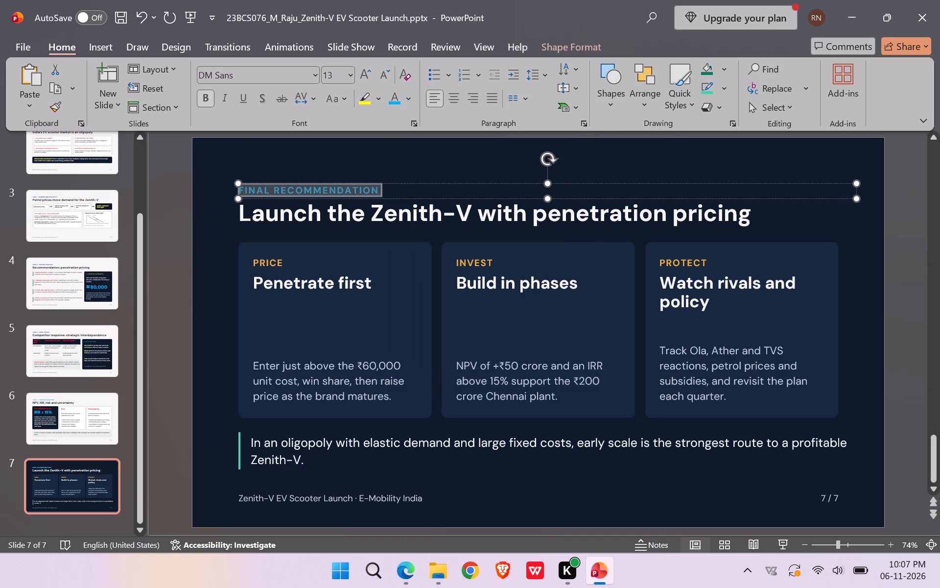
Set the font colour of the card labels "PRICE", "INVEST" and "PROTECT" on slide 7 to standard red.
left_click(262, 272)
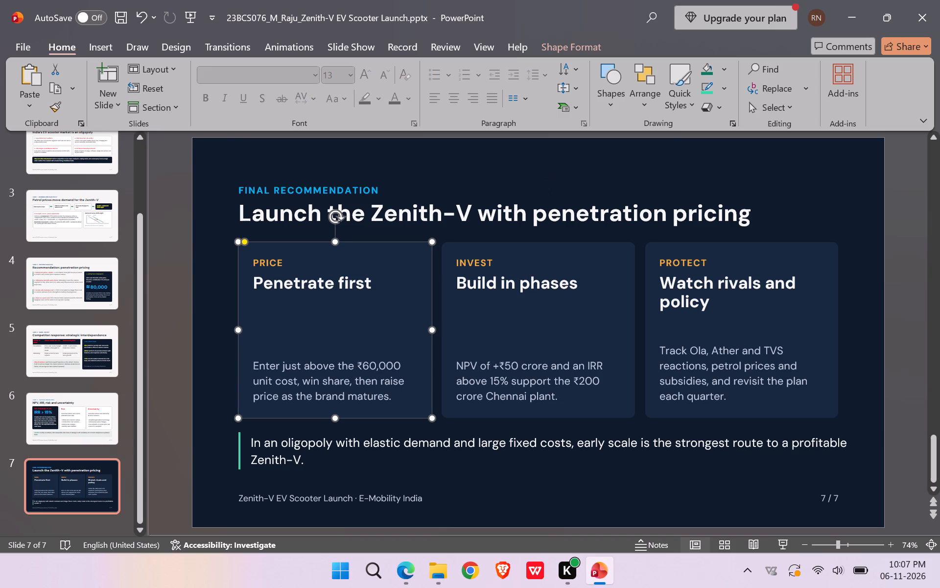
left_click(261, 267)
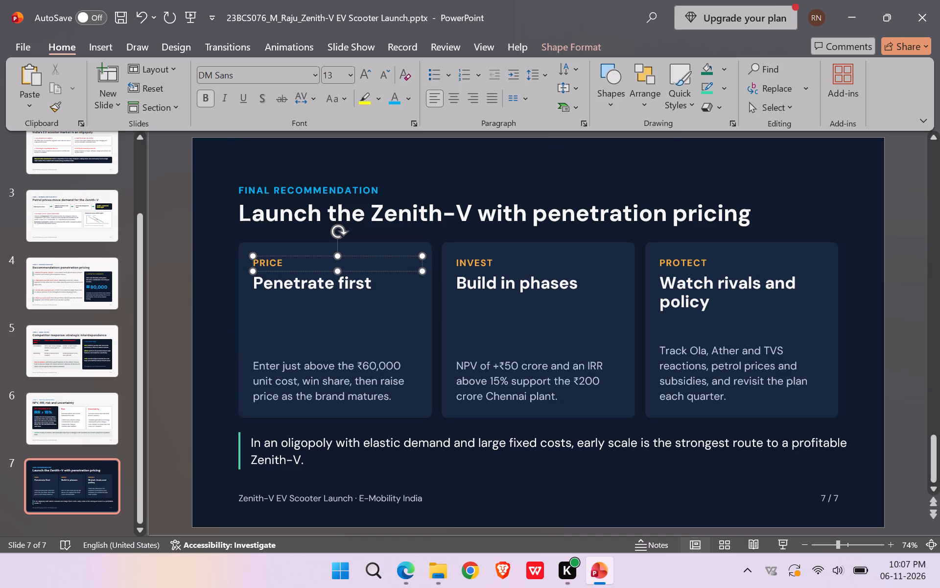
left_click(261, 267)
key("ctrl+a")
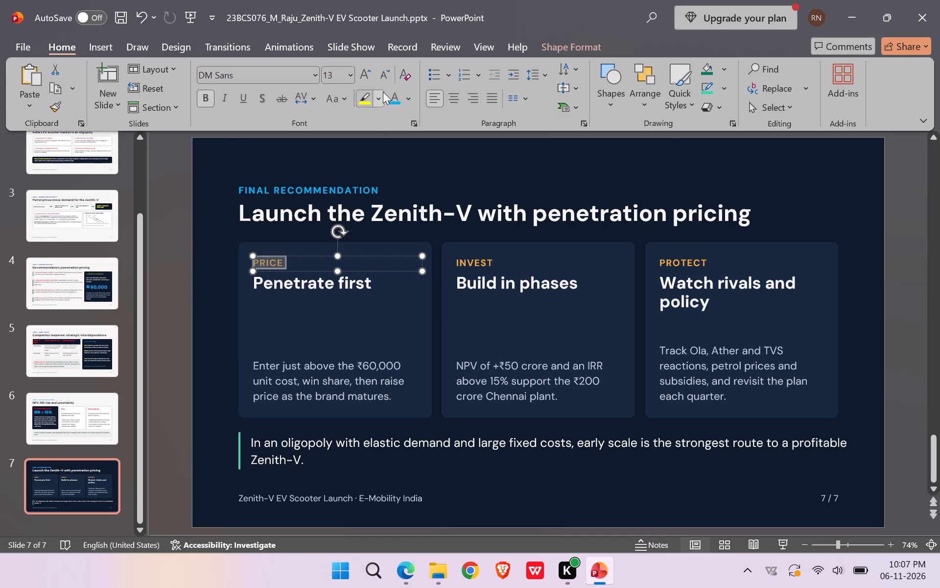
left_click(405, 102)
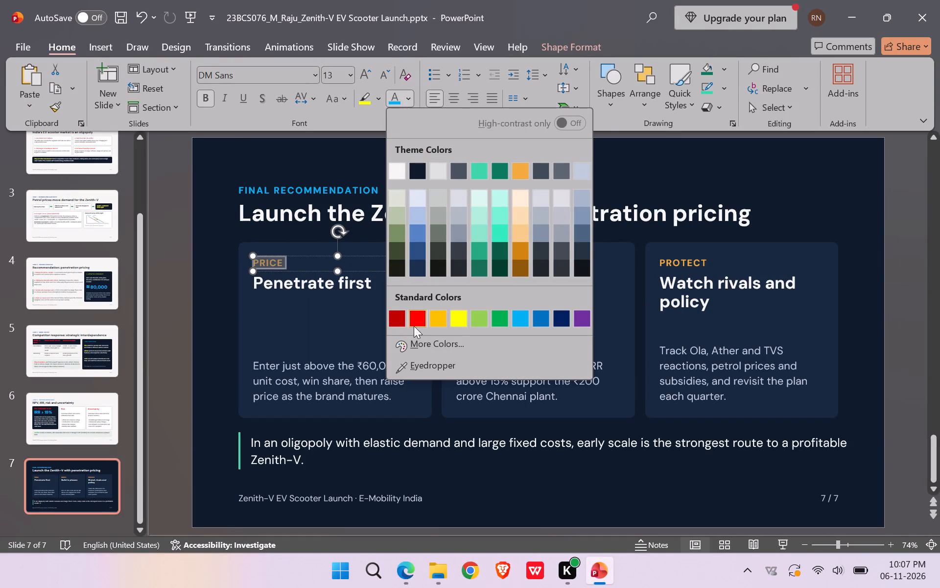
left_click(418, 320)
left_click(484, 265)
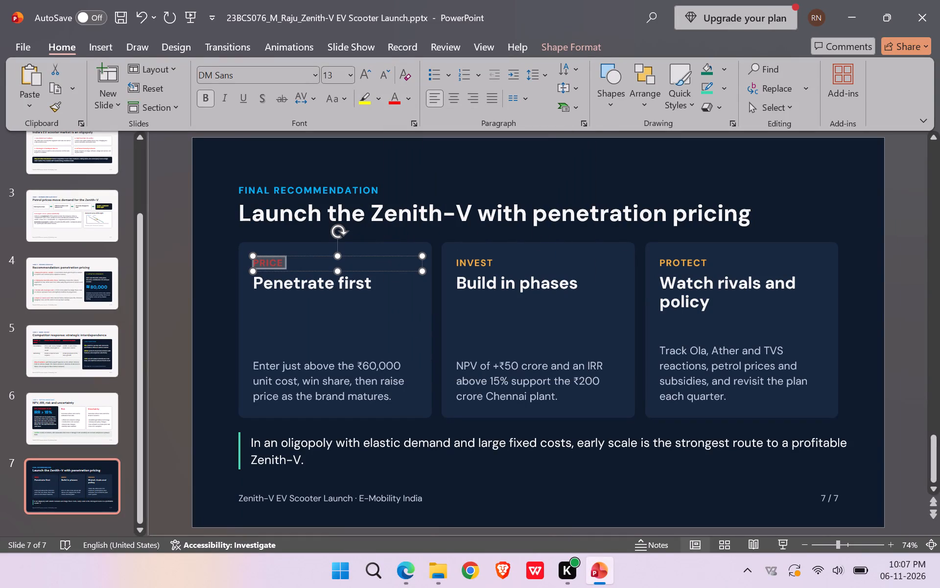
key("ctrl+a")
left_click(396, 94)
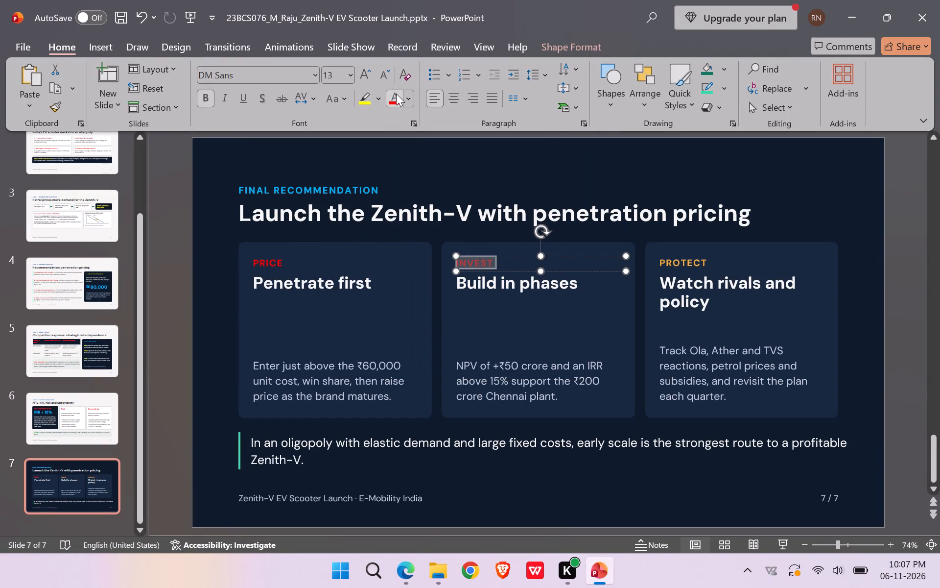
left_click(683, 267)
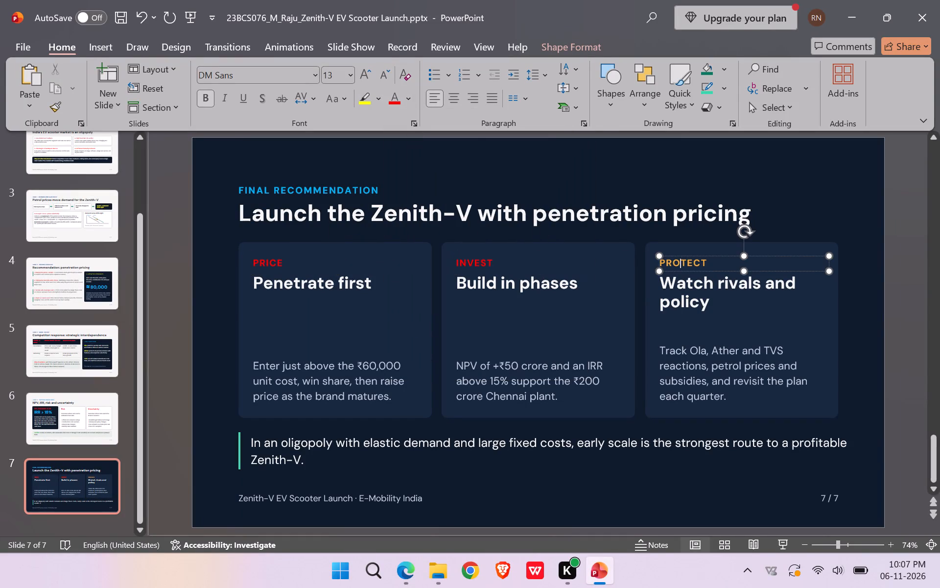
key("ctrl+a")
left_click(393, 95)
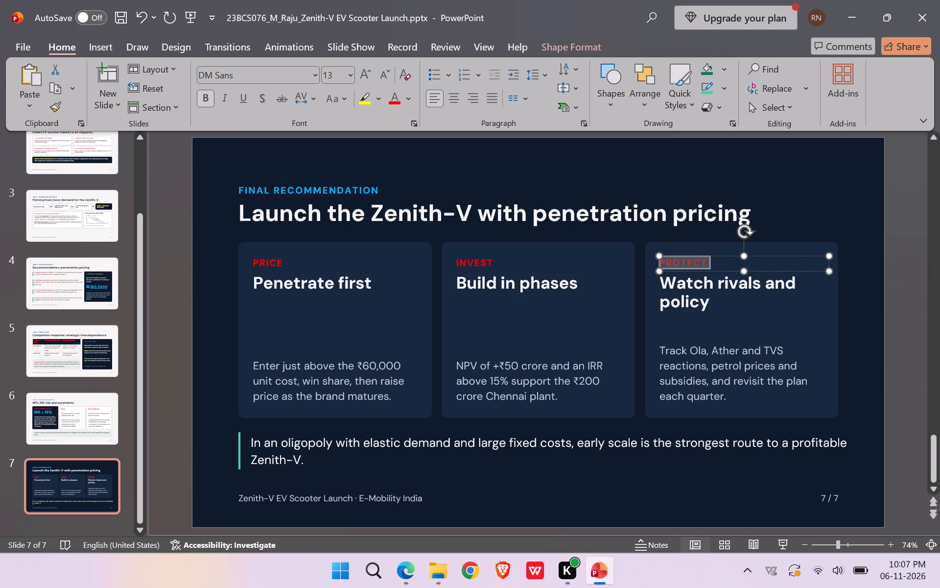
left_click(462, 464)
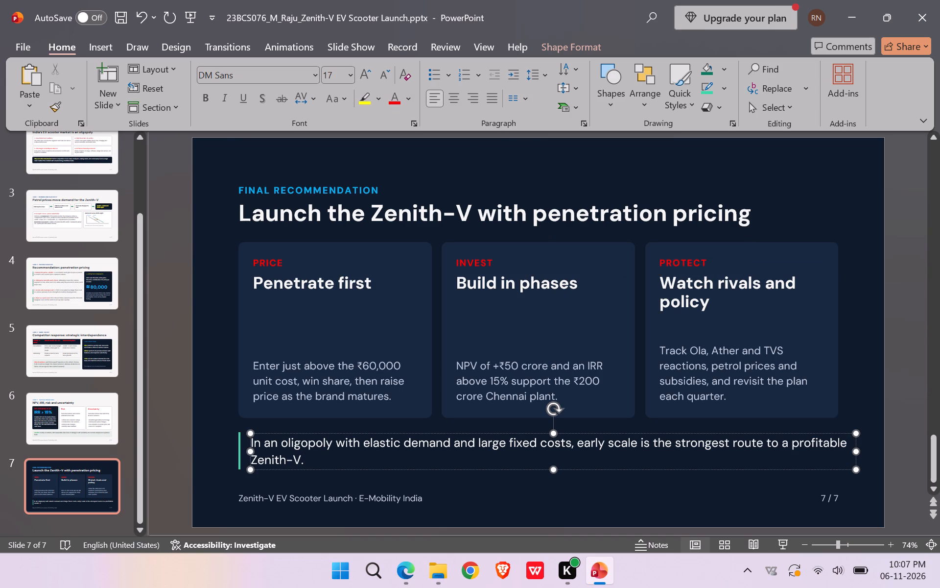
Play the slide show from slide 1 and advance through the slides to review the recoloured text.
scroll(33, 294, "up", 7)
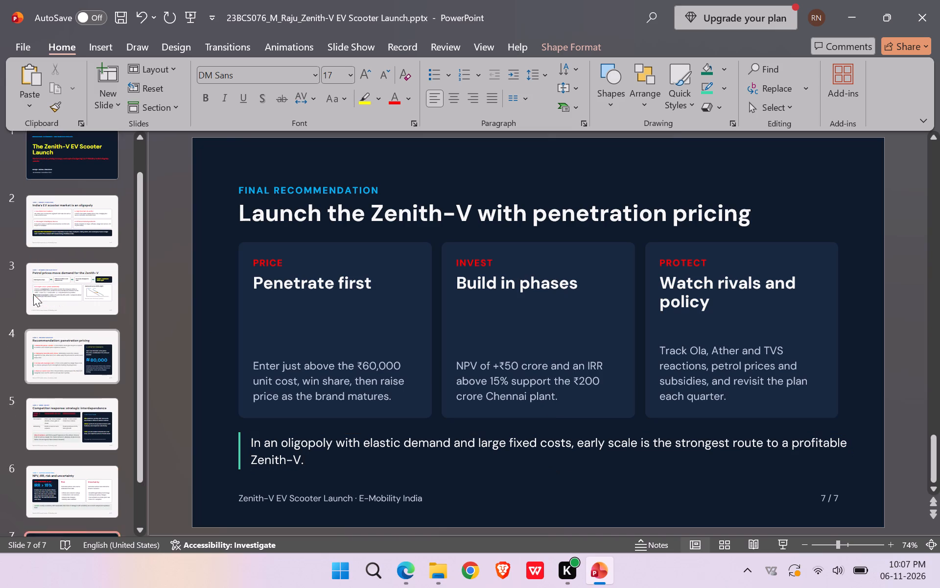
left_click(55, 178)
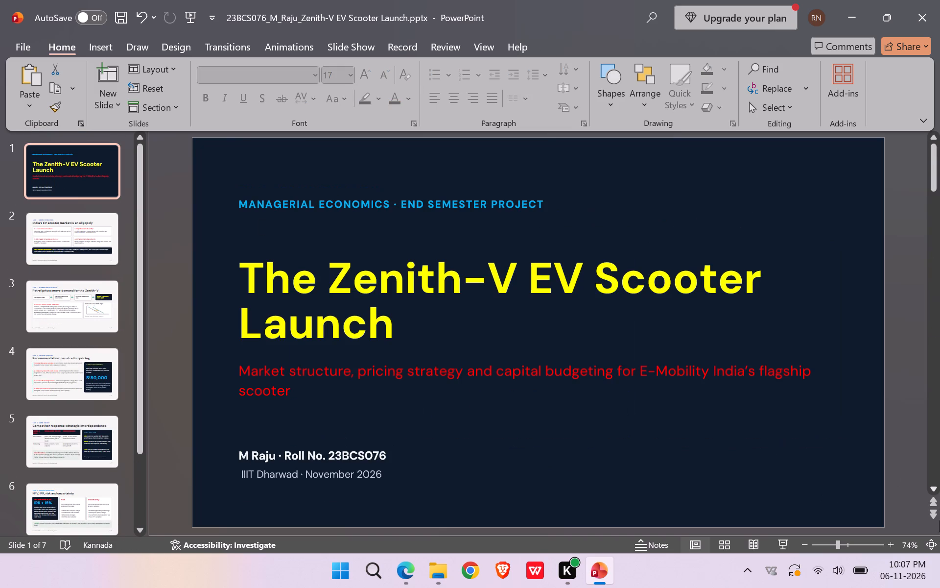
left_click(780, 544)
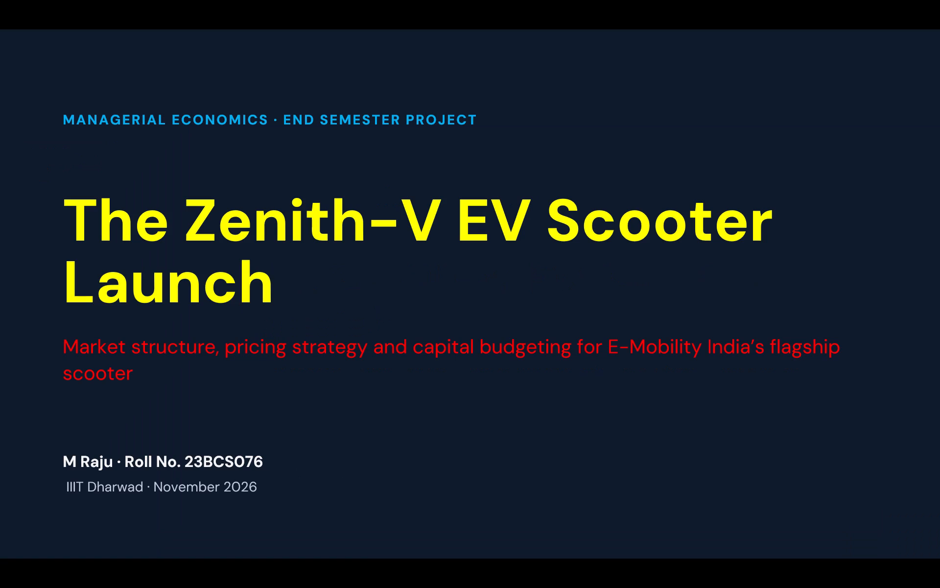
key("Right")
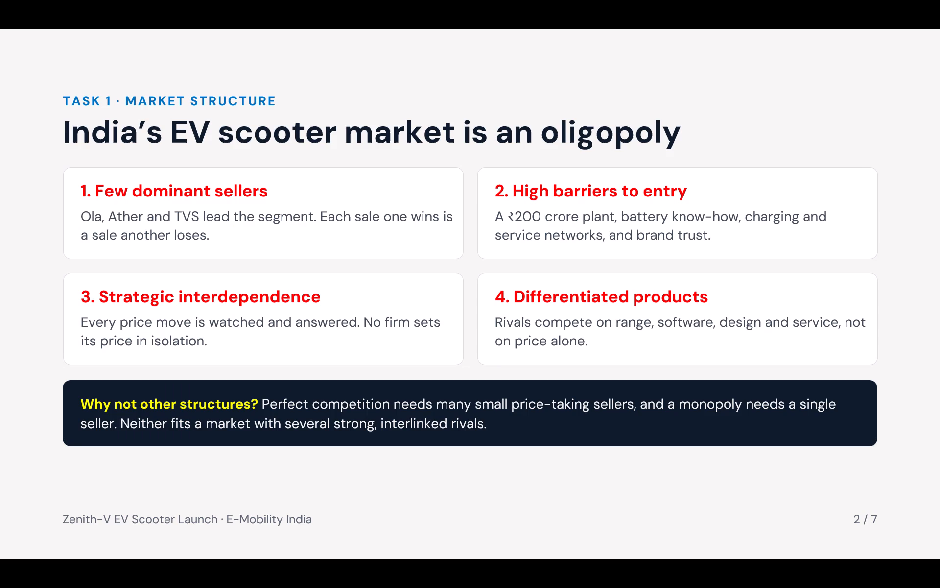
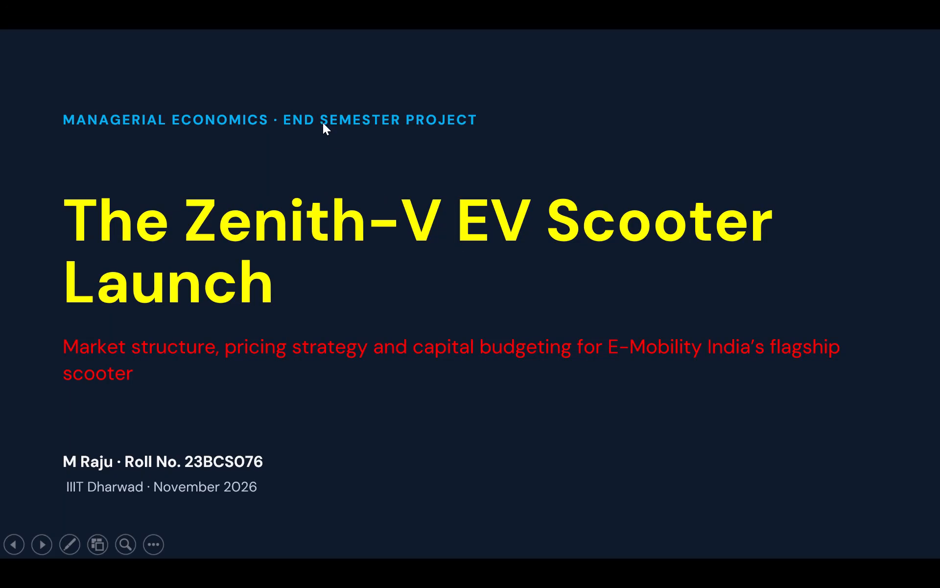
Advance the running slide show from slide 1 through slide 7 to review the recoloured text, and end the show.
key("Right")
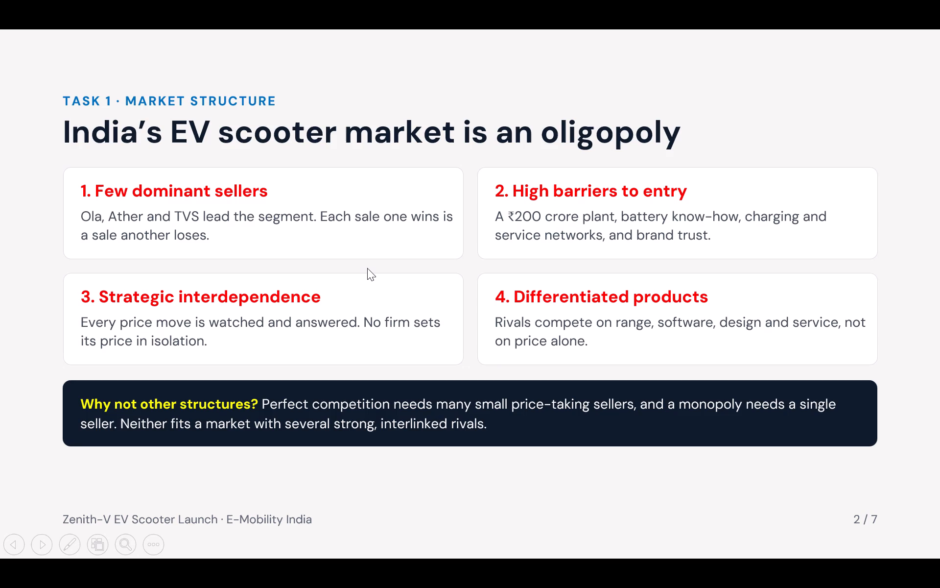
key("Right")
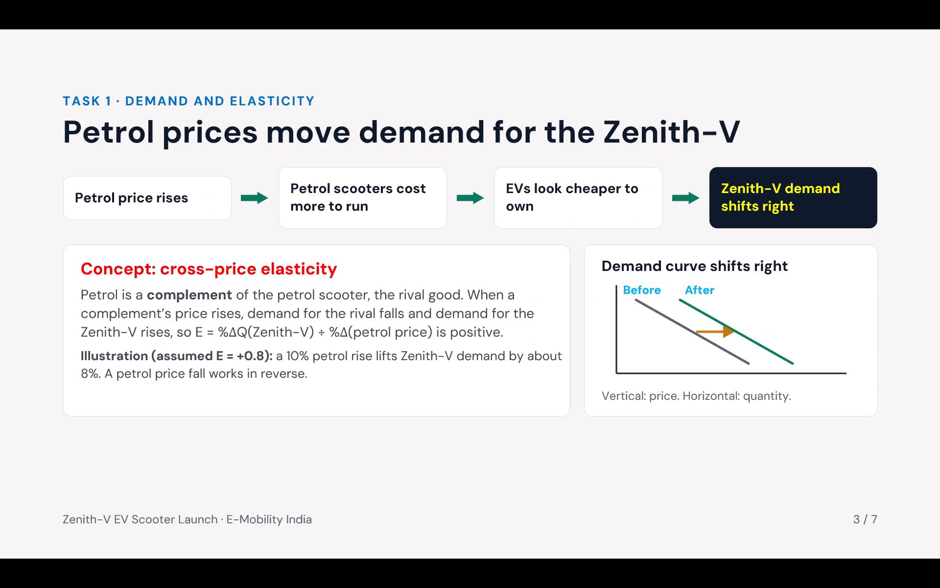
key("Right")
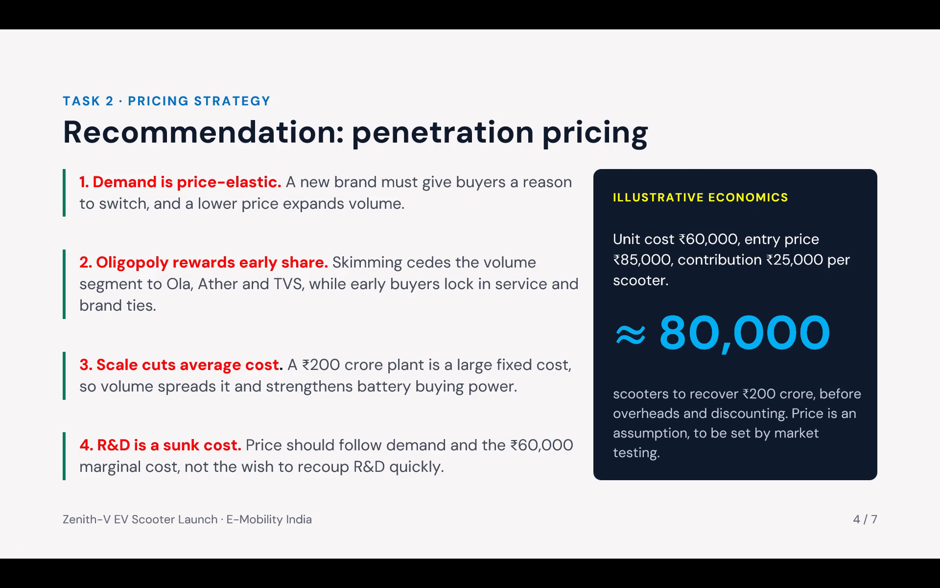
key("Right")
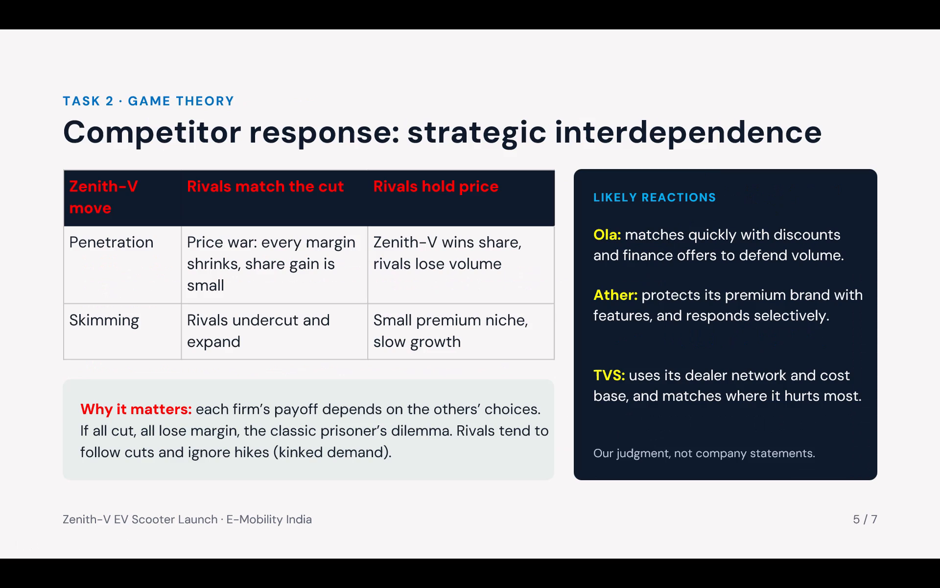
key("Right")
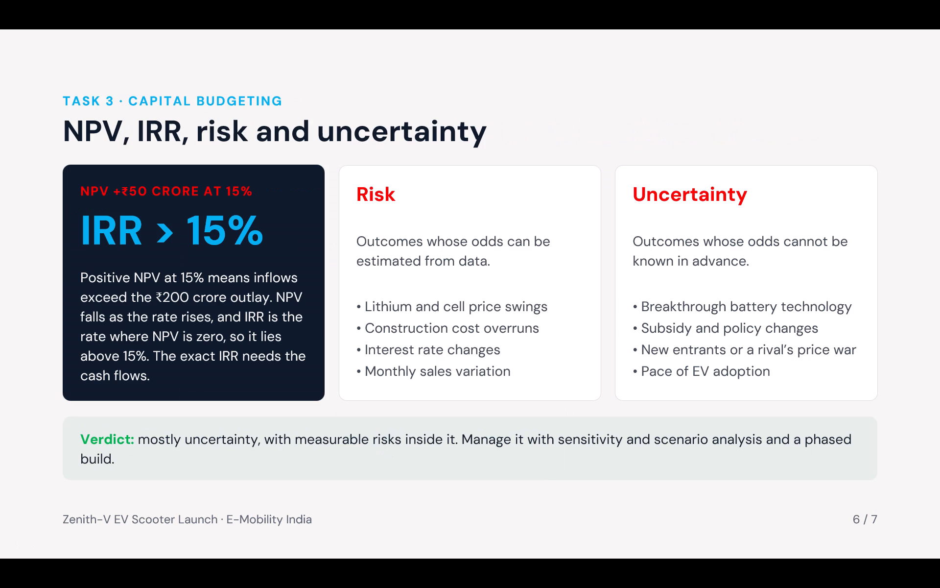
key("Right")
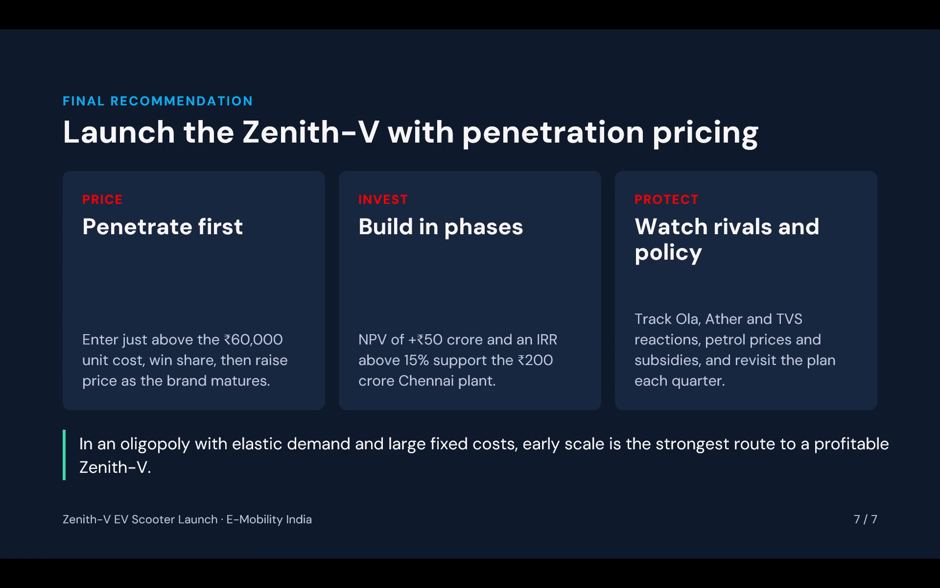
key("Escape")
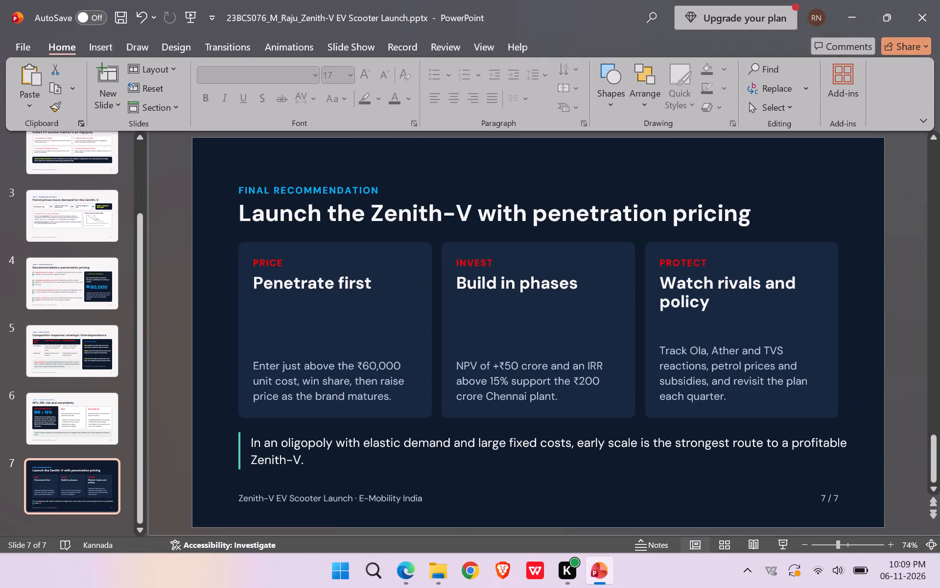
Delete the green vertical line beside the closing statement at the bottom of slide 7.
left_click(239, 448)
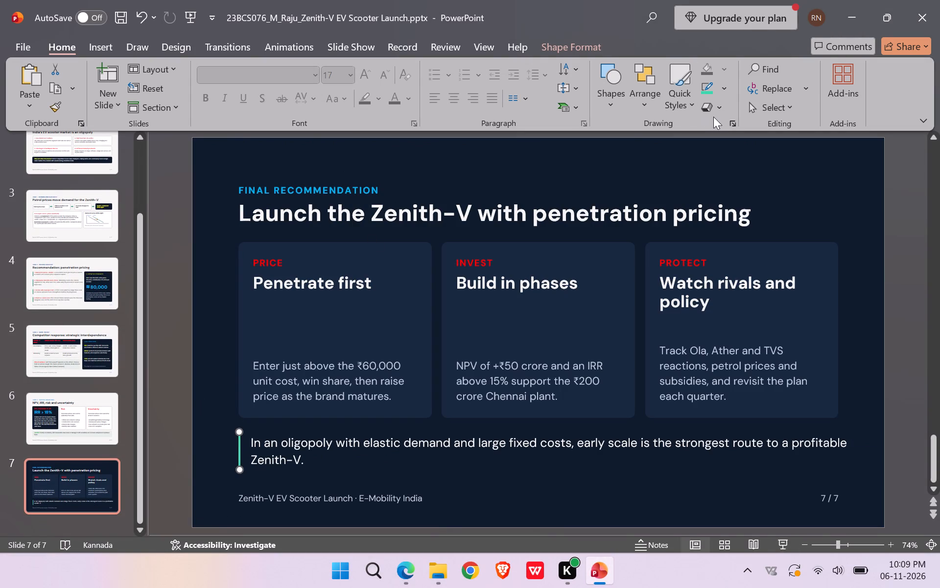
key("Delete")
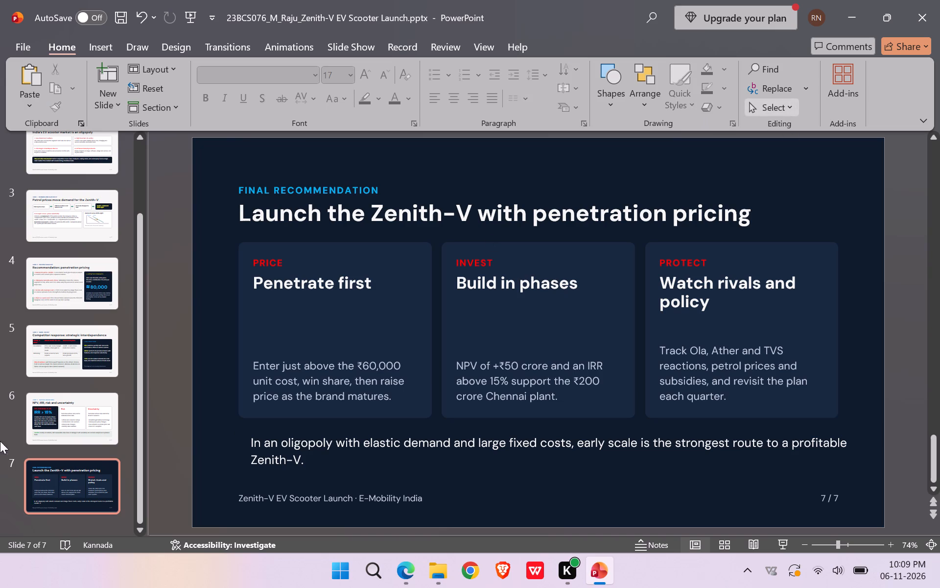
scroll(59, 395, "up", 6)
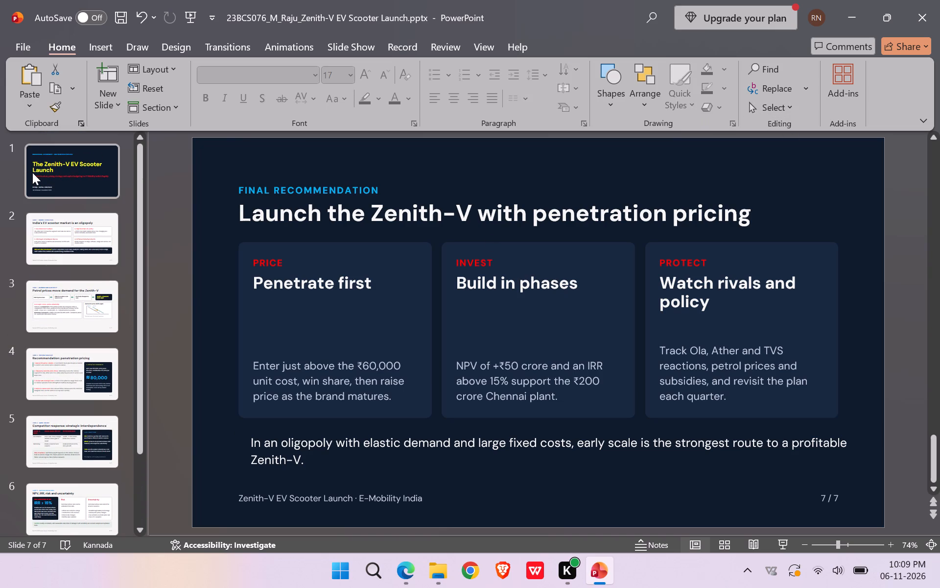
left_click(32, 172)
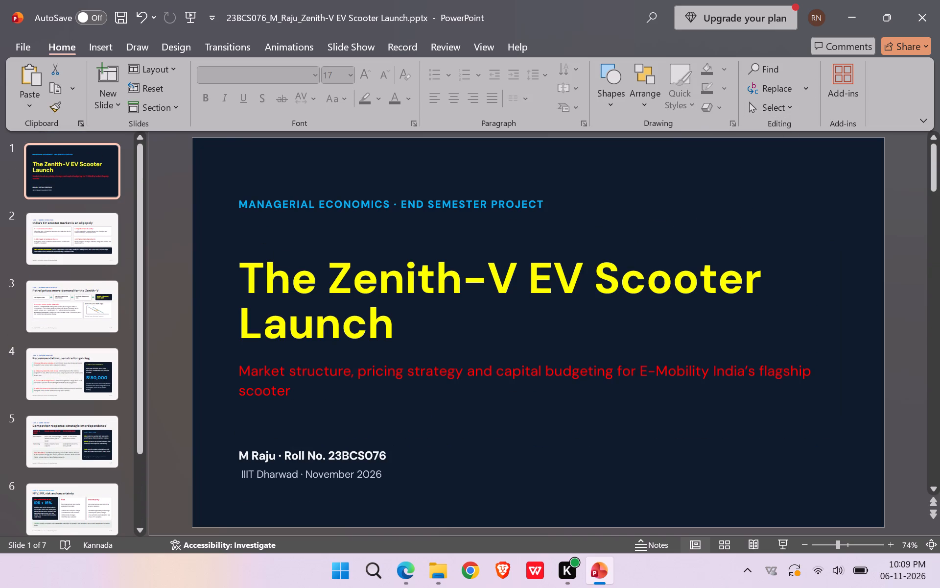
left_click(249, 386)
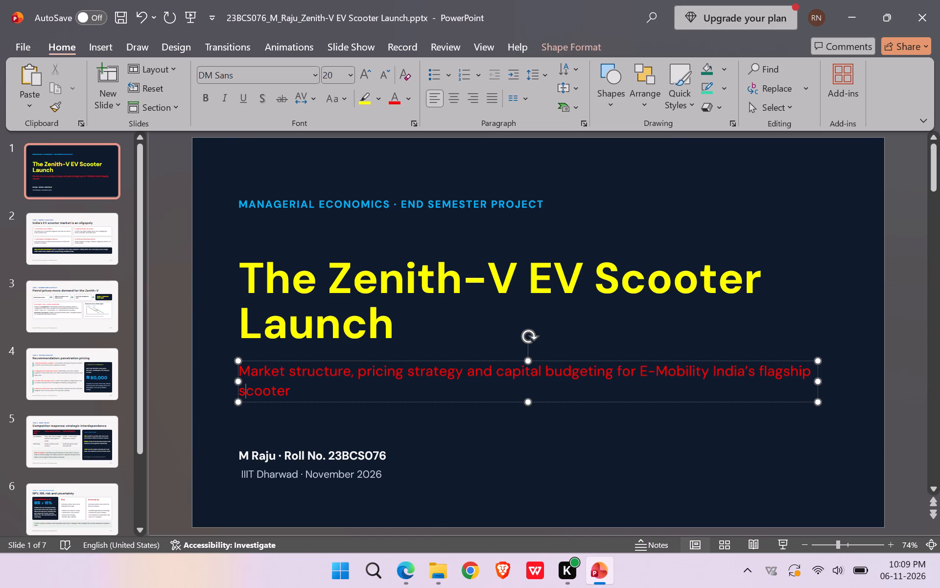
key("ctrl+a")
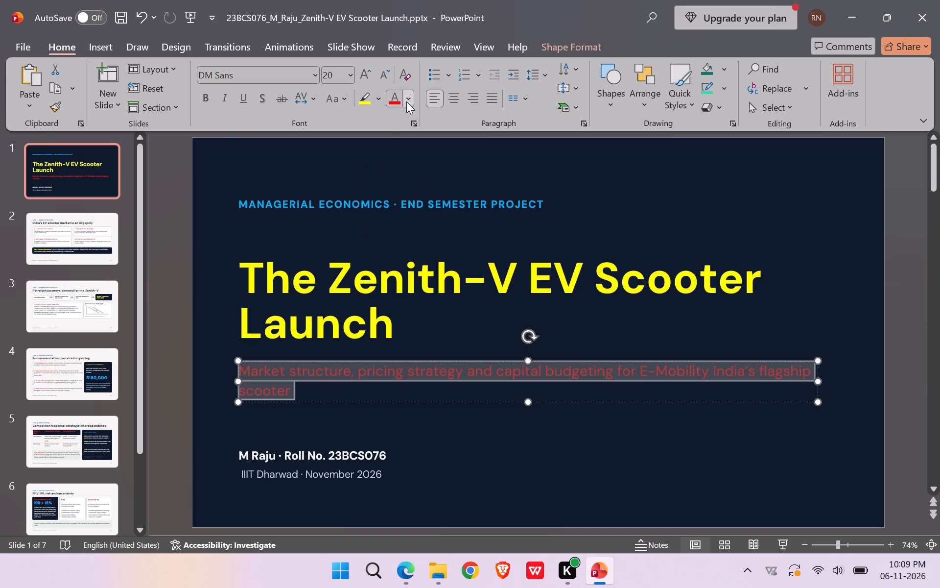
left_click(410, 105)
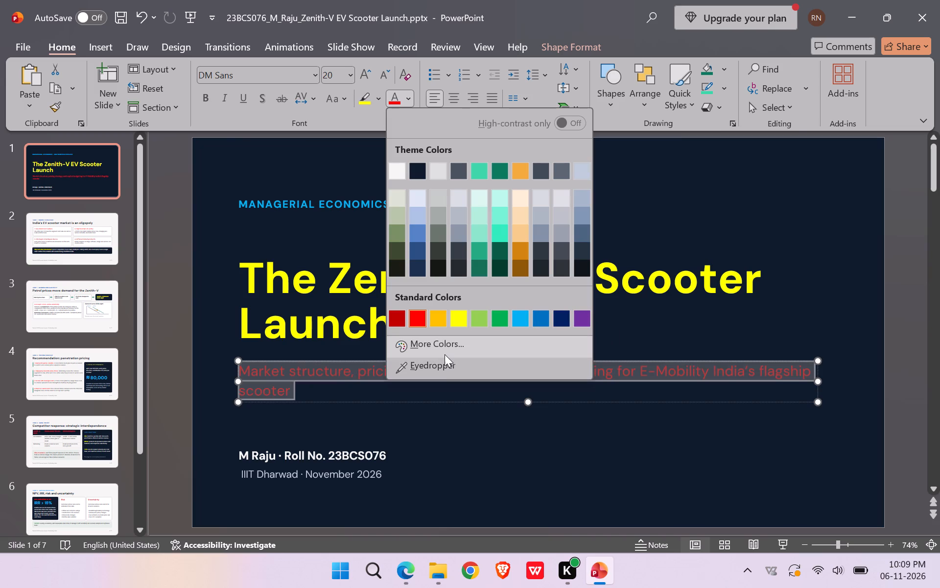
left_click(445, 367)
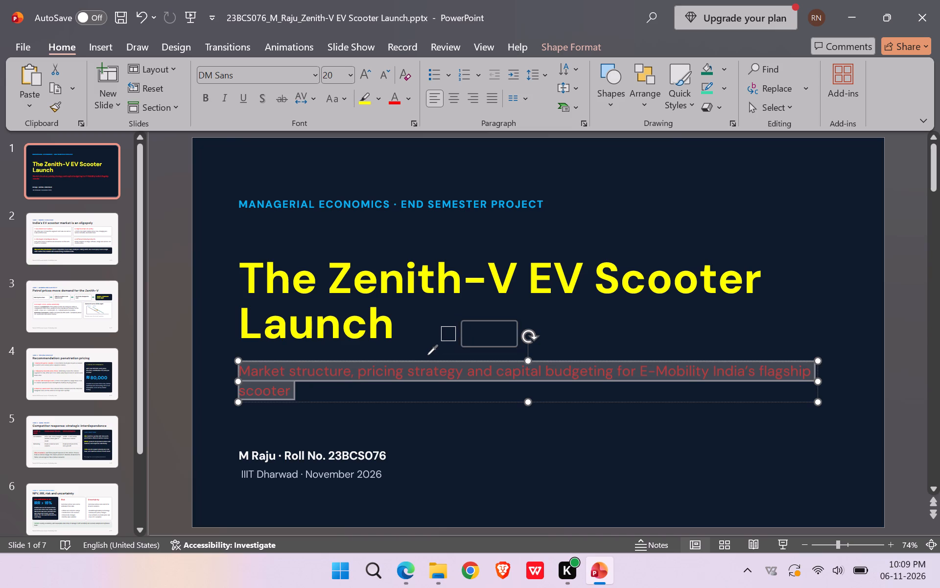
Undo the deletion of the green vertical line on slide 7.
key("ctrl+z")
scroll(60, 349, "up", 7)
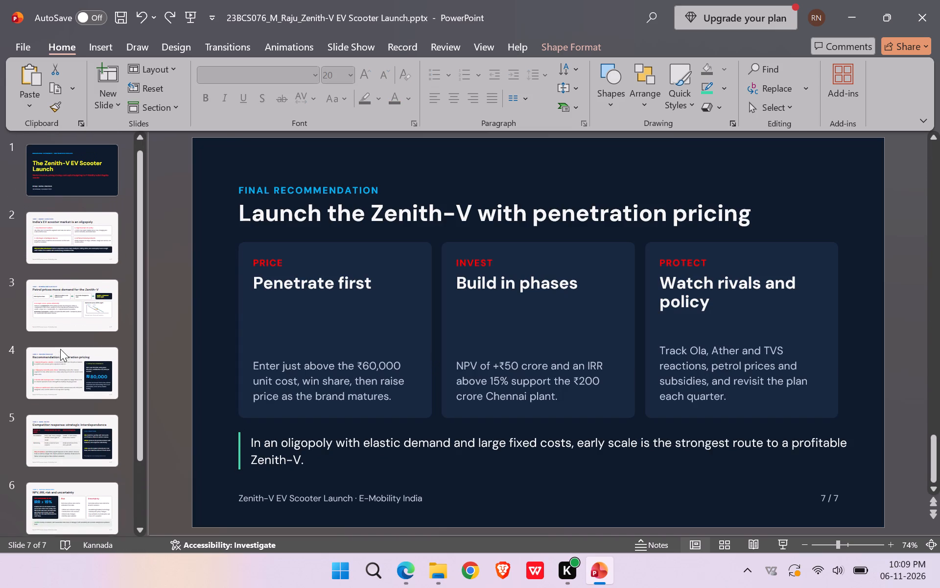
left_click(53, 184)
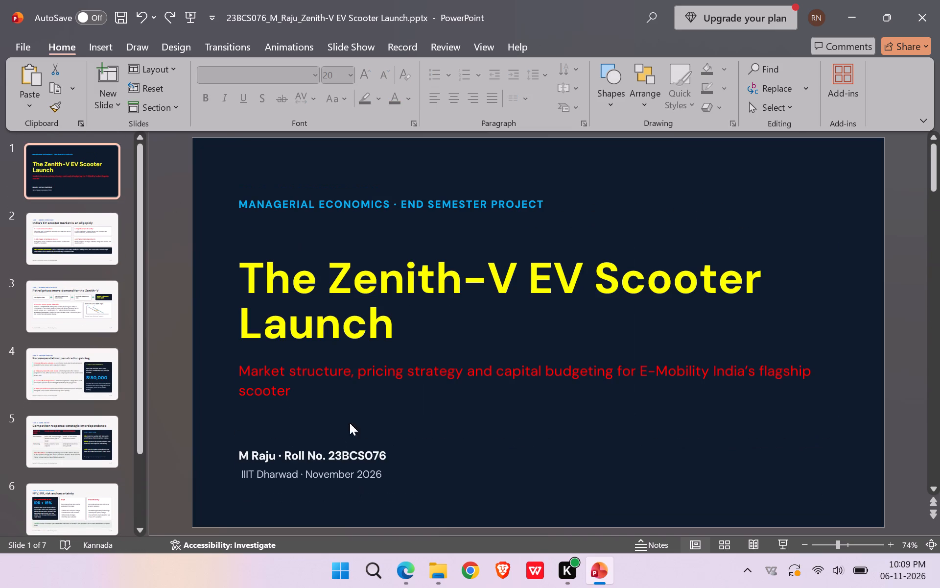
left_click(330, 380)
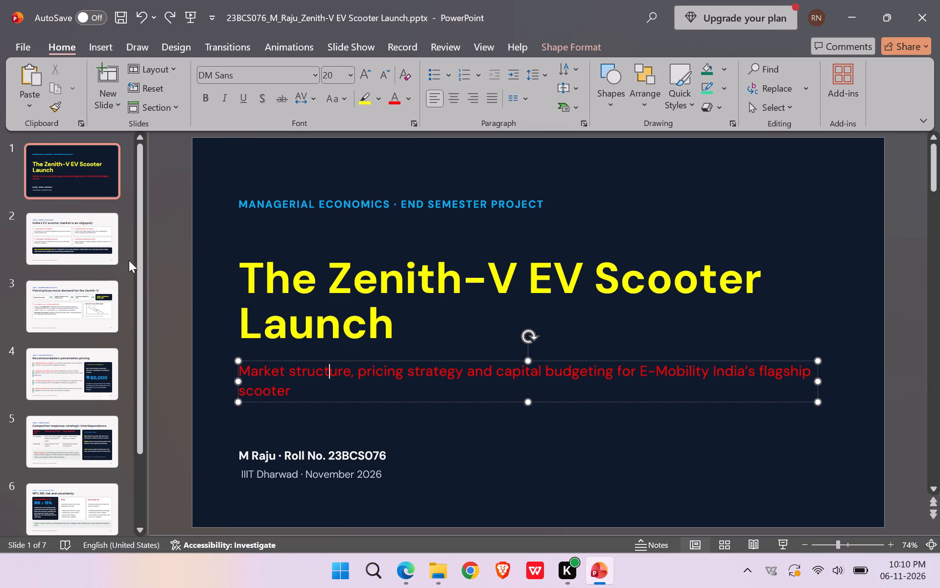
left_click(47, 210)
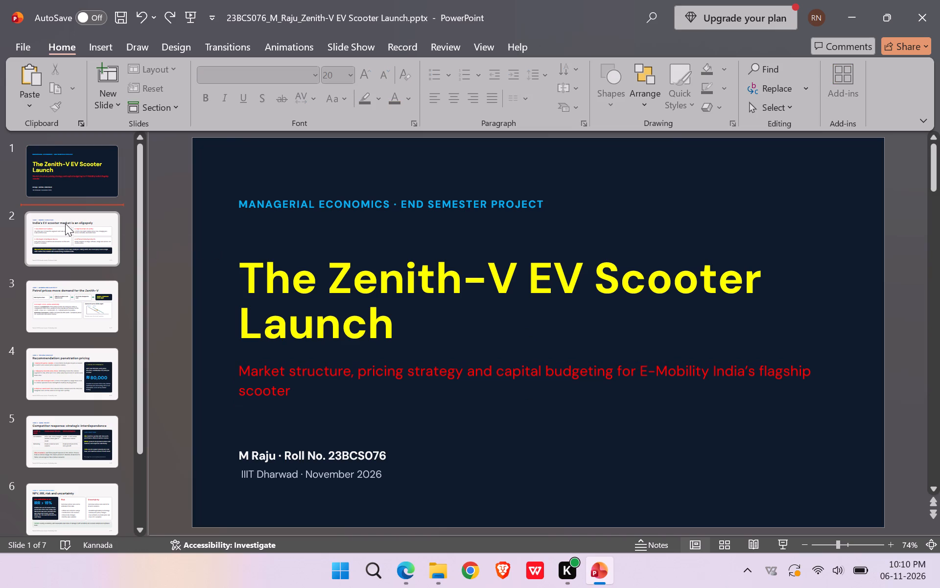
Set the font colour of the full stop after "3. Scale cuts average cost" on slide 4 to red.
left_click(65, 223)
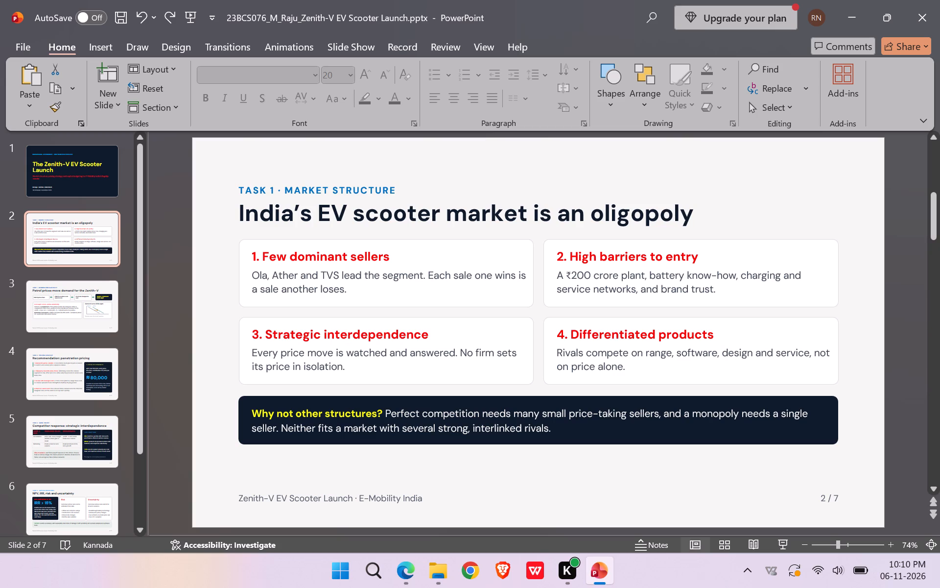
key("Right")
key("Right")
key("Down")
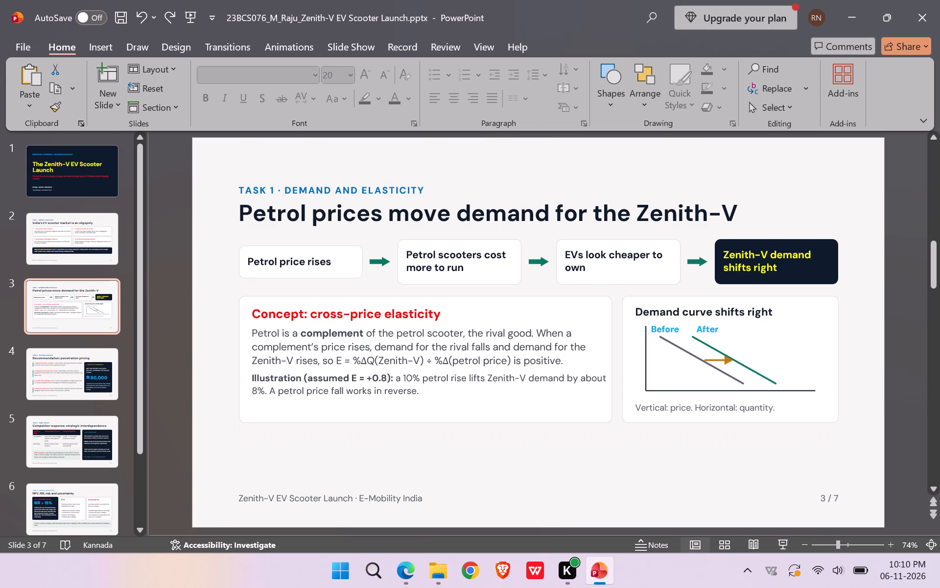
key("Down")
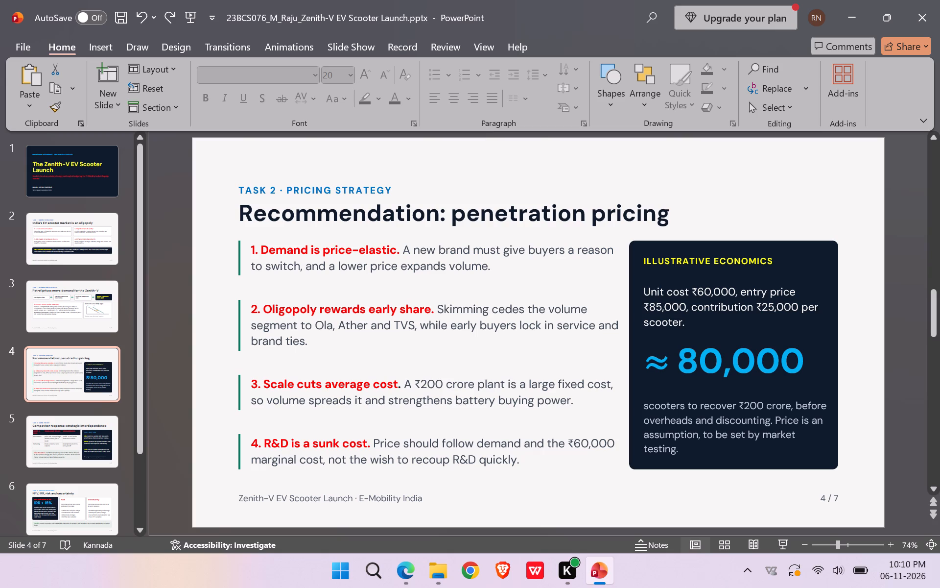
left_click(398, 391)
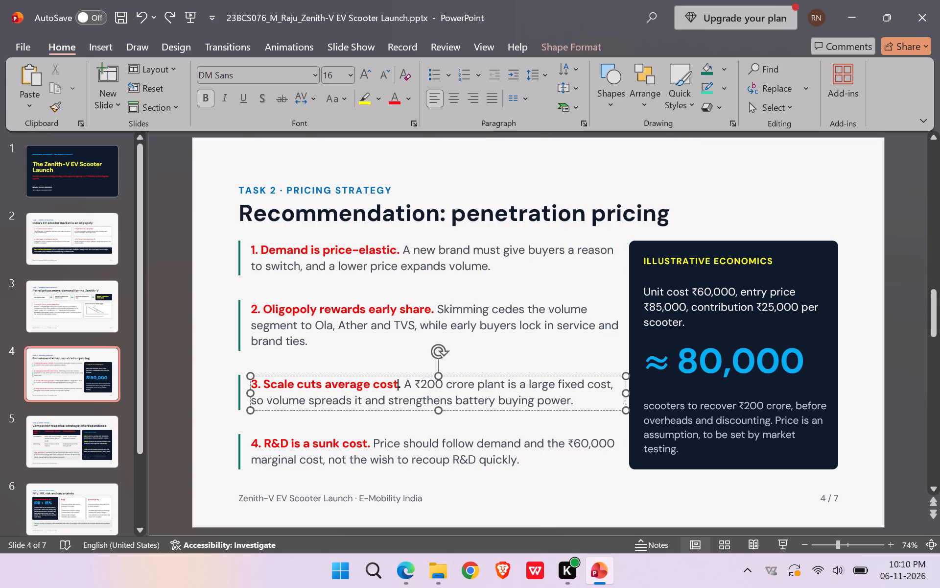
left_click(400, 386)
left_click_drag(400, 386, 395, 386)
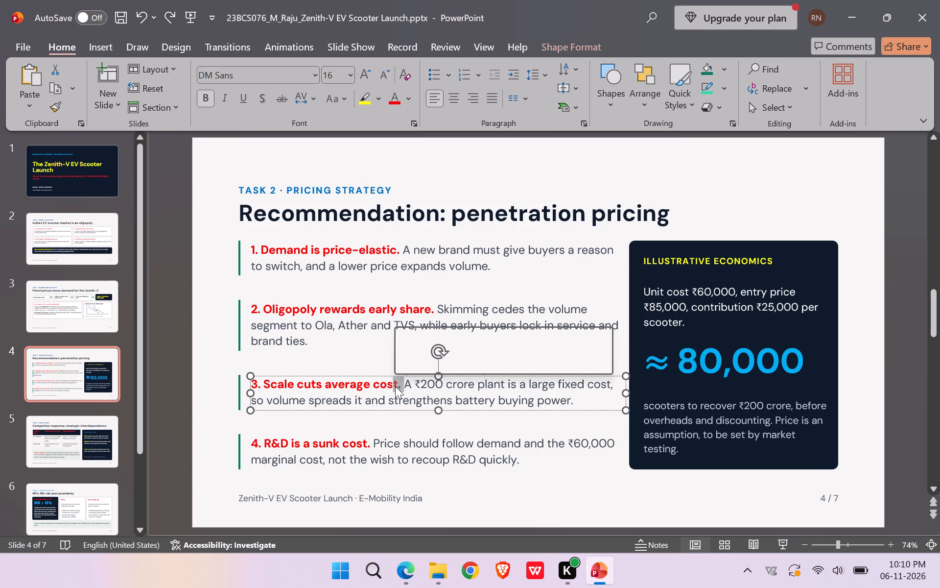
left_click(393, 105)
left_click(433, 239)
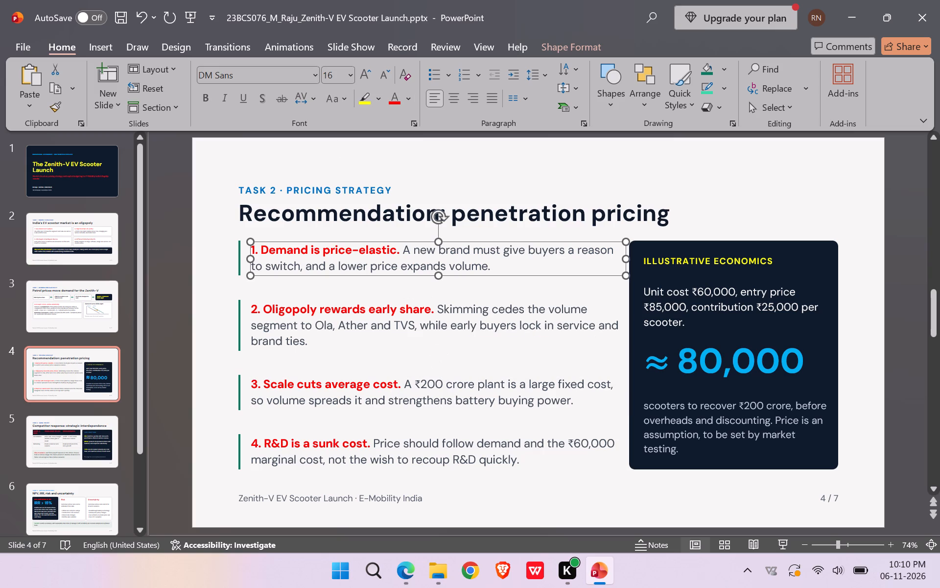
Delete the four green vertical lines beside the numbered points 1 to 4 on slide 4.
left_click(225, 252)
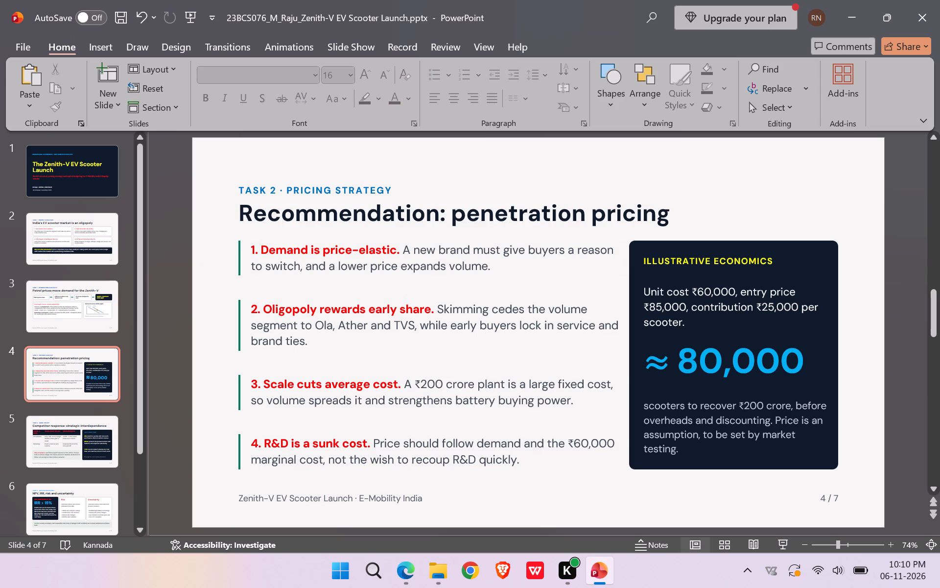
left_click(240, 258)
key("Delete")
left_click(264, 347)
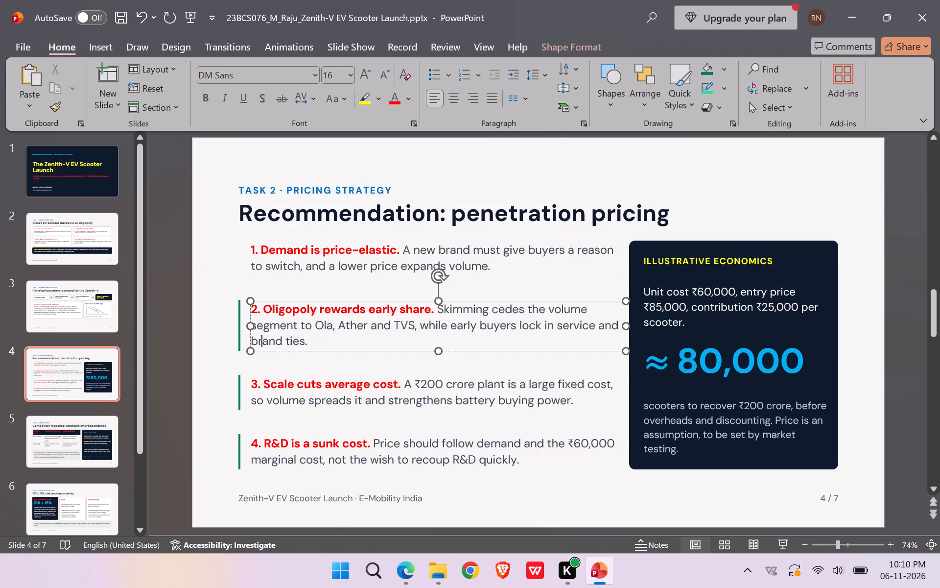
left_click(239, 324)
key("Delete")
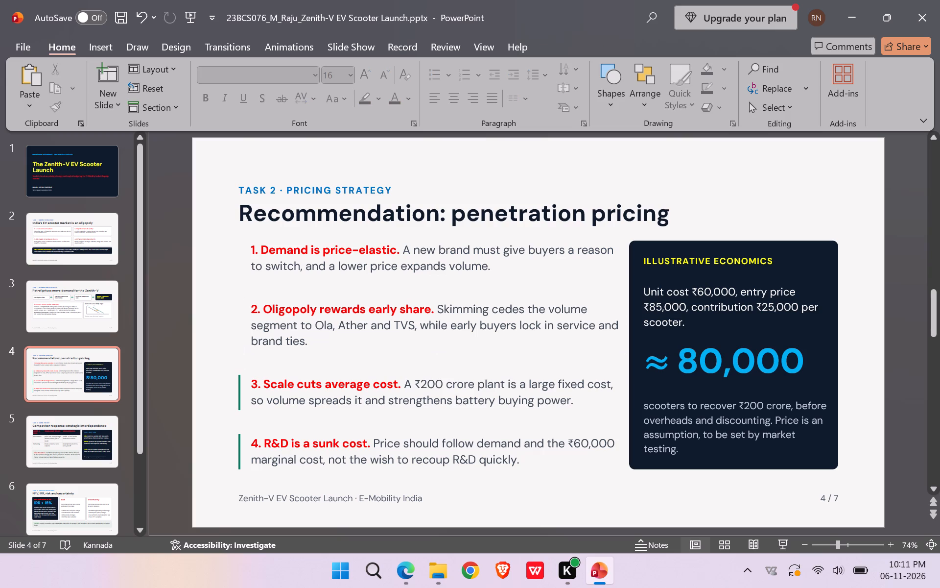
left_click(237, 388)
key("Delete")
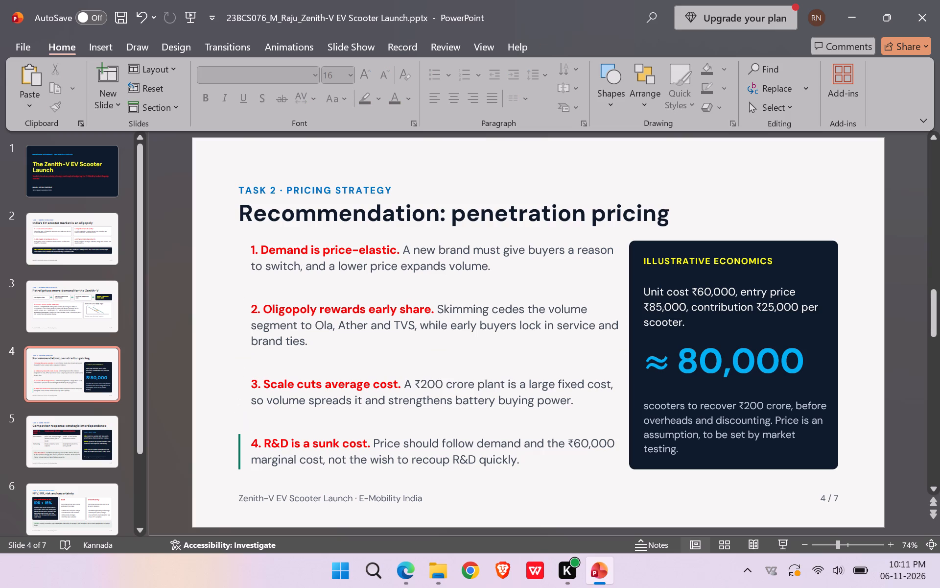
left_click(240, 448)
key("Delete")
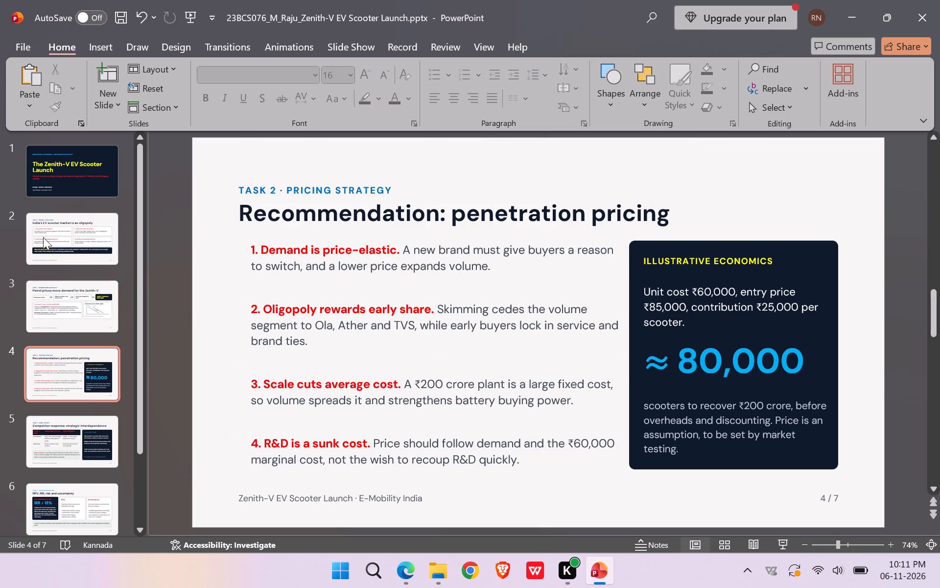
Remove the dot separator between the author's name and the roll number label on slide 1, leaving blank space.
left_click(44, 237)
left_click(44, 192)
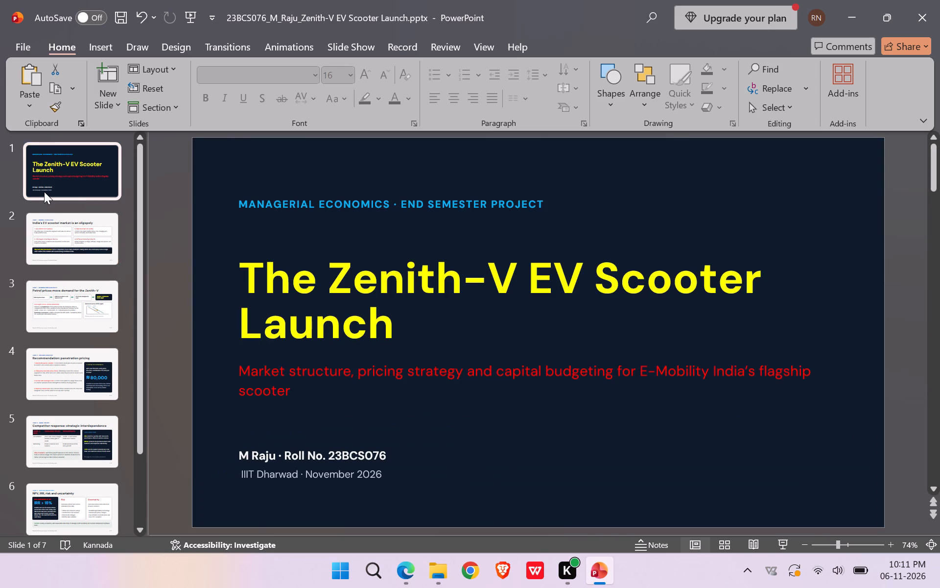
left_click(288, 465)
left_click(283, 453)
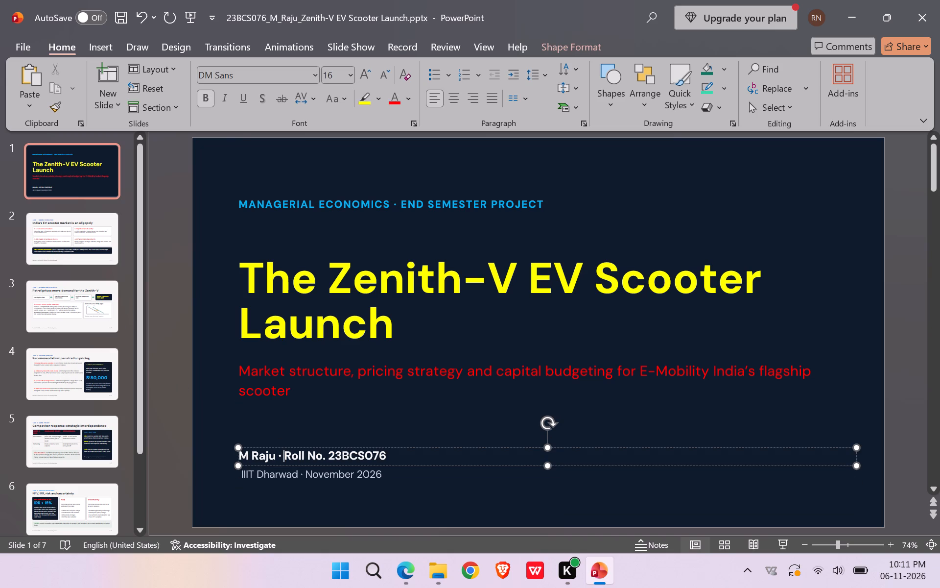
key("BackSpace")
key("space")
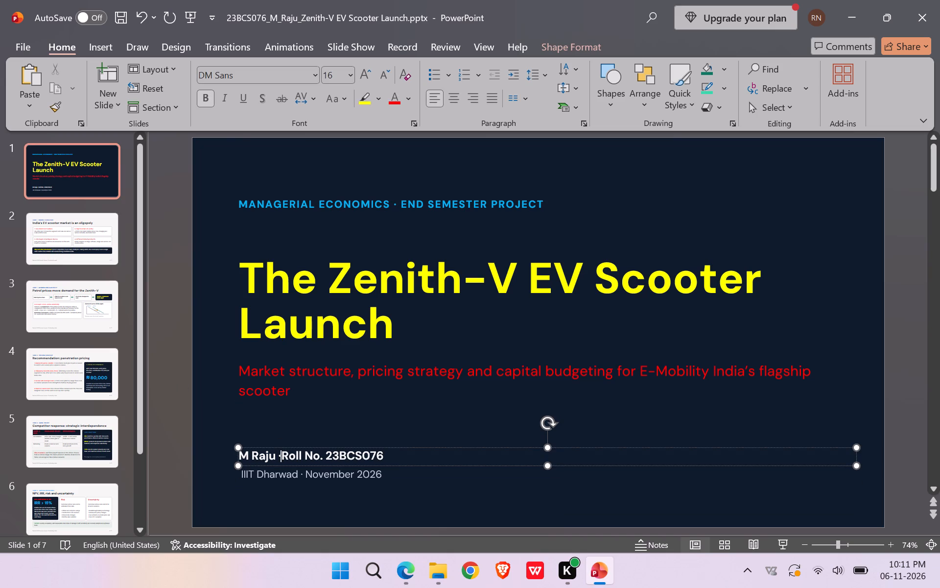
key("BackSpace")
key("BackSpace")
key("space")
Undo the excess deletion in the author's name on slide 1 and keep only spaces before the "Roll No" label.
key("space")
key("BackSpace")
key("BackSpace")
key("BackSpace")
key("BackSpace")
key("BackSpace")
key("BackSpace")
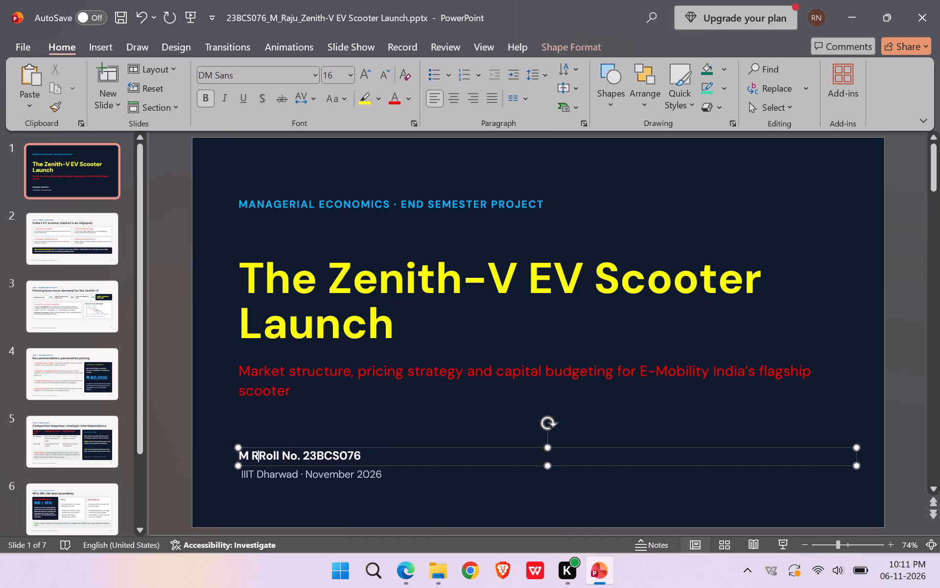
key("ctrl+z")
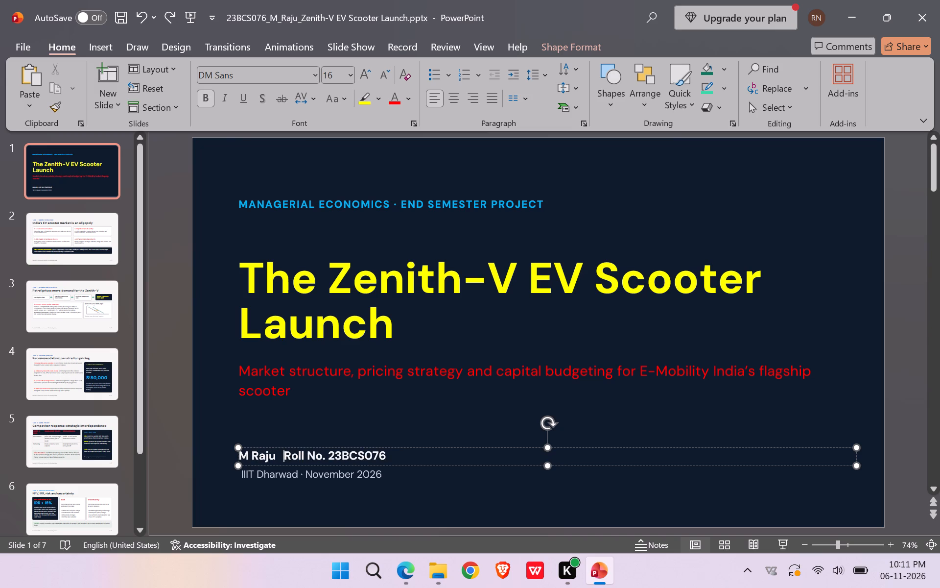
key("ctrl+z")
key("space")
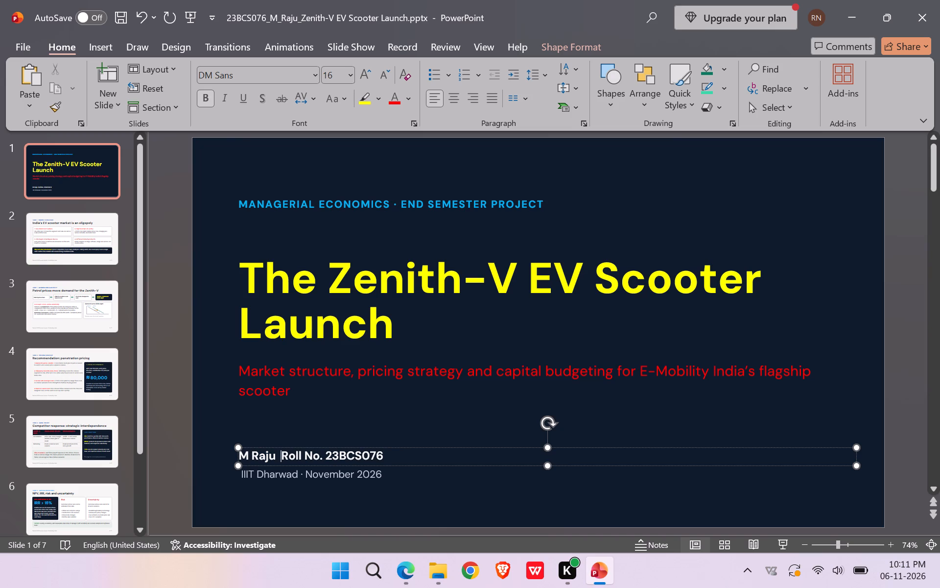
Insert the label "Name : " in front of the author's name on slide 1.
key("Left")
key("Left")
key("Left")
key("Left")
key("Left")
key("Left")
key("Left")
key("Left")
key("shift+n")
type("ame")
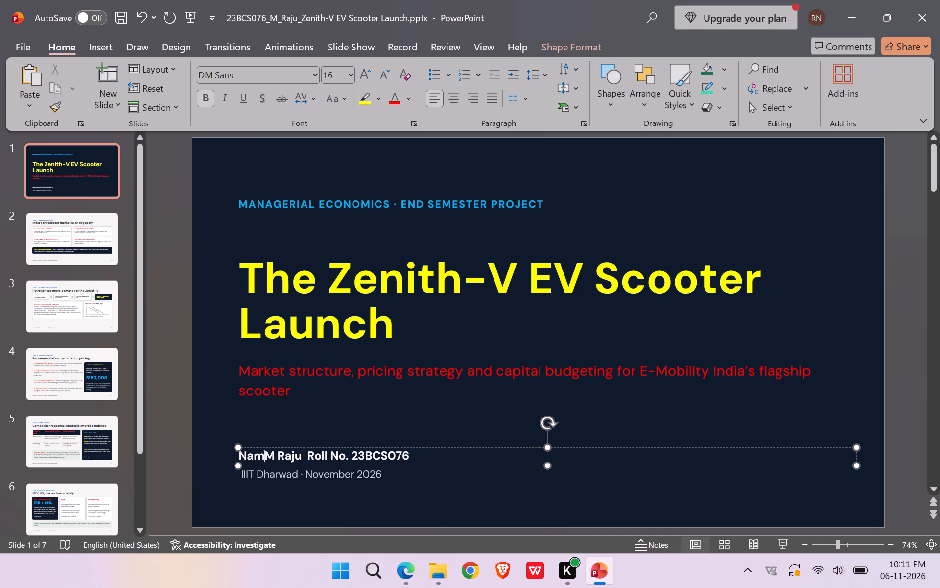
key("space")
key("shift+colon")
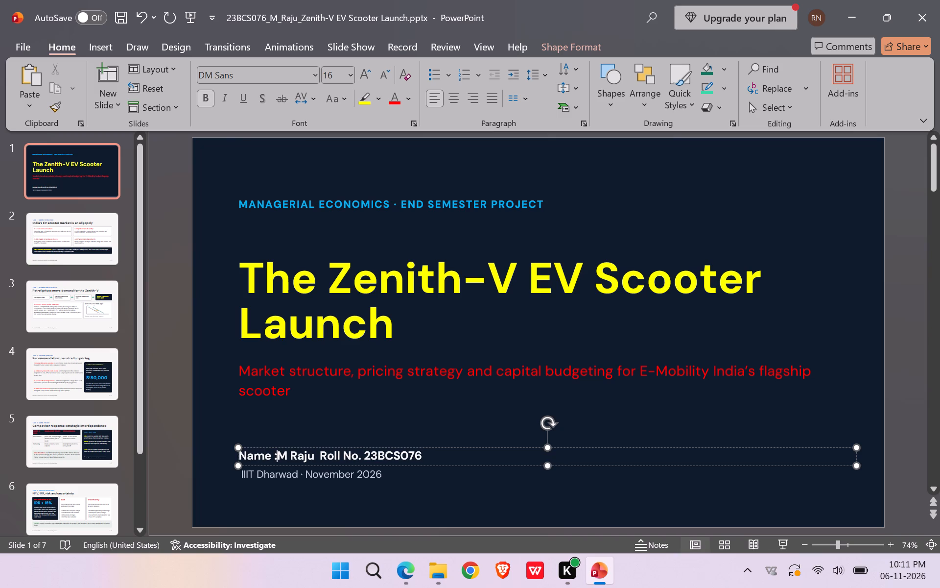
key("Right")
key("Left")
key("space")
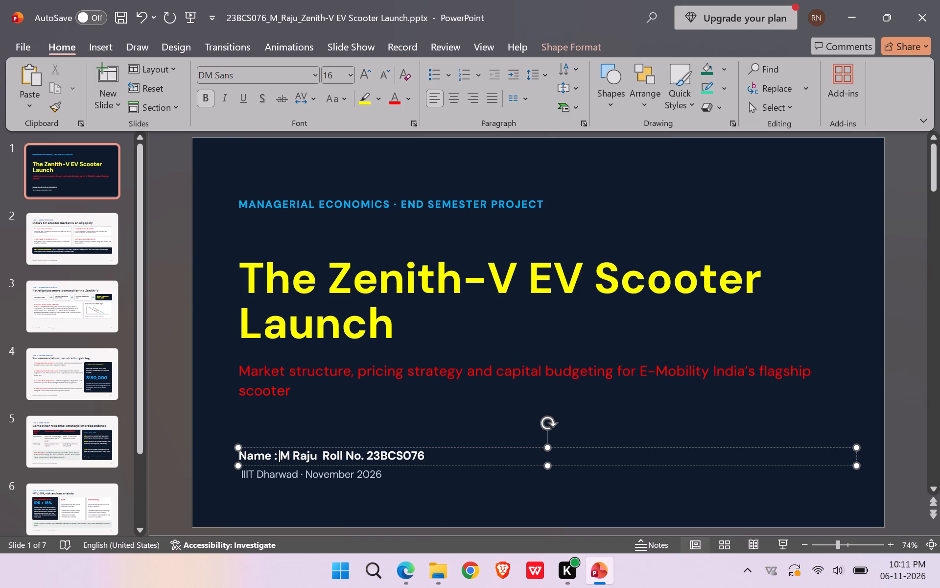
Replace the full stop after "Roll No" on slide 1 with a colon.
key("Right")
key("Right")
key("Right")
key("Right")
key("Right")
key("Right")
key("Right")
key("Right")
key("Right")
key("Right")
key("Right")
key("Right")
key("Right")
key("Right")
key("Right")
key("Right")
key("BackSpace")
key("shift+colon")
Adjust the spacing around the colon after "Roll No" on slide 1 to a single space on each side.
key("space")
key("Left")
key("space")
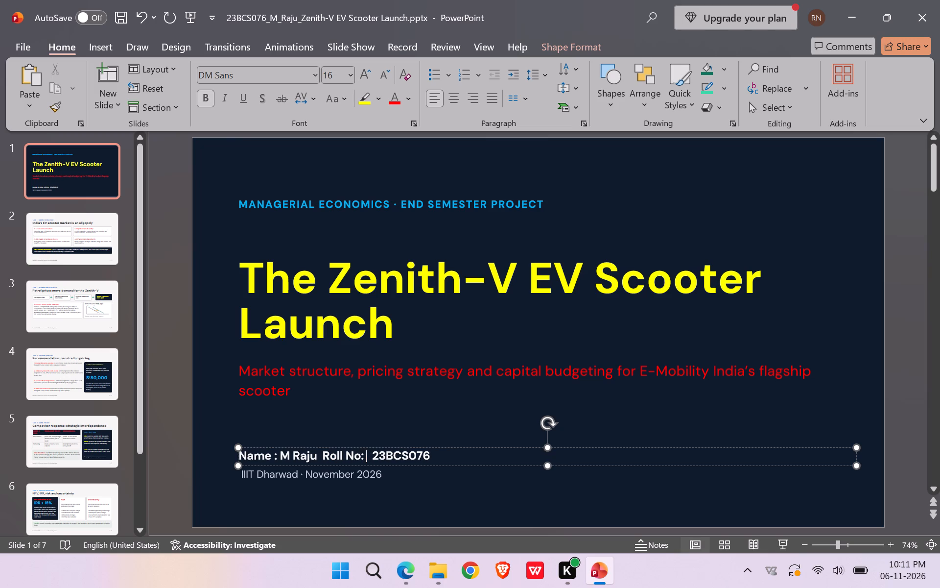
key("Left")
key("Left")
key("space")
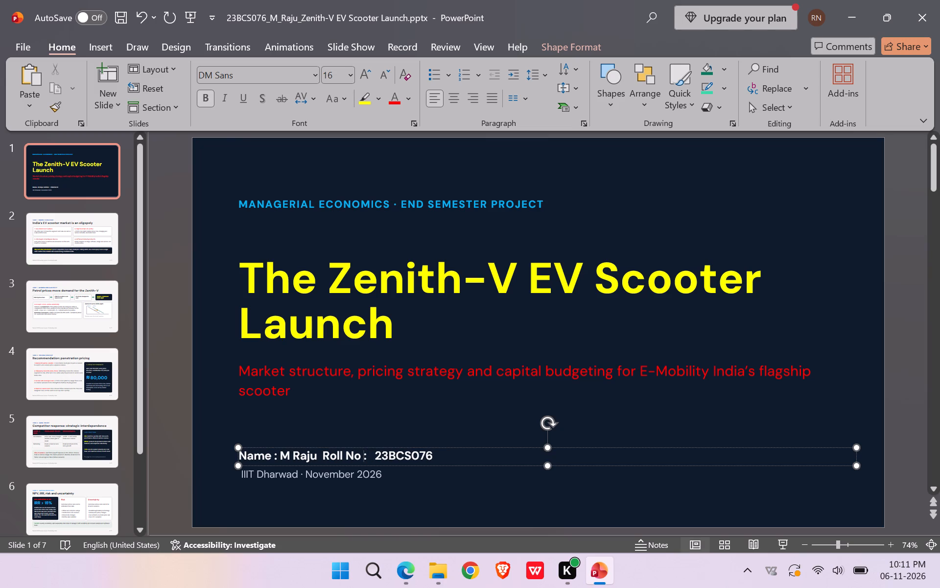
key("Right")
key("Right")
key("Right")
key("Right")
key("BackSpace")
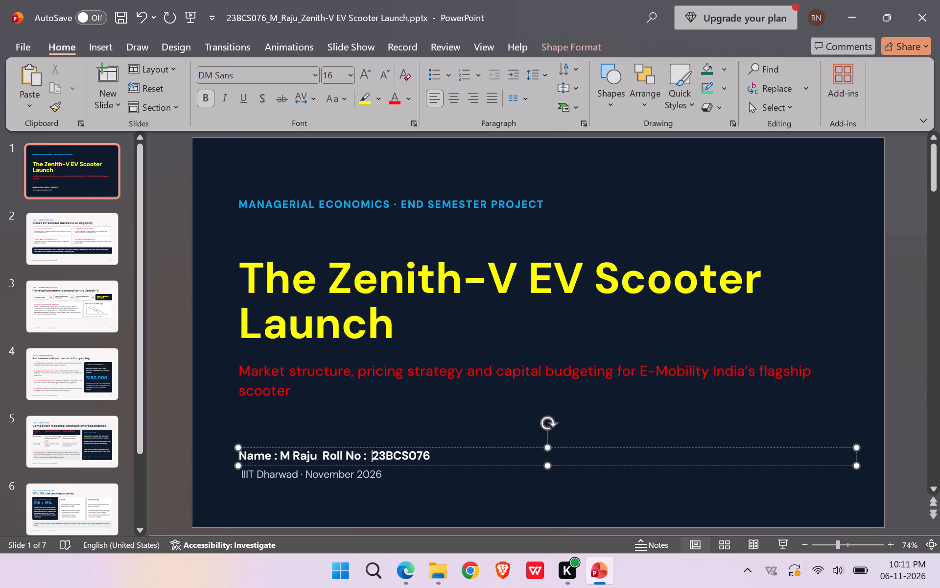
key("BackSpace")
key("BackSpace")
key("space")
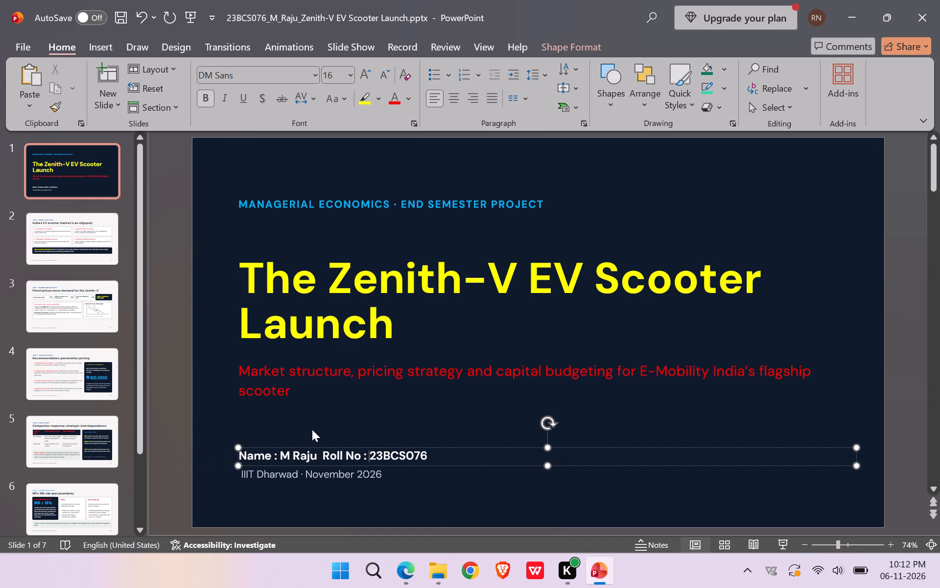
Widen the gap between the author's name and "Roll No" on slide 1 with three extra spaces.
key("Left")
key("Left")
key("Left")
key("Left")
key("Left")
key("Left")
key("Left")
key("Left")
key("Left")
key("Left")
key("Left")
key("space")
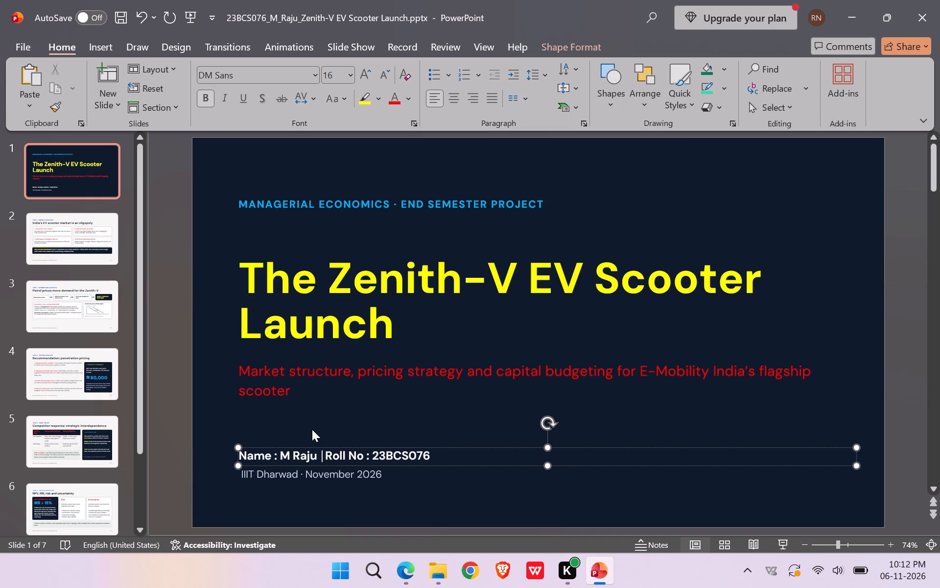
key("space")
key("space")
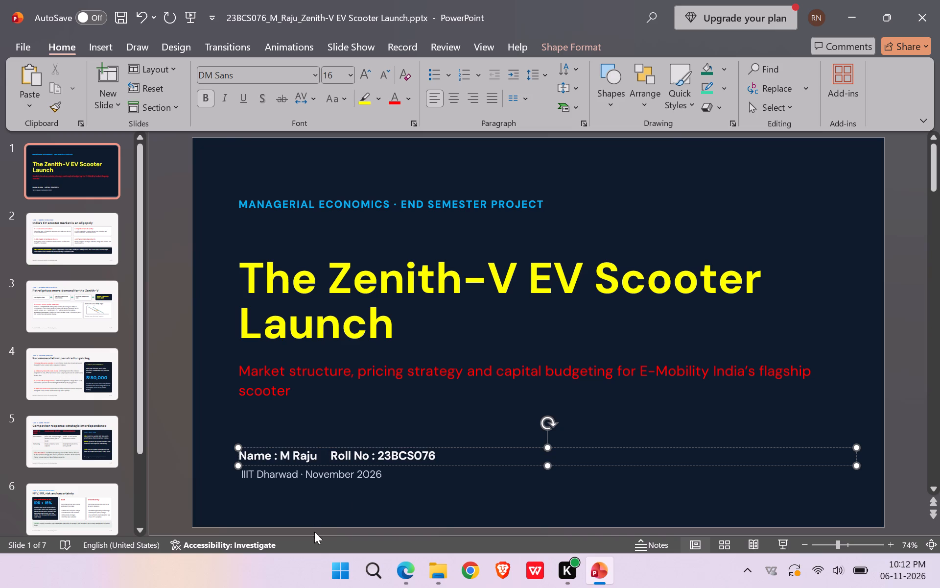
left_click(308, 388)
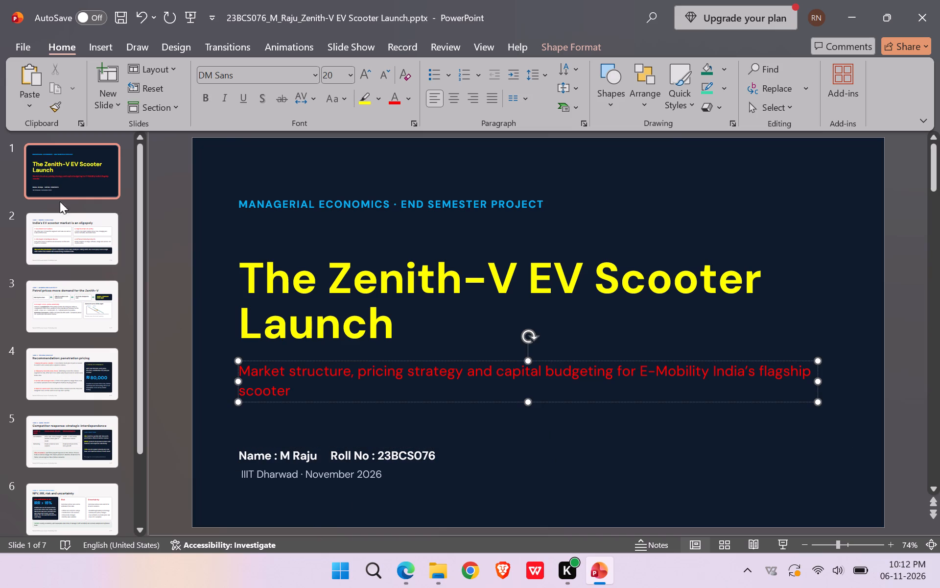
Review slides 2 to 7 in order, then return to the first two slides to check text colours and layout.
left_click(75, 249)
left_click(77, 316)
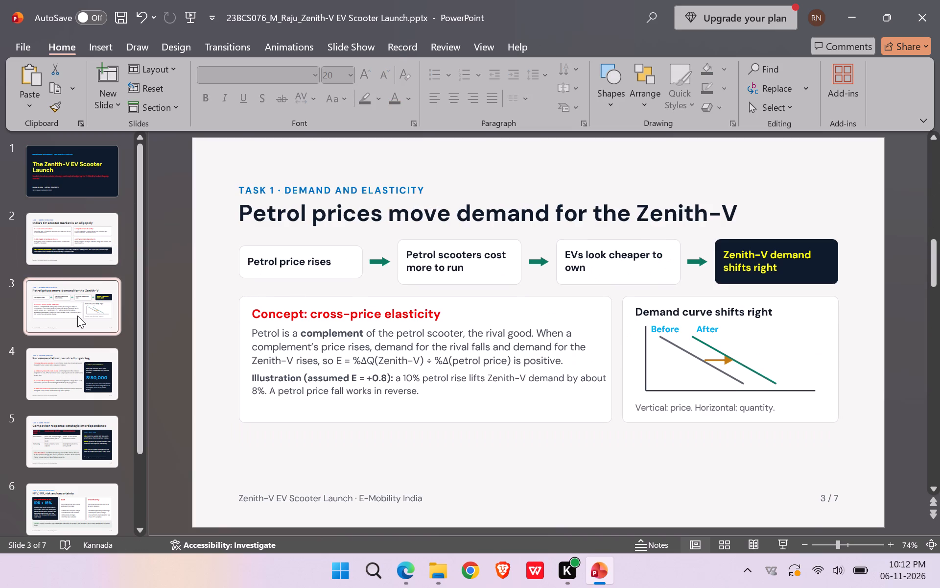
left_click(77, 363)
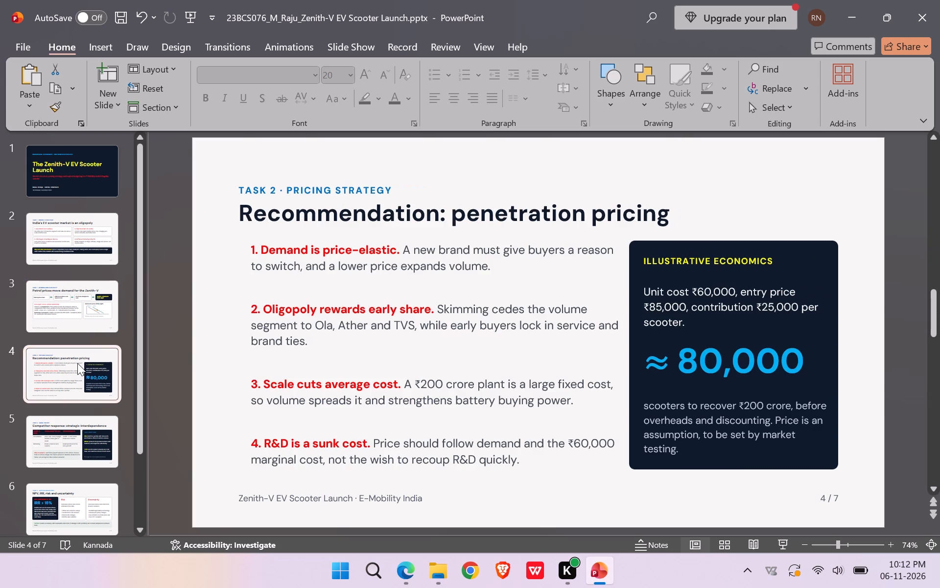
left_click(105, 444)
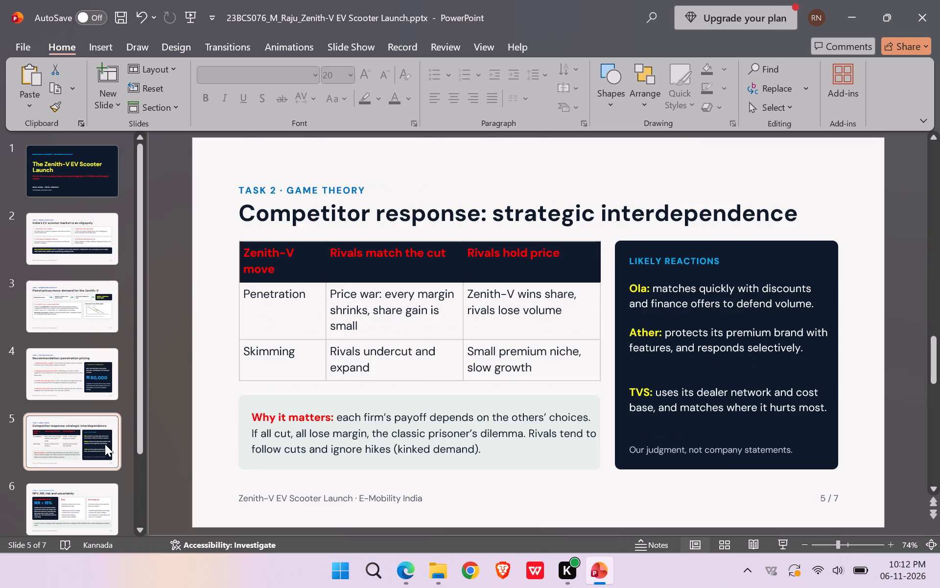
scroll(106, 429, "down", 3)
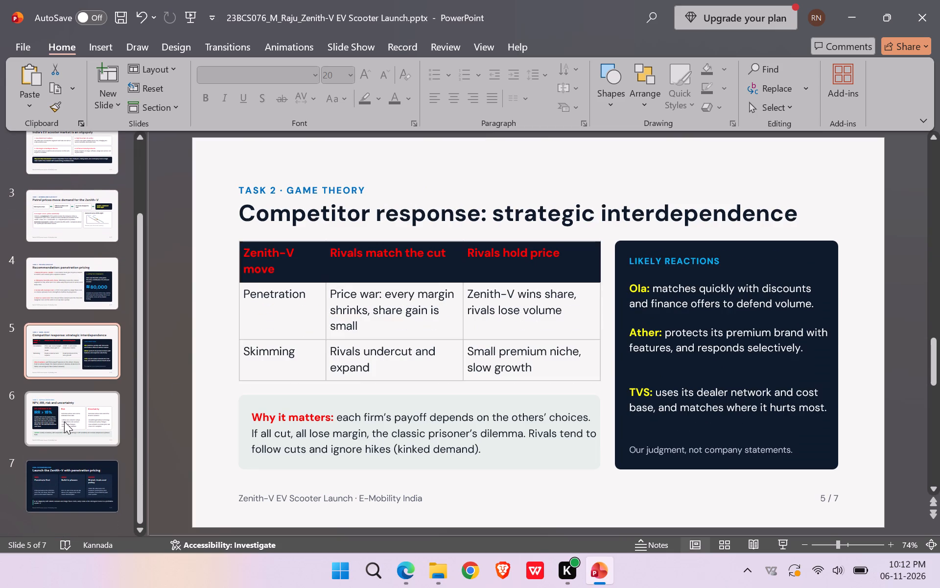
left_click(64, 421)
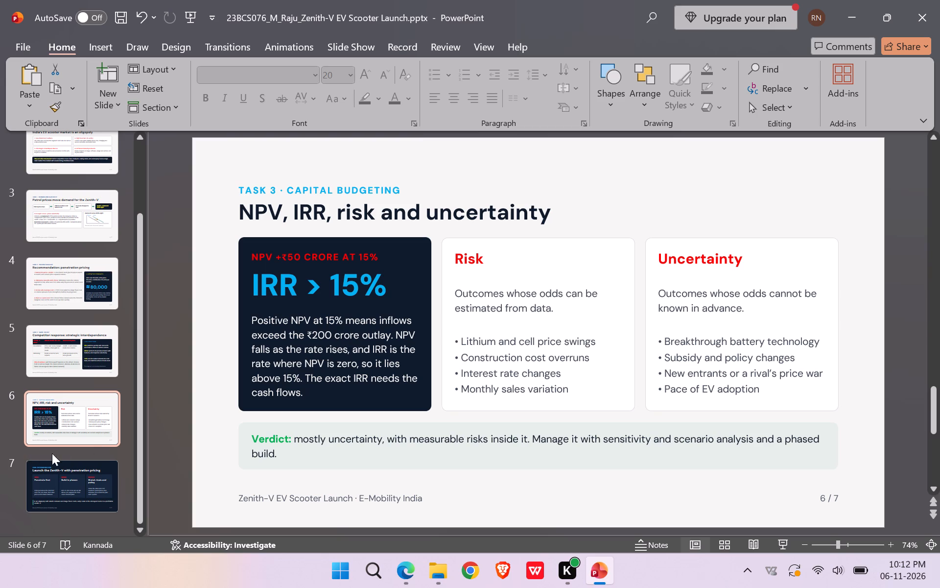
left_click(62, 477)
scroll(48, 360, "up", 5)
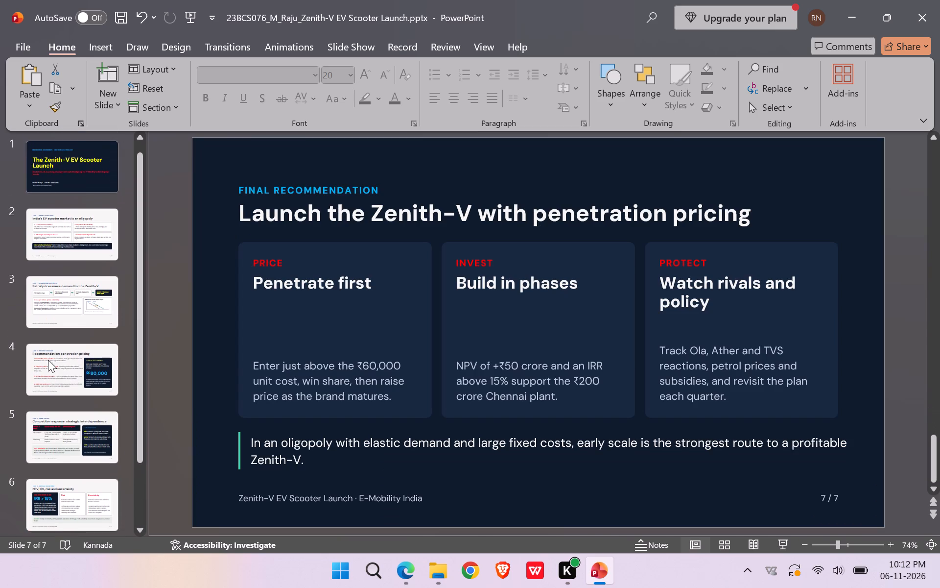
scroll(73, 165, "up", 2)
left_click(70, 185)
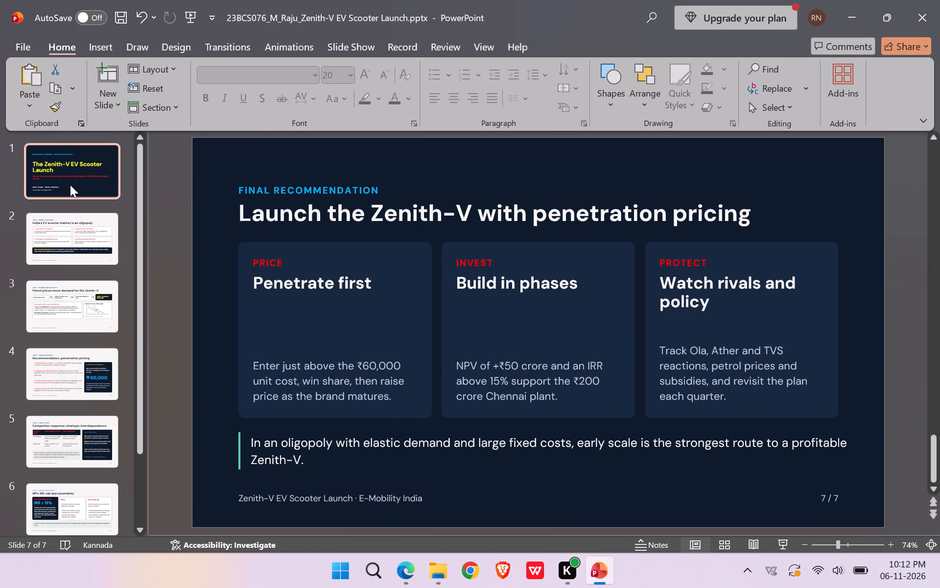
left_click(83, 252)
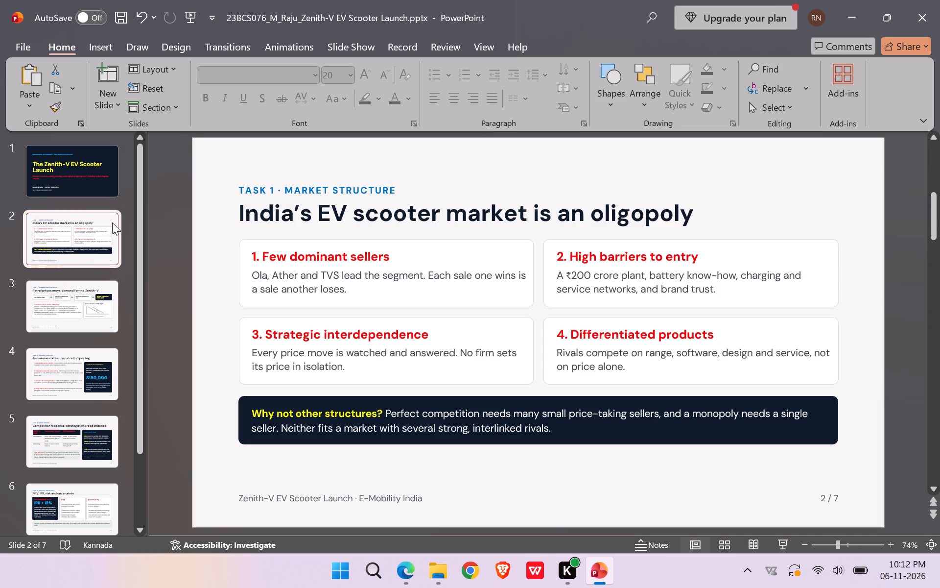
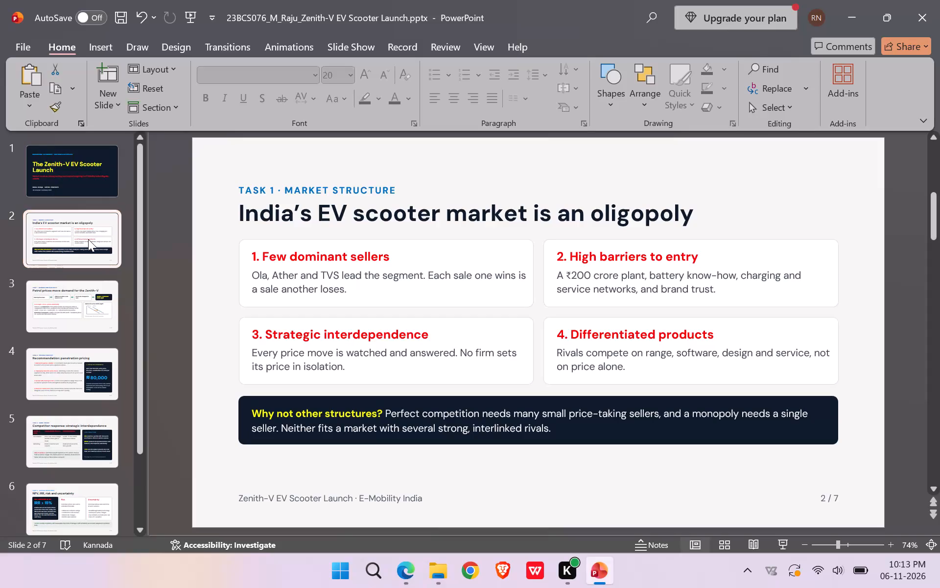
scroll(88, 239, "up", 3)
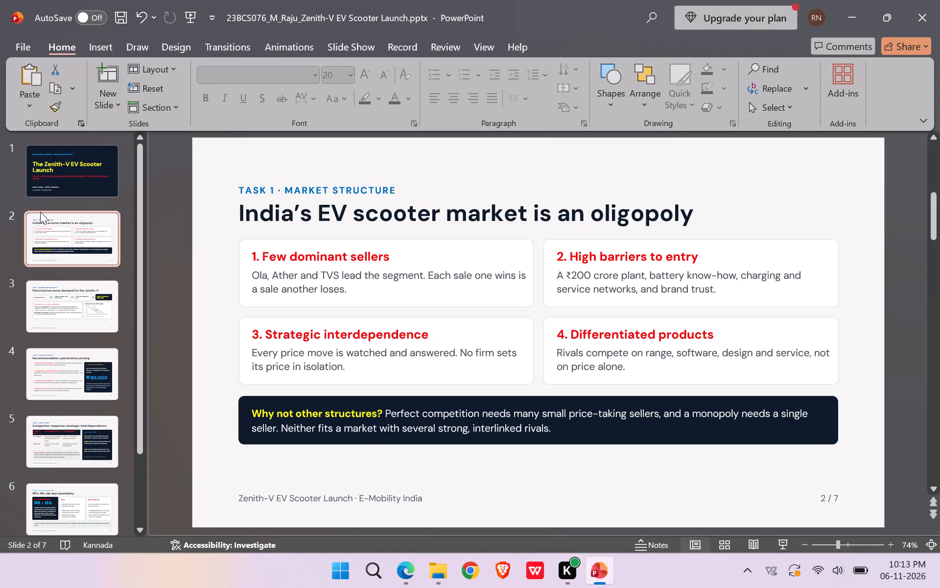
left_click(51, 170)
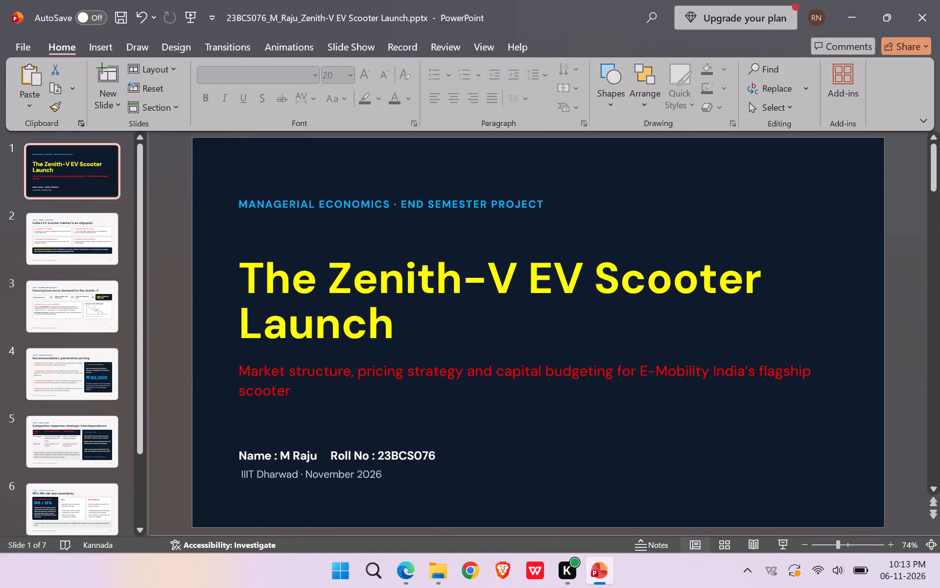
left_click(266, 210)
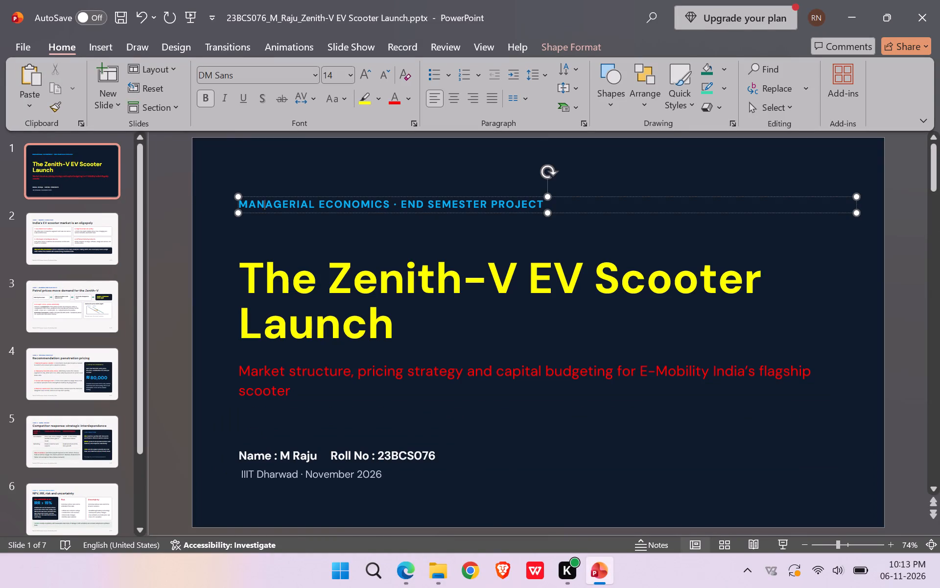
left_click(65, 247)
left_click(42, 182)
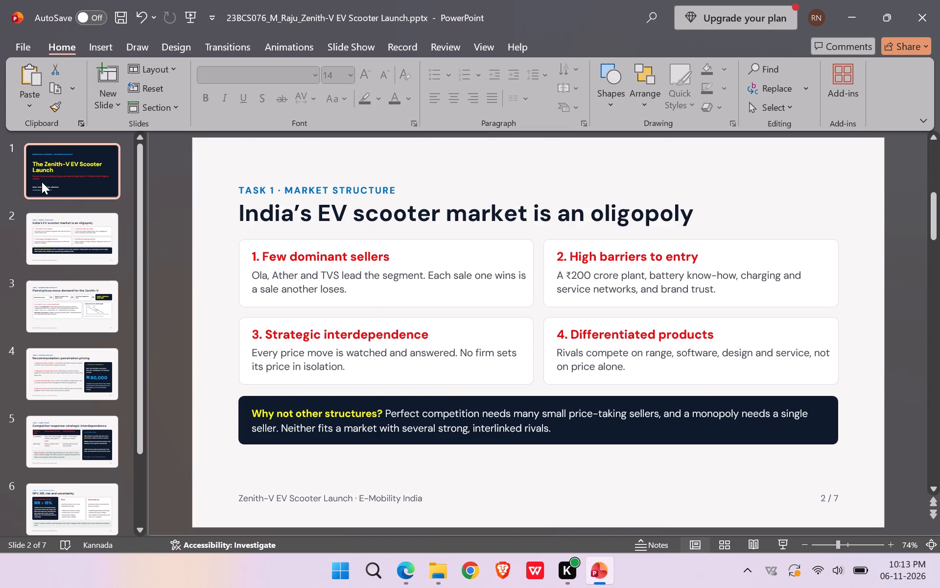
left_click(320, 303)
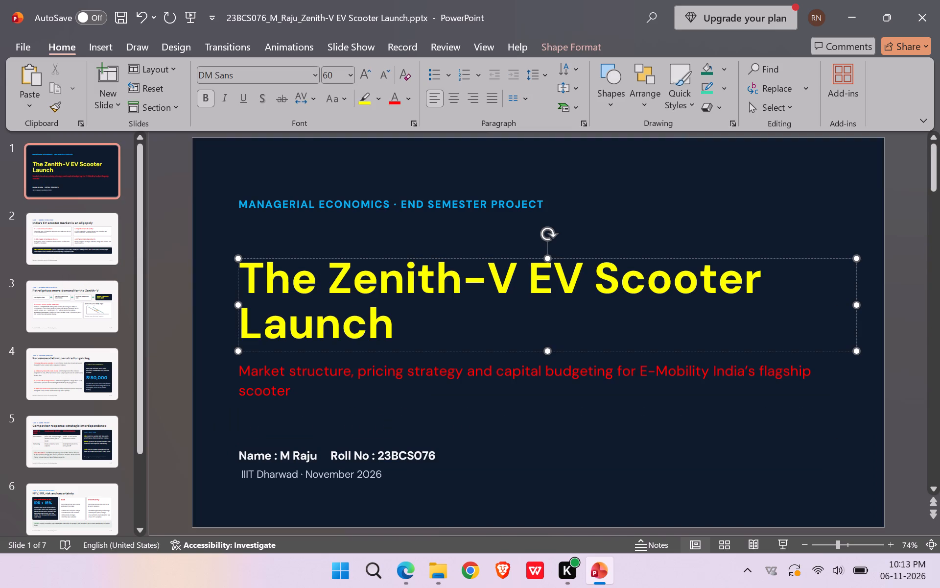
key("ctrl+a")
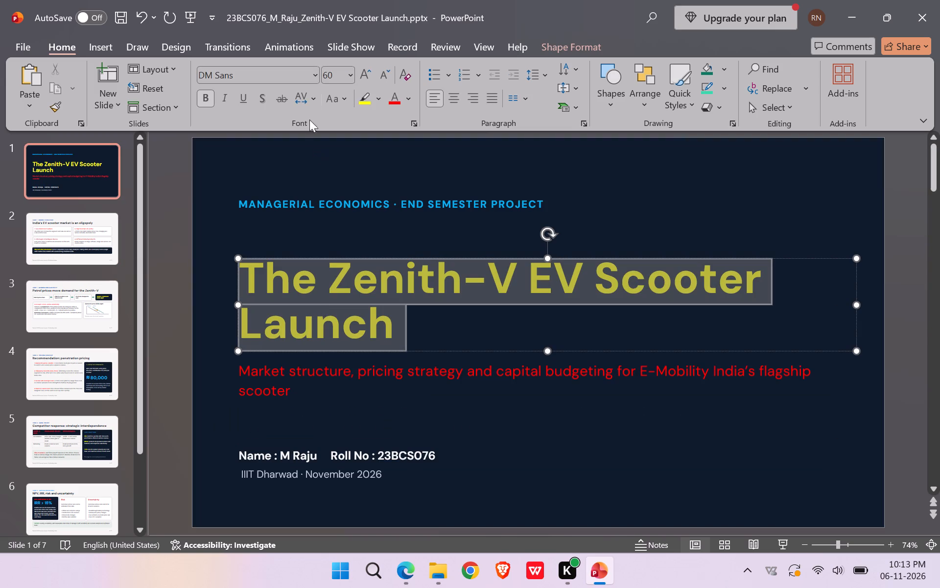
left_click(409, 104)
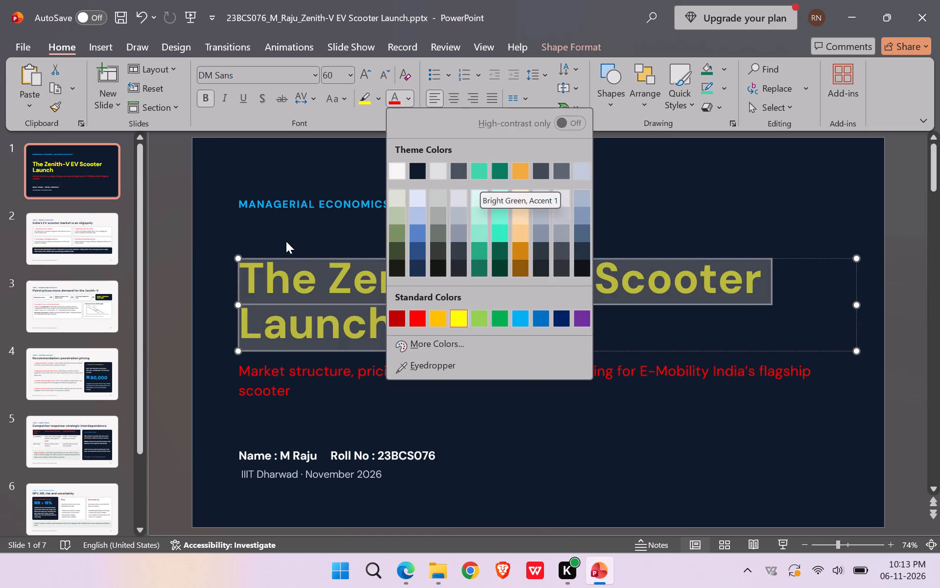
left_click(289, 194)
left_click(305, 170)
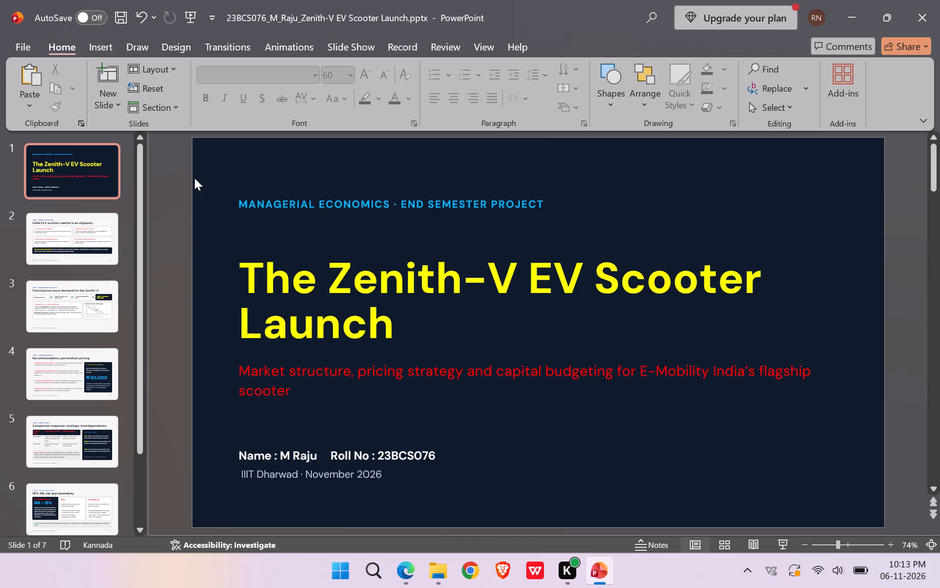
Check slides 2, 3, 5 and 6 for leftover accents and text colours that still need restyling.
left_click(50, 235)
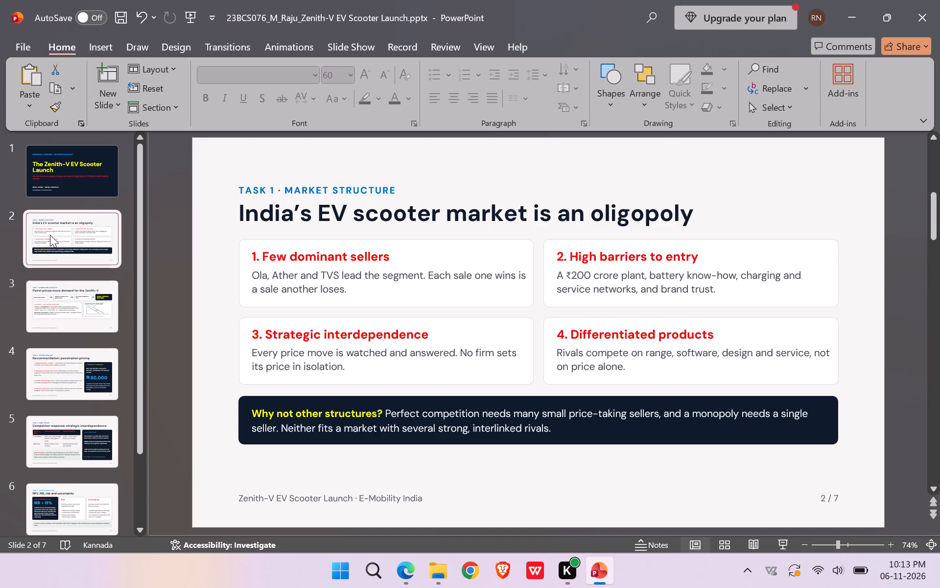
left_click(71, 320)
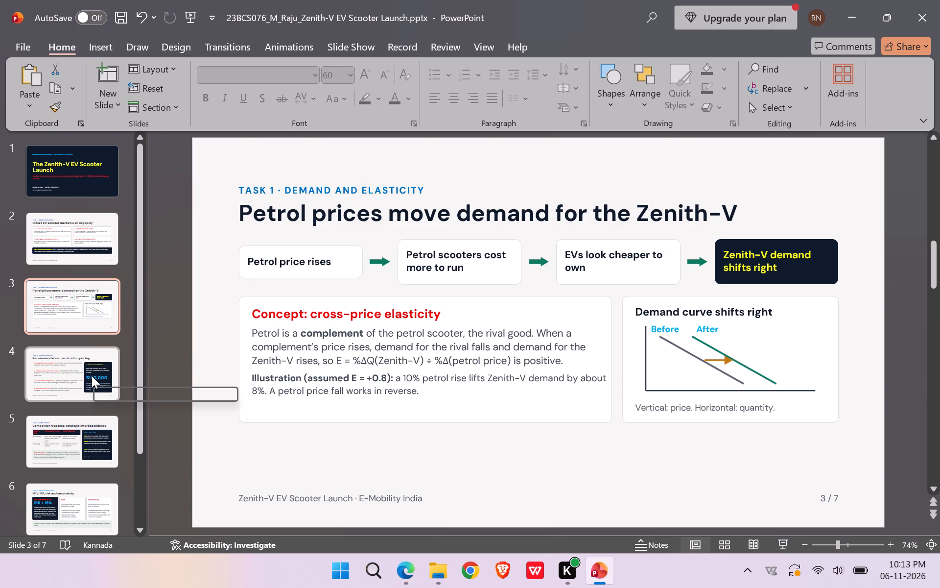
left_click(724, 359)
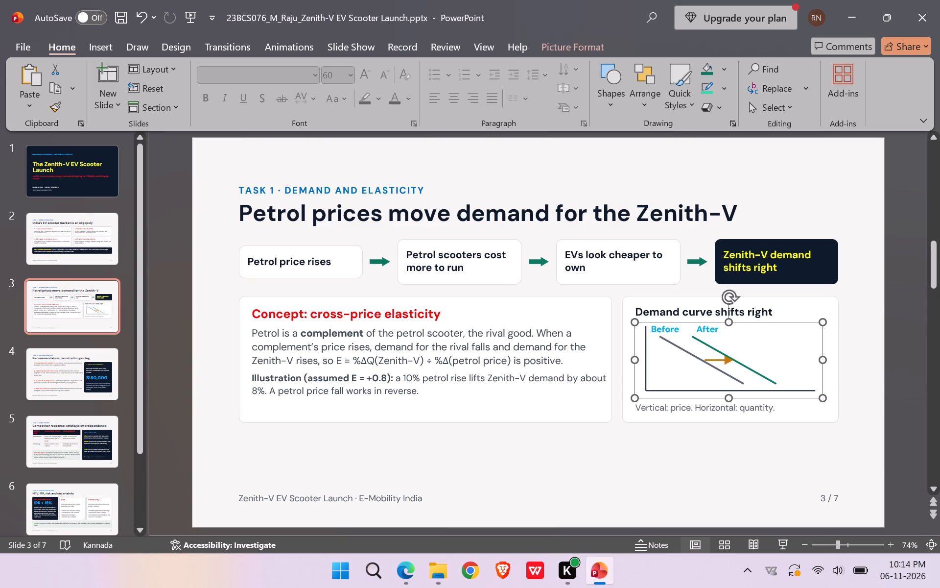
left_click(64, 434)
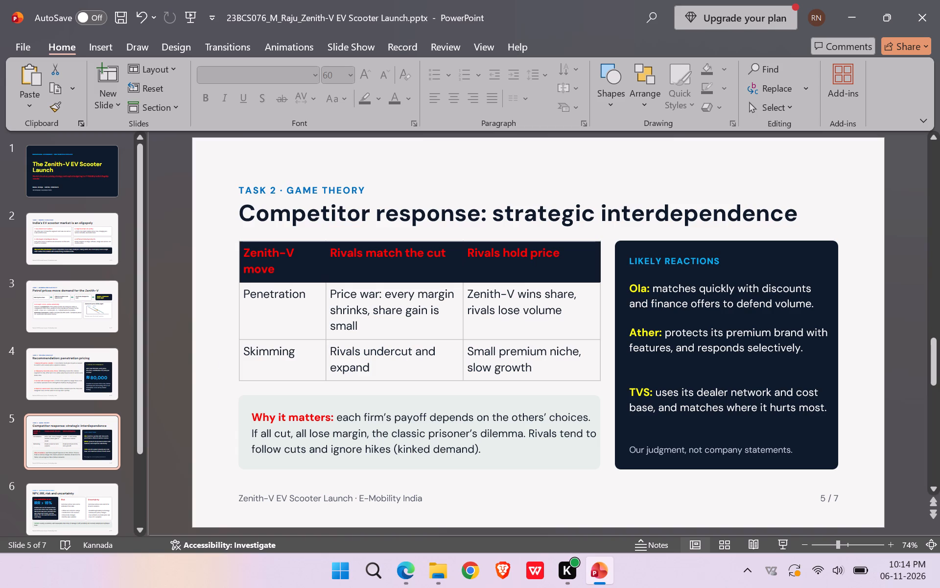
left_click(699, 447)
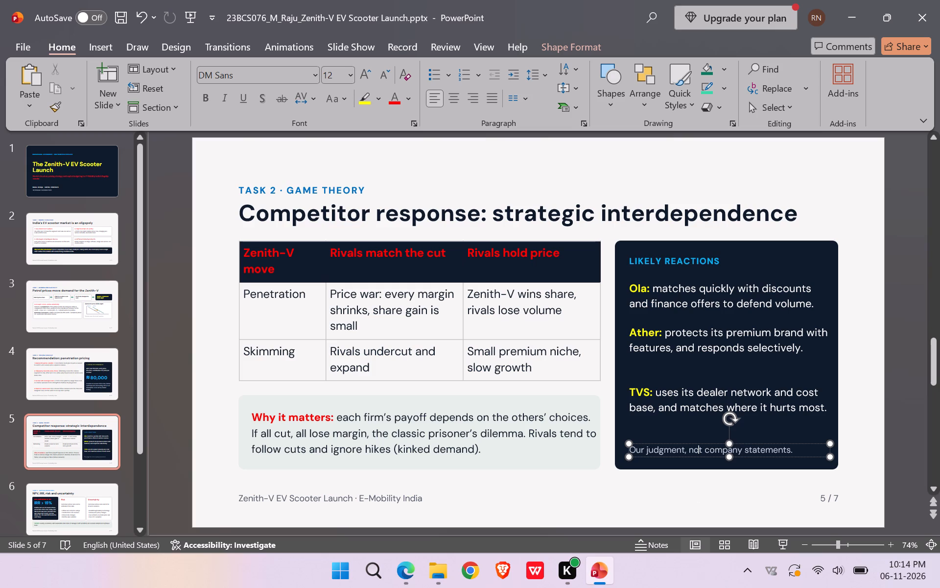
left_click(69, 515)
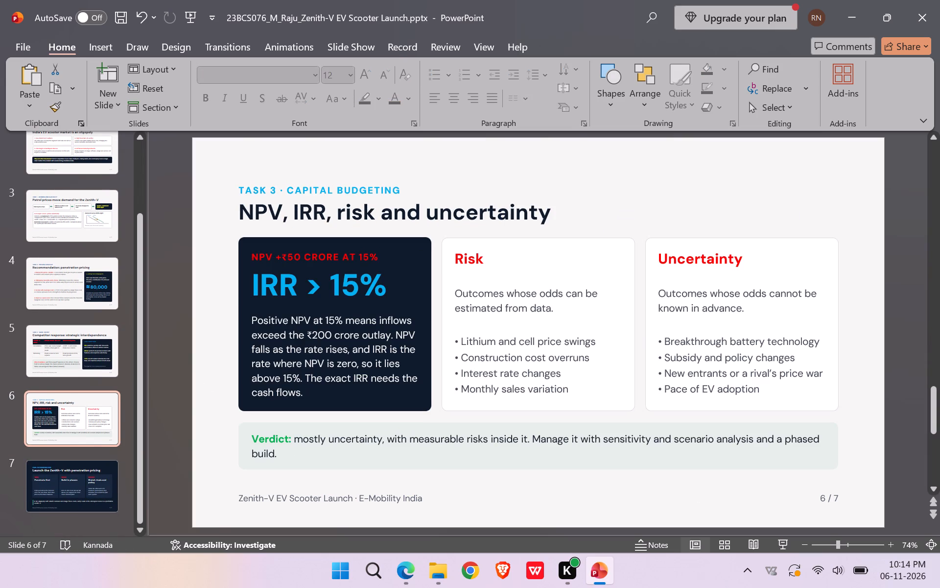
Delete the green vertical accent line beside the closing oligopoly statement on slide 7.
left_click(53, 482)
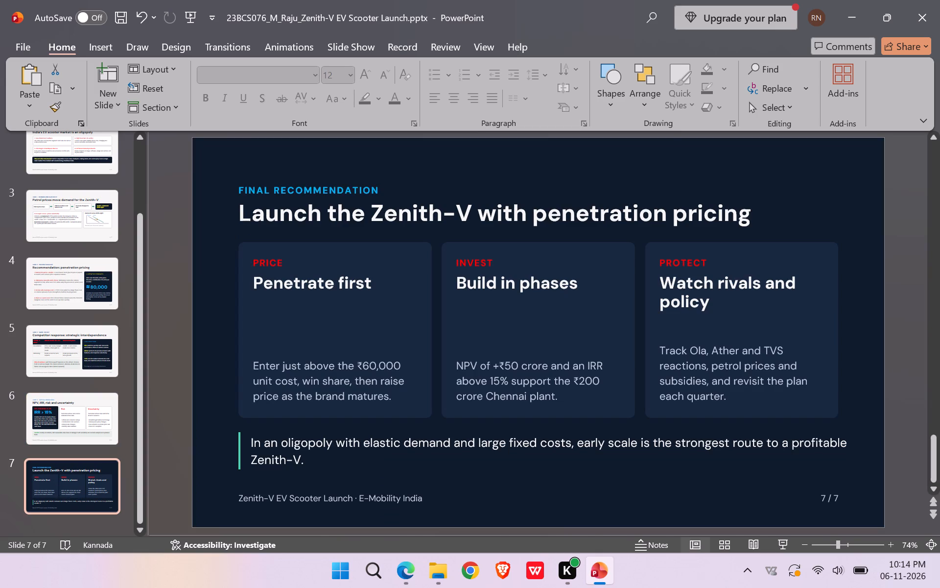
left_click(235, 457)
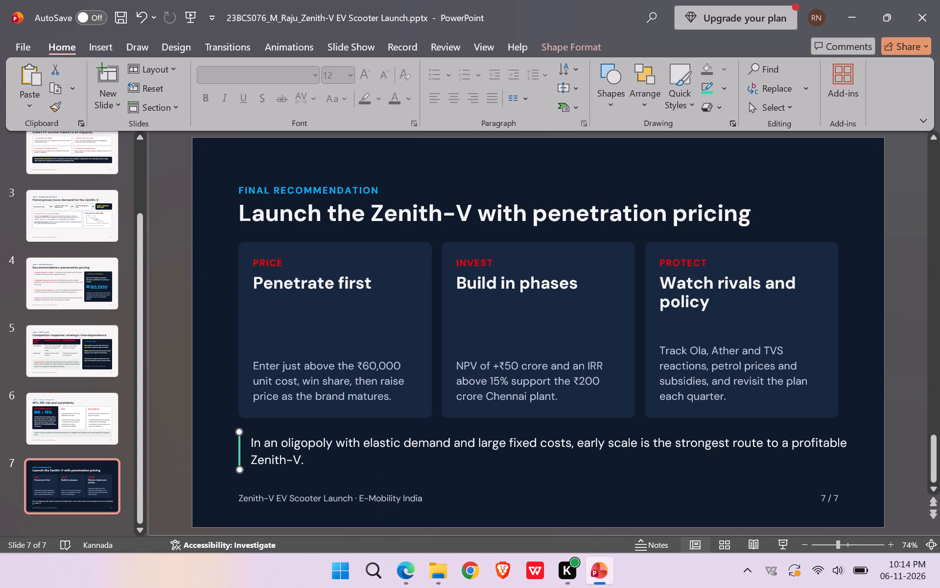
key("Delete")
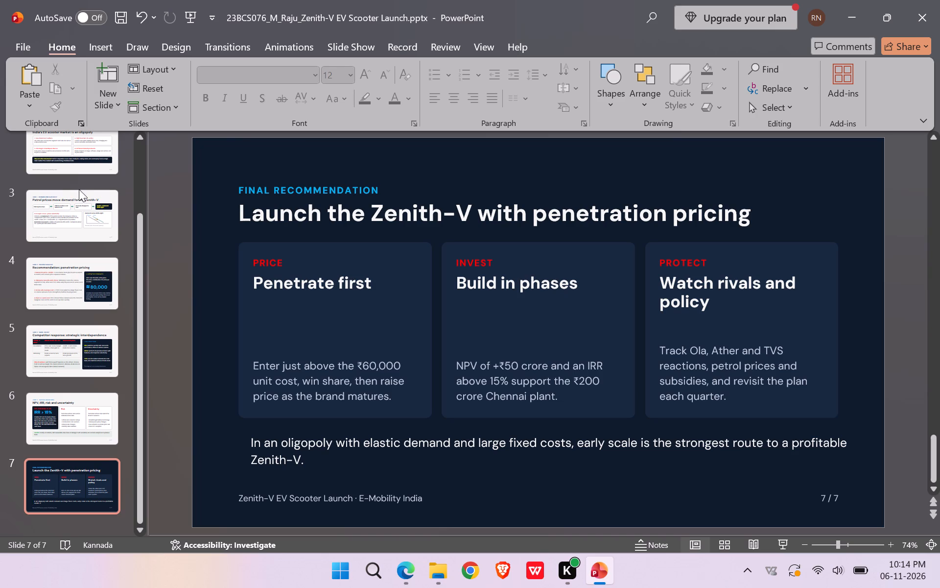
Start the full-screen slide show from slide 7 and go back through the deck to slide 1.
scroll(50, 289, "up", 12)
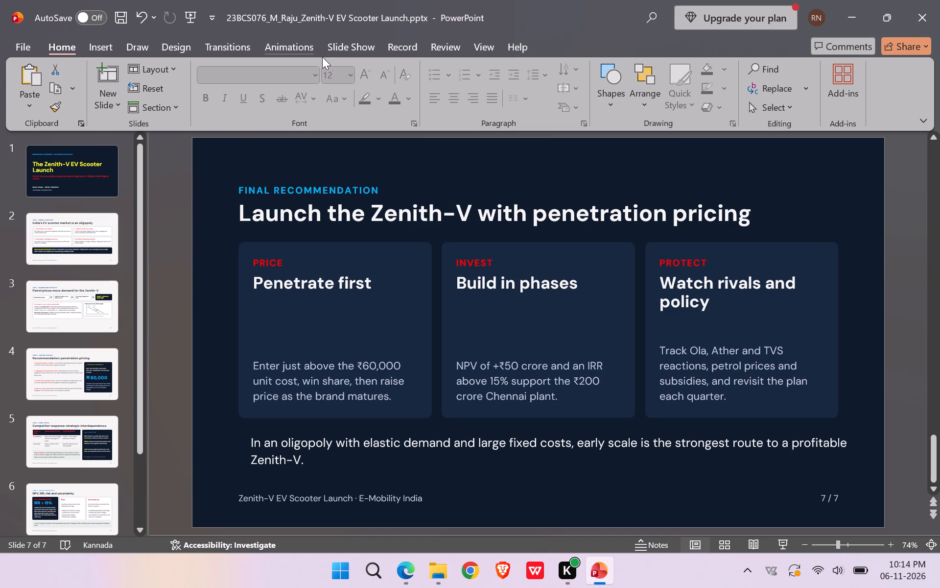
left_click(353, 51)
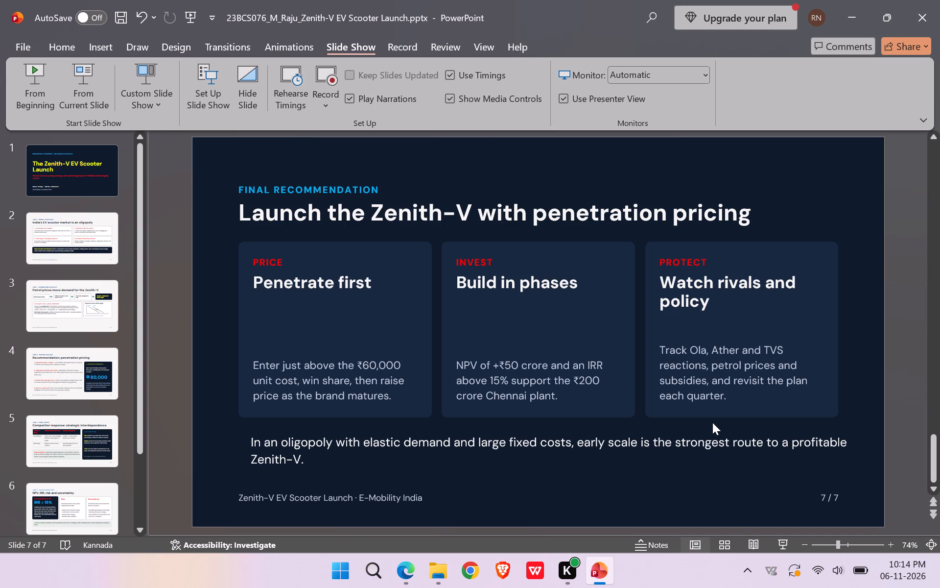
left_click(779, 549)
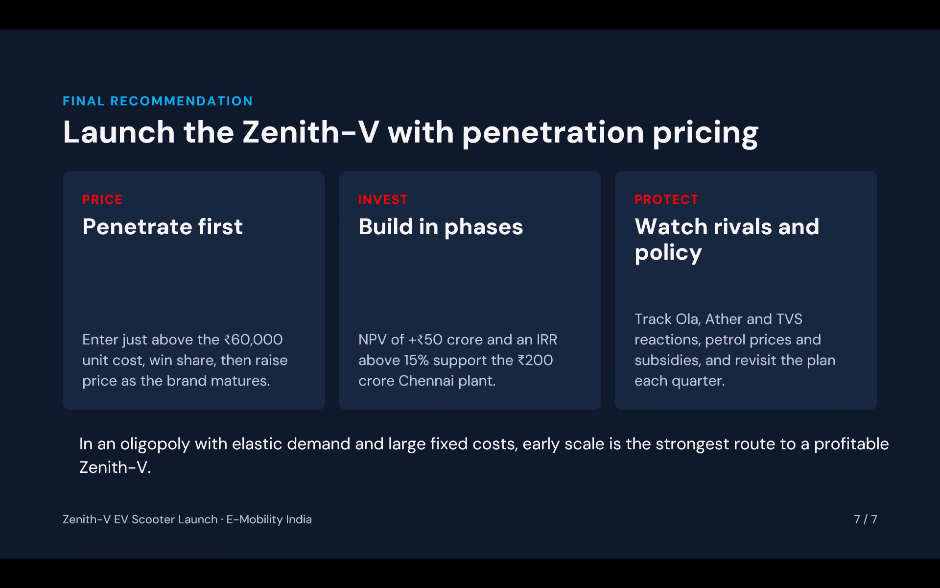
key("Left")
key("Left")
key("Left")
key("Left")
key("Left")
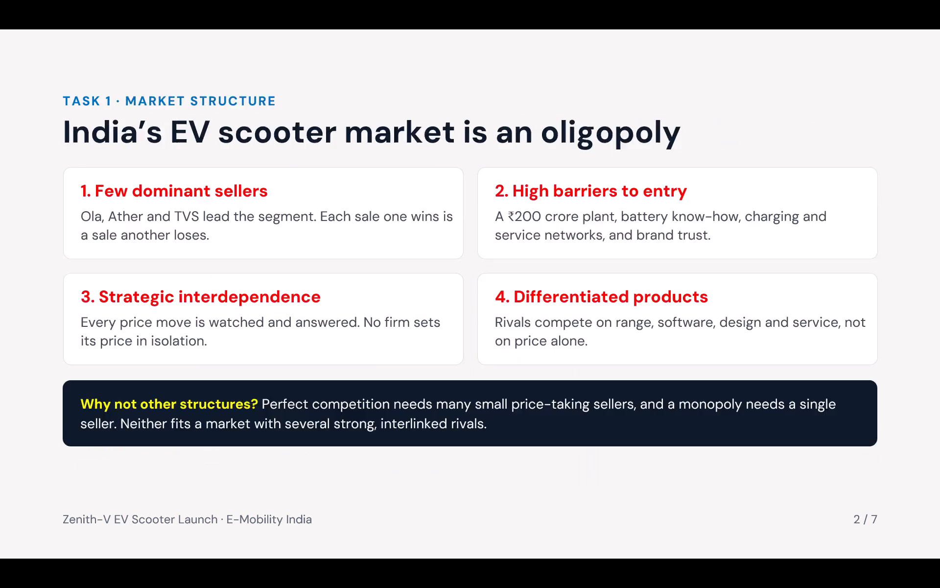
key("Left")
key("Left")
key("Left")
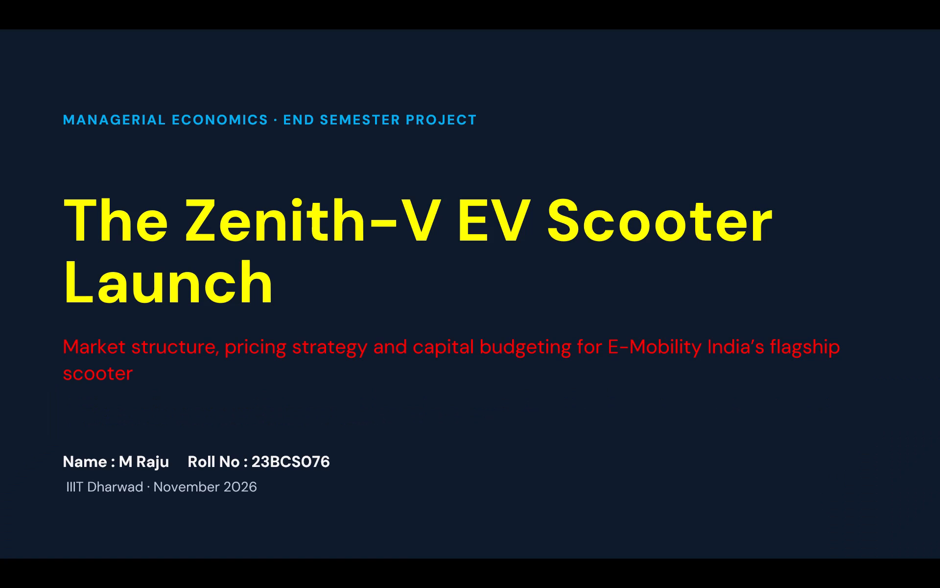
Step through the slide show from slide 1 to slide 7 to check the restyled slides, and exit the show.
key("Right")
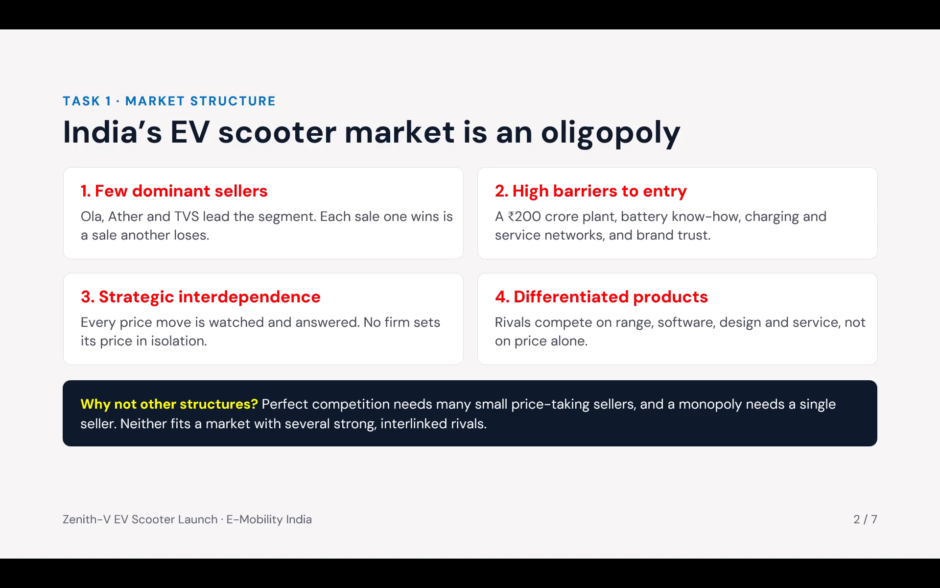
key("Right")
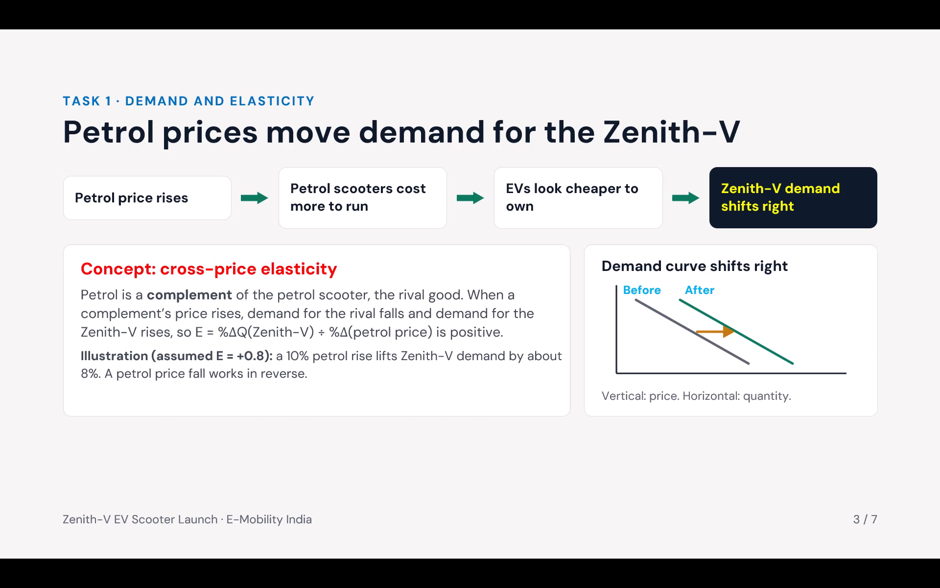
key("Right")
key("Right")
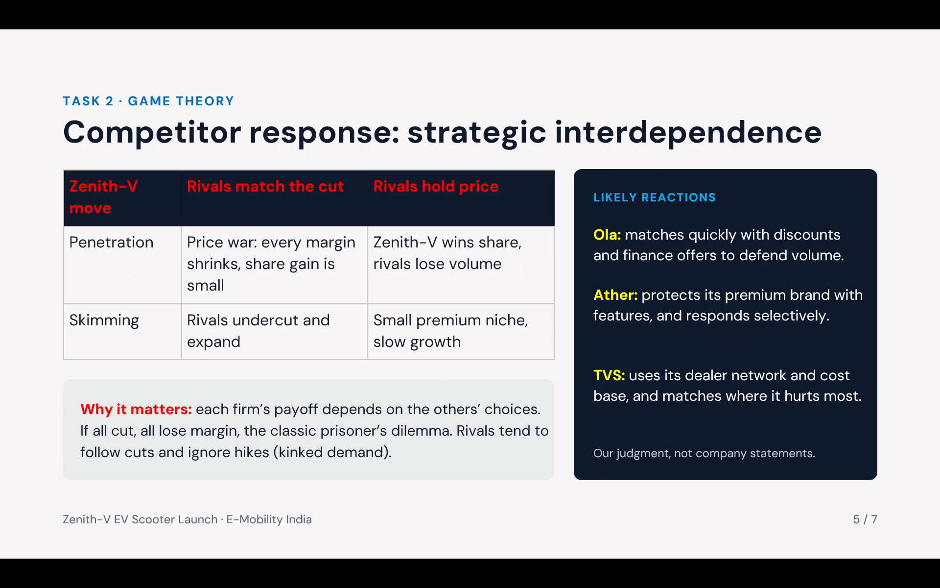
key("Right")
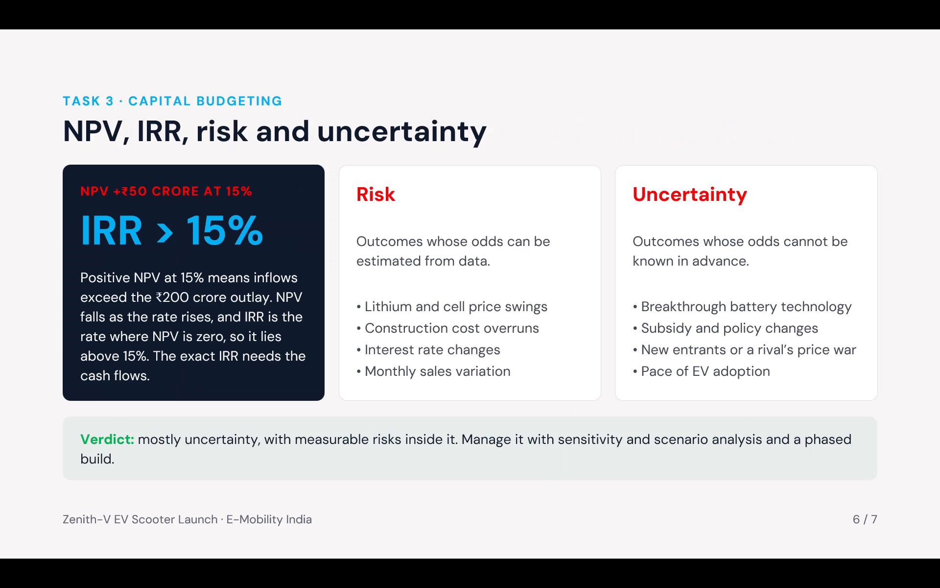
key("Right")
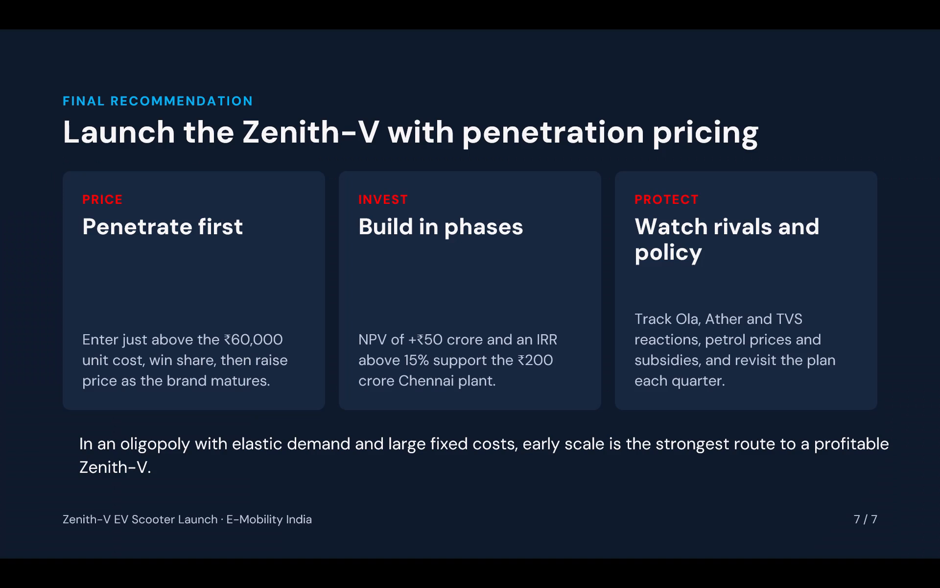
key("Left")
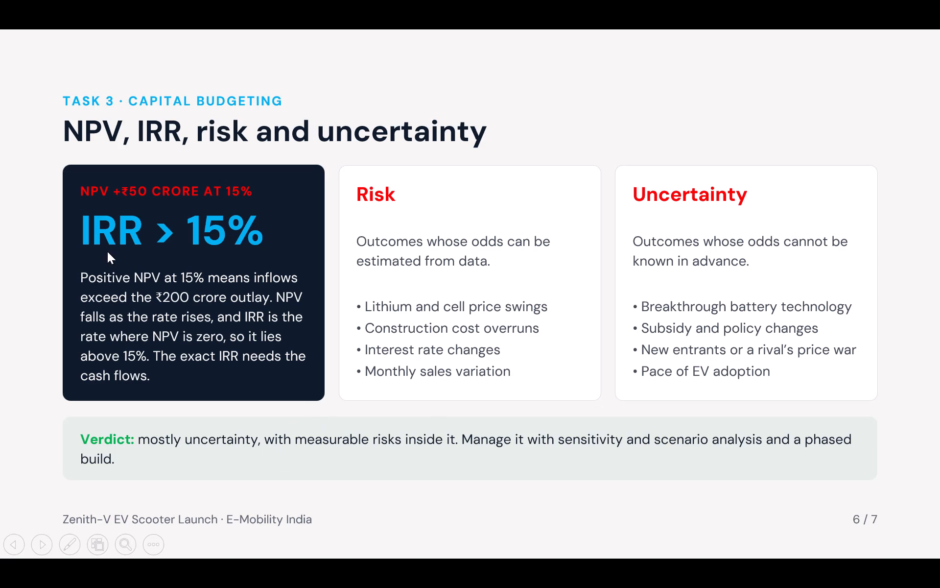
left_click(140, 88)
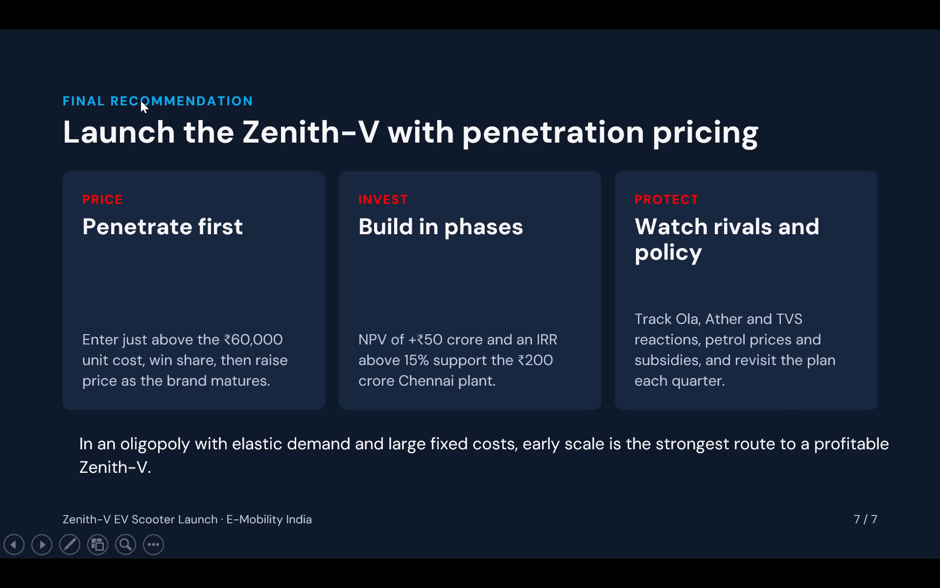
key("Escape")
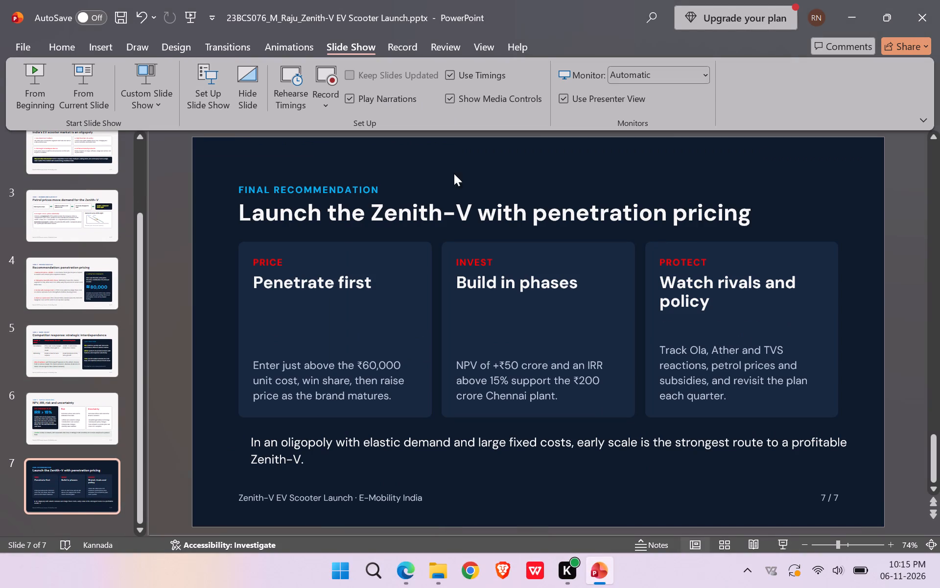
Replace the dot separator in slide 2's task label with a hyphen, giving "TASK 1 - MARKET STRUCTURE".
scroll(91, 248, "up", 8)
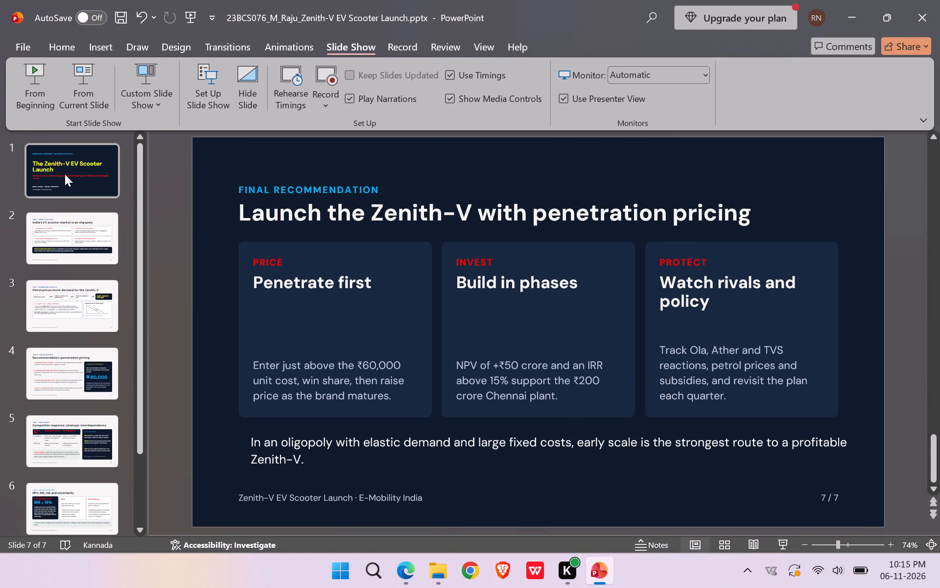
left_click(69, 211)
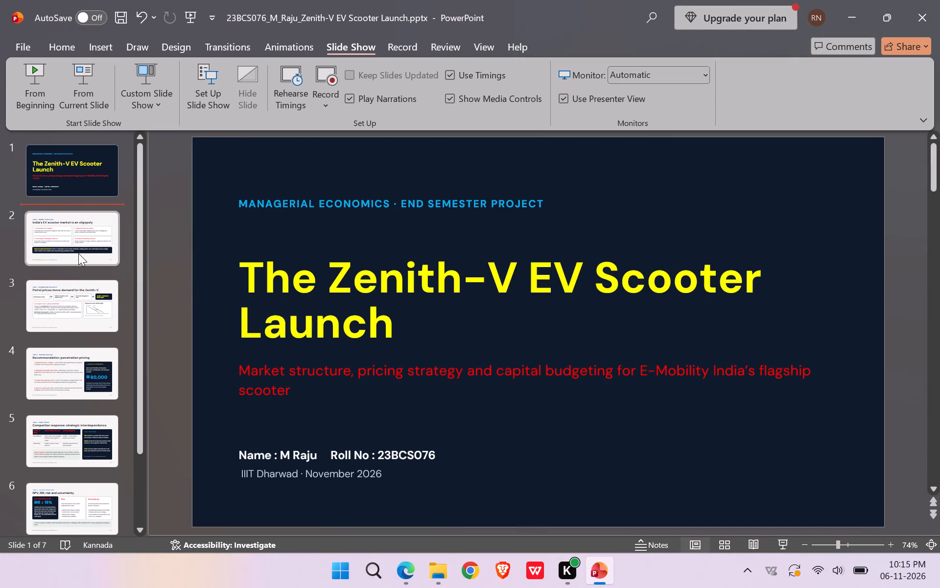
left_click(78, 253)
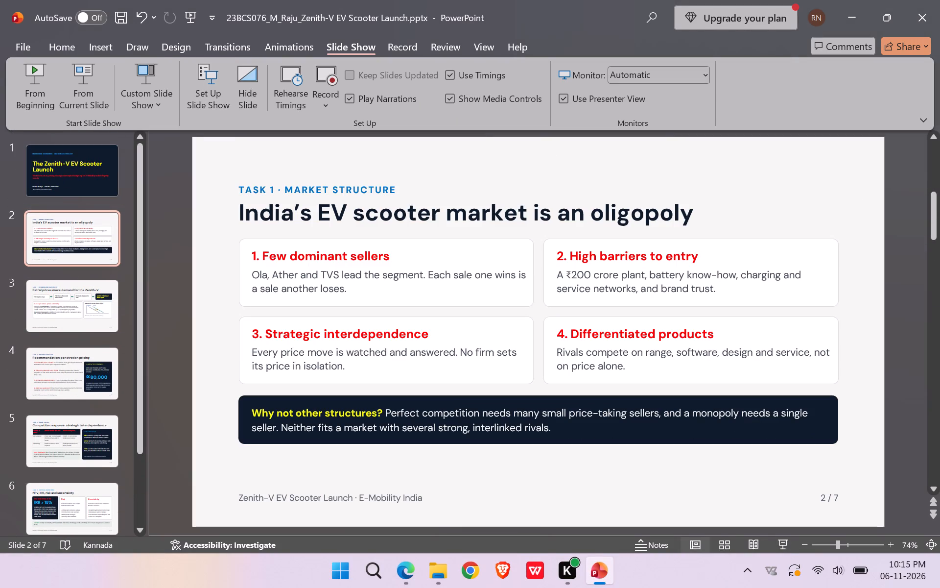
left_click(278, 193)
left_click(283, 191)
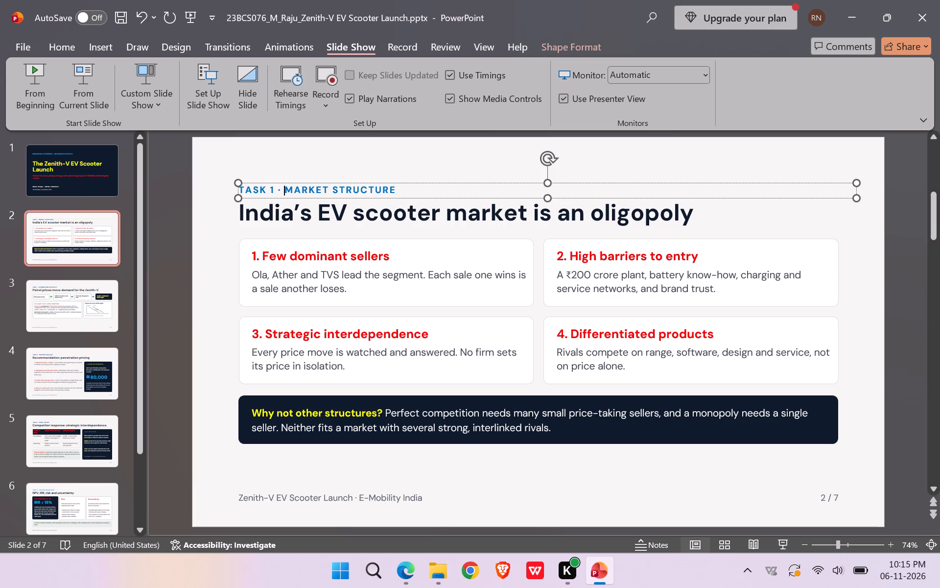
key("BackSpace")
key("BackSpace")
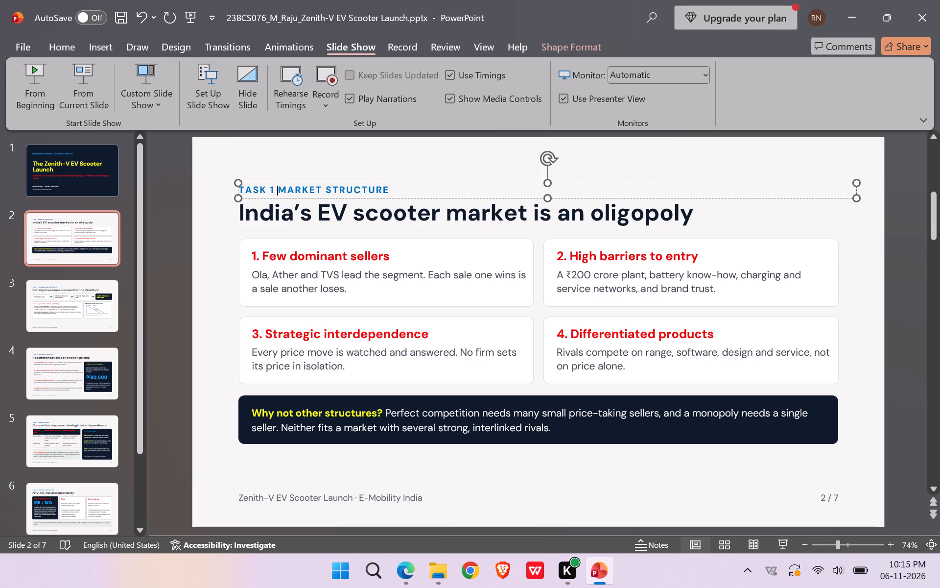
key("BackSpace")
key("space")
type("-")
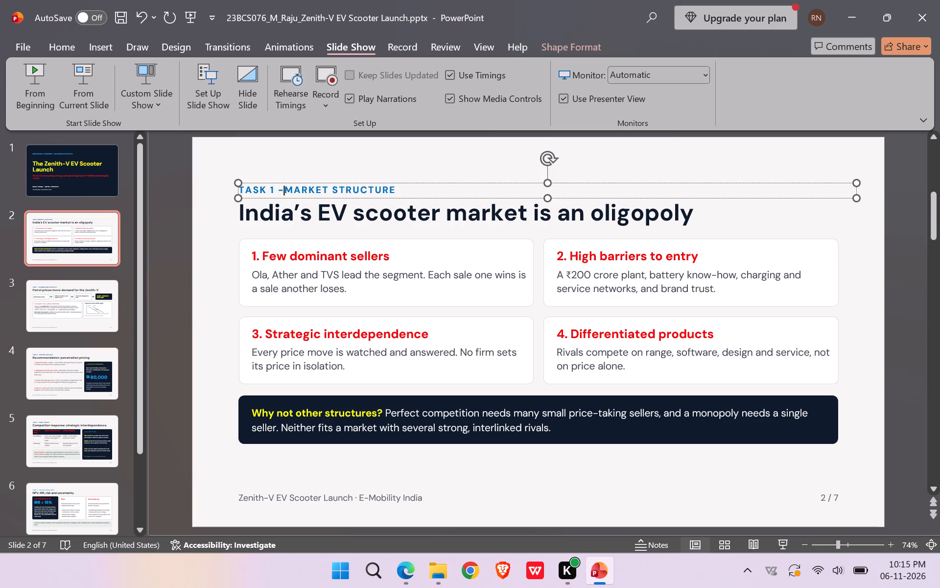
key("space")
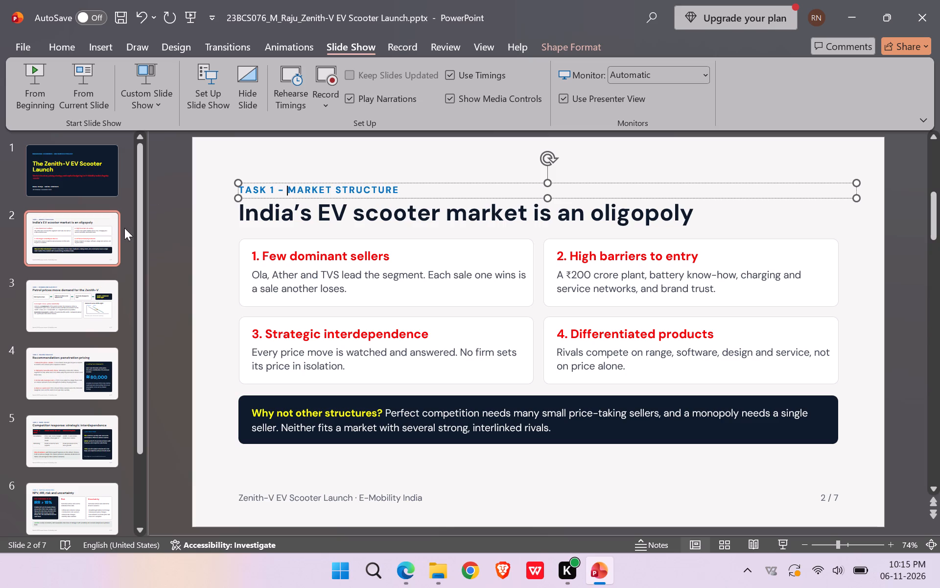
Replace the dot separator in slide 3's task label with a hyphen, giving "TASK 1 - DEMAND AND ELASTICITY".
left_click(99, 289)
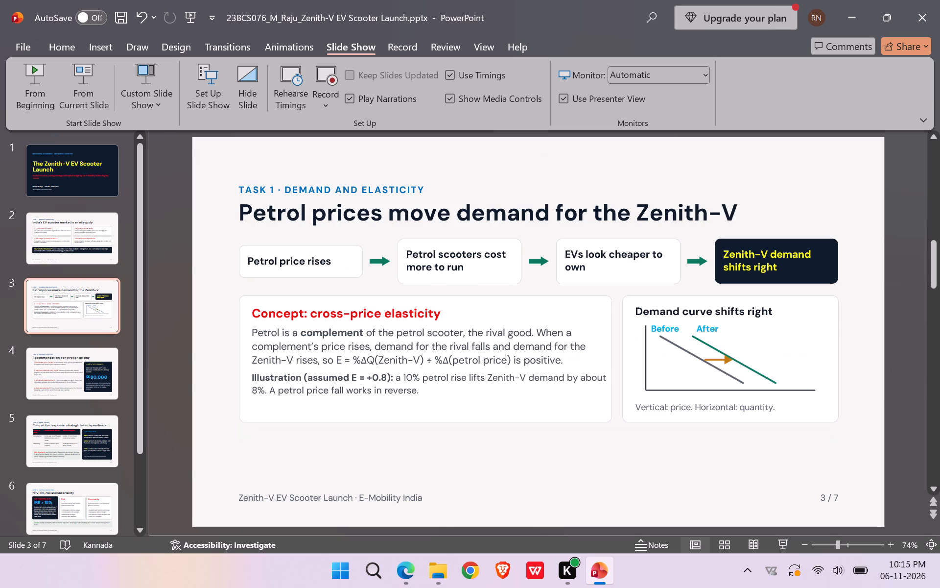
left_click(280, 192)
key("BackSpace")
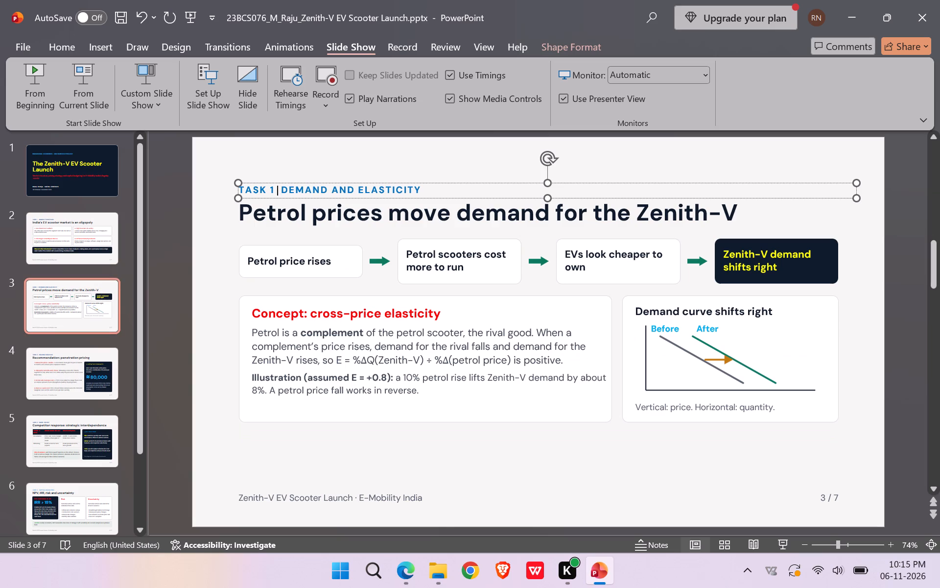
key("minus")
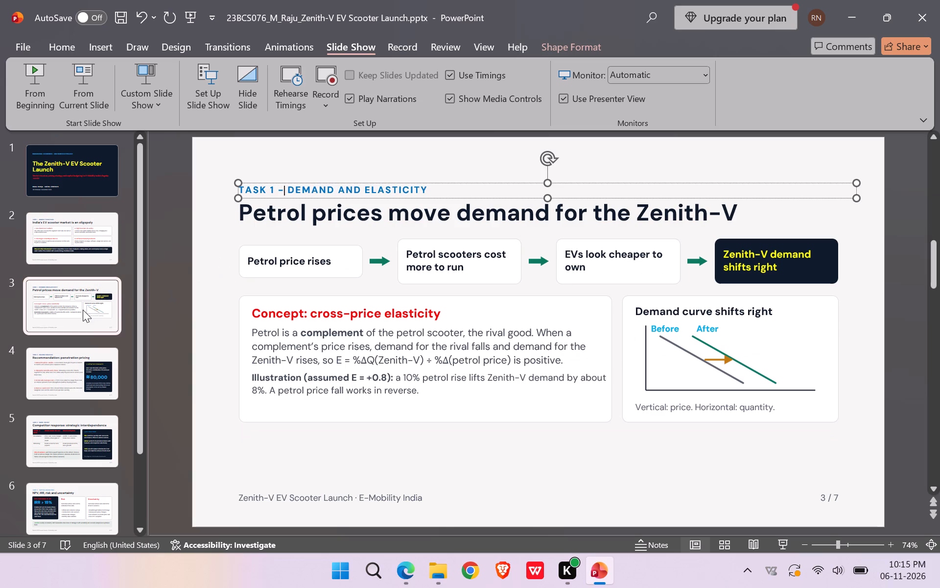
Replace the dot separator in slide 4's task label with a hyphen, giving "TASK 2 - PRICING STRATEGY".
left_click(78, 377)
left_click(281, 191)
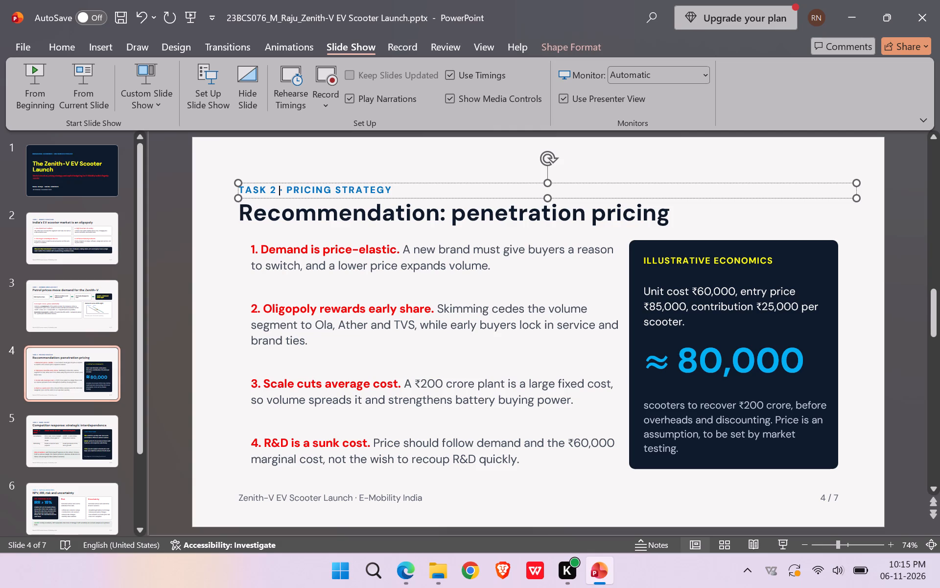
key("Right")
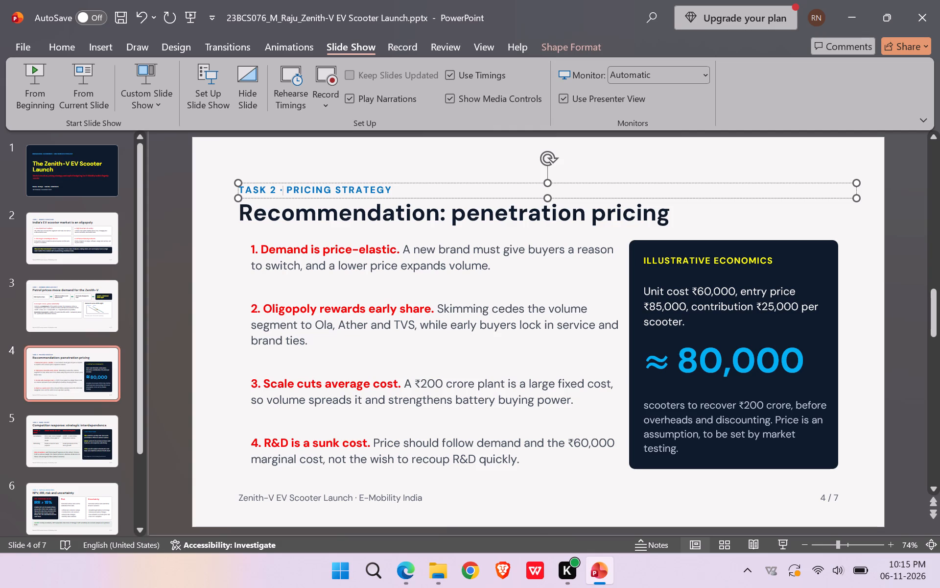
key("BackSpace")
key("minus")
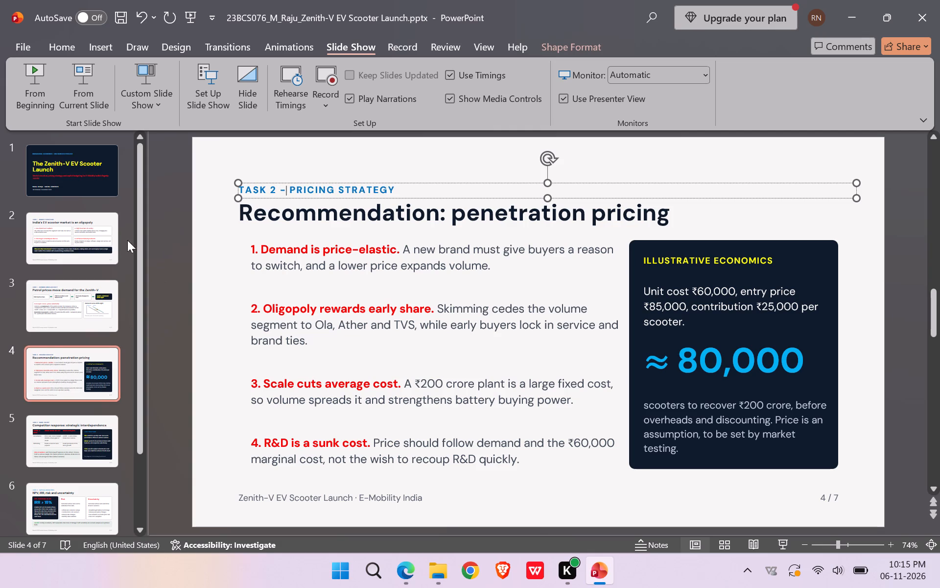
Replace the dot separator in slide 5's task label with a hyphen, giving "TASK 2 - GAME THEORY".
left_click(80, 430)
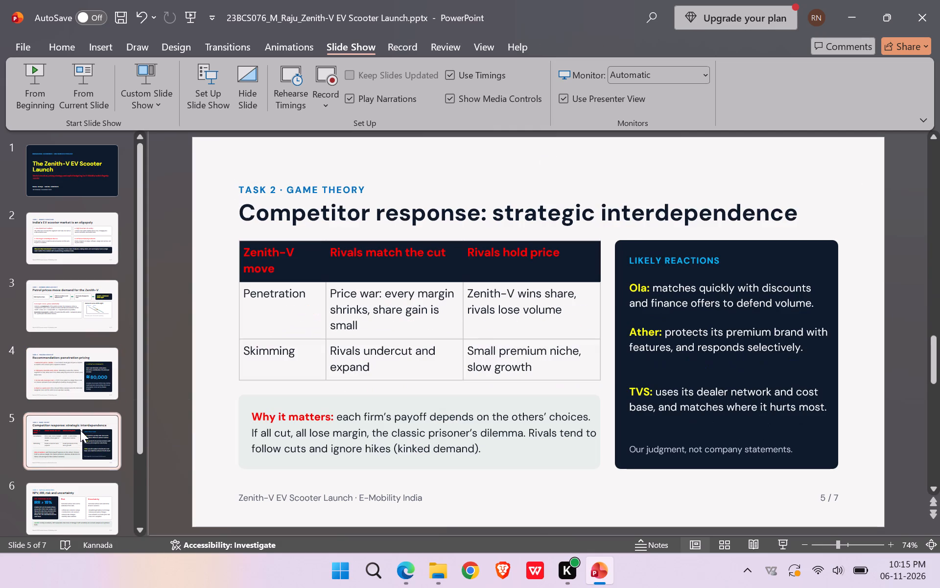
left_click(280, 190)
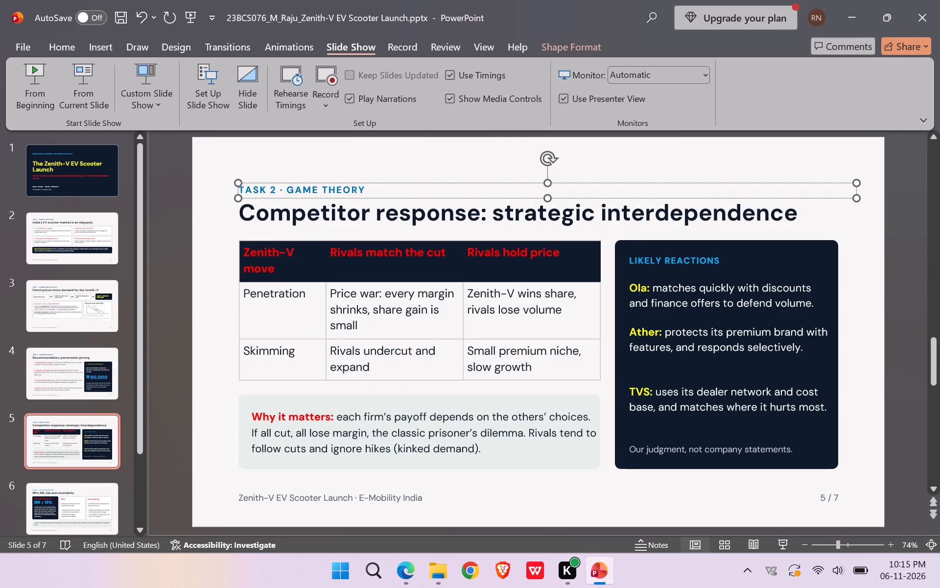
key("Right")
key("BackSpace")
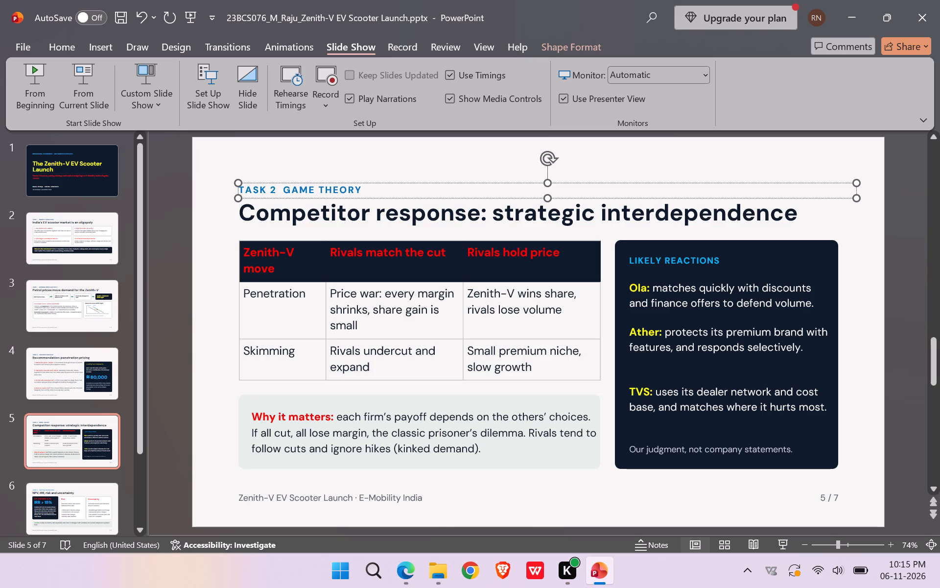
key("minus")
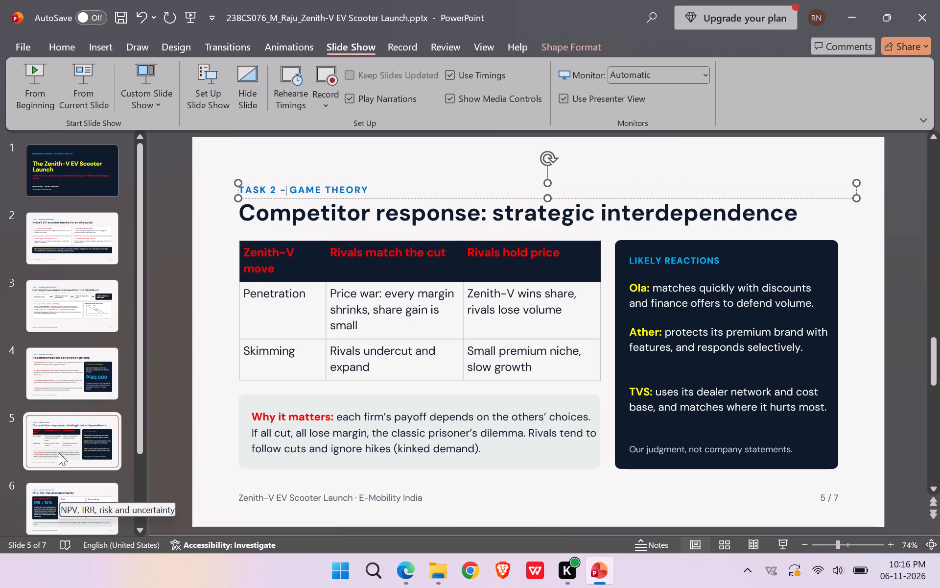
Replace the dot separator in slide 6's task label with a hyphen, giving "TASK 3 - CAPITAL BUDGETING".
scroll(59, 453, "down", 1)
left_click(72, 426)
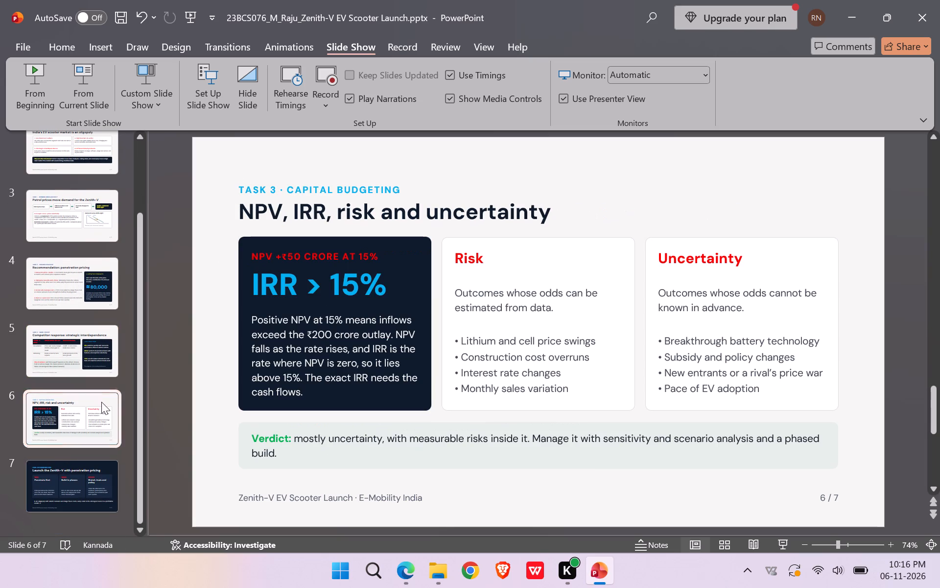
left_click(282, 200)
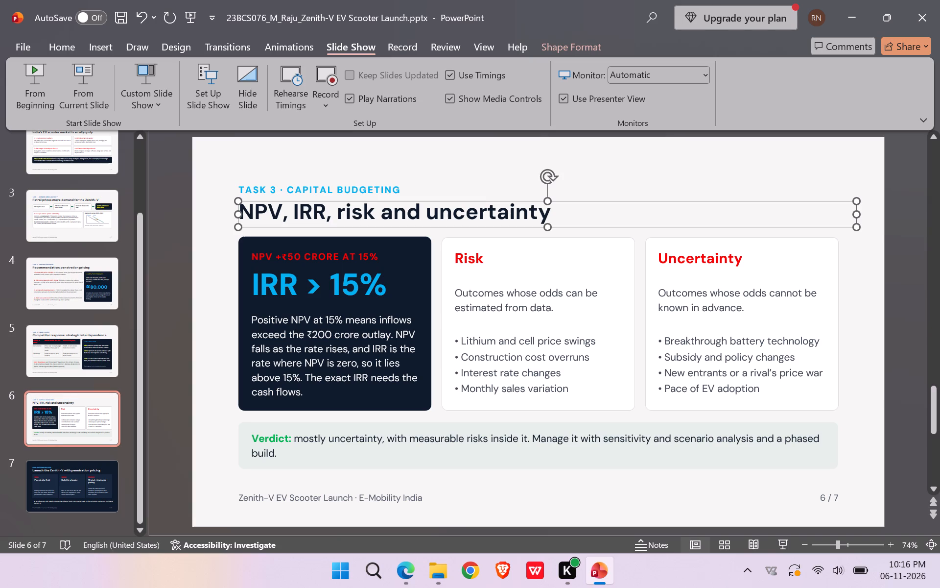
left_click(282, 189)
key("BackSpace")
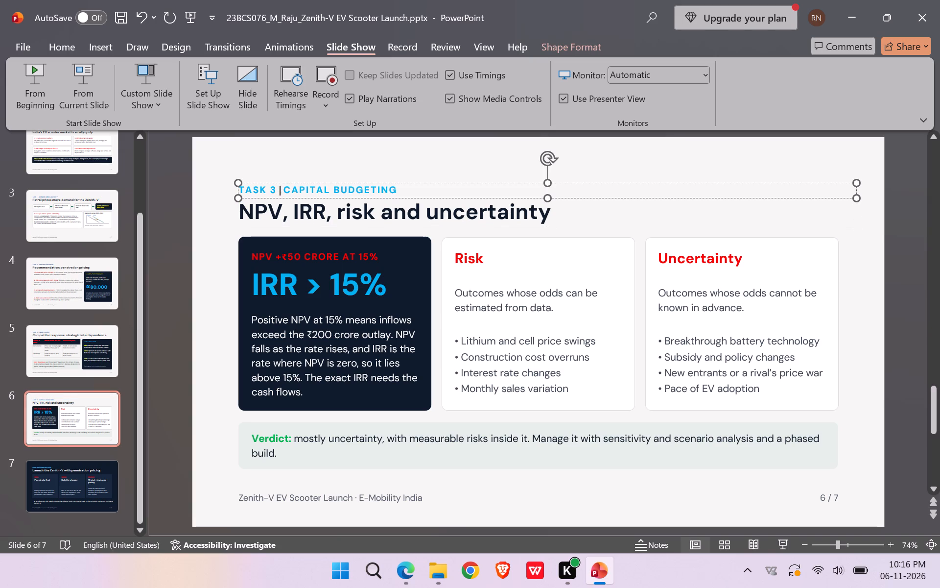
key("minus")
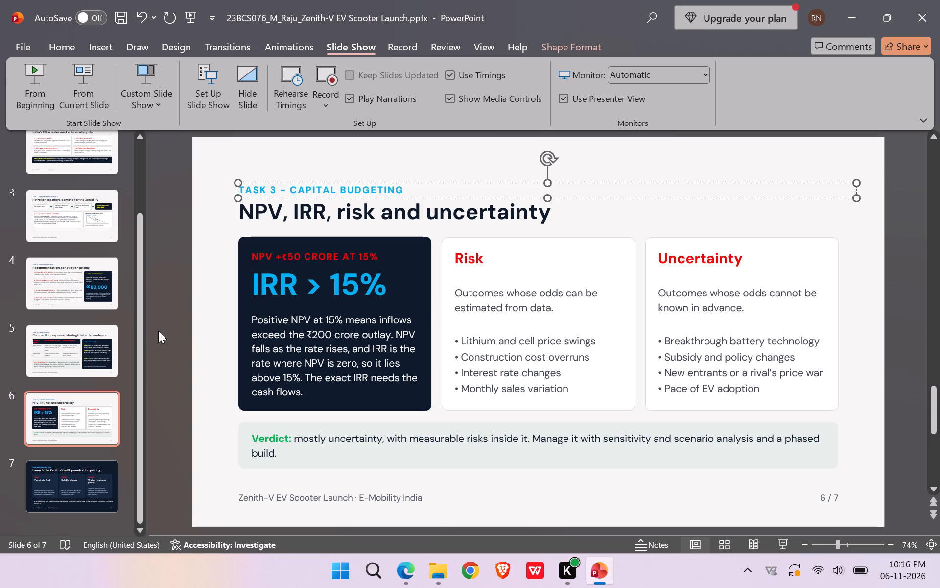
Start the full-screen slide show from slide 6 and go back through the deck to slide 1.
scroll(128, 222, "up", 11)
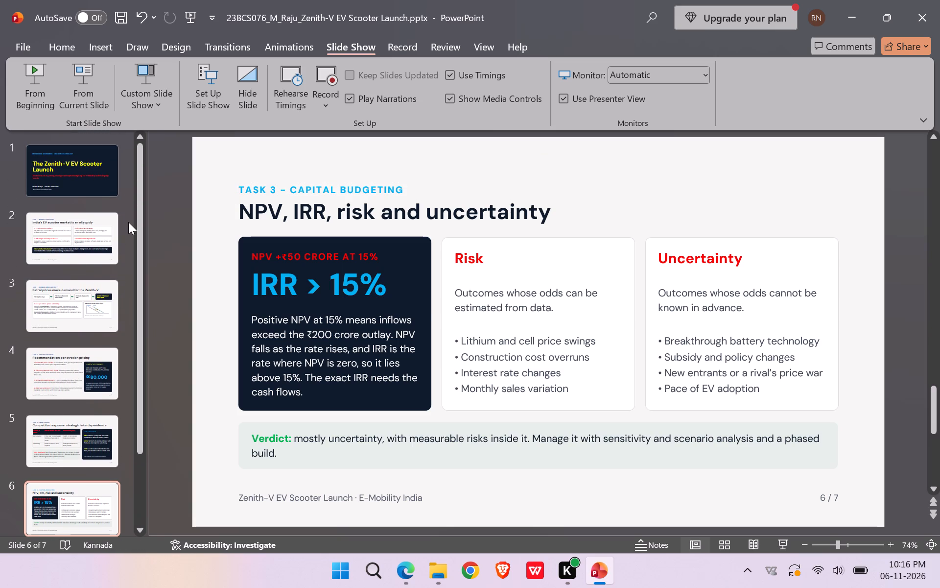
double_click(790, 552)
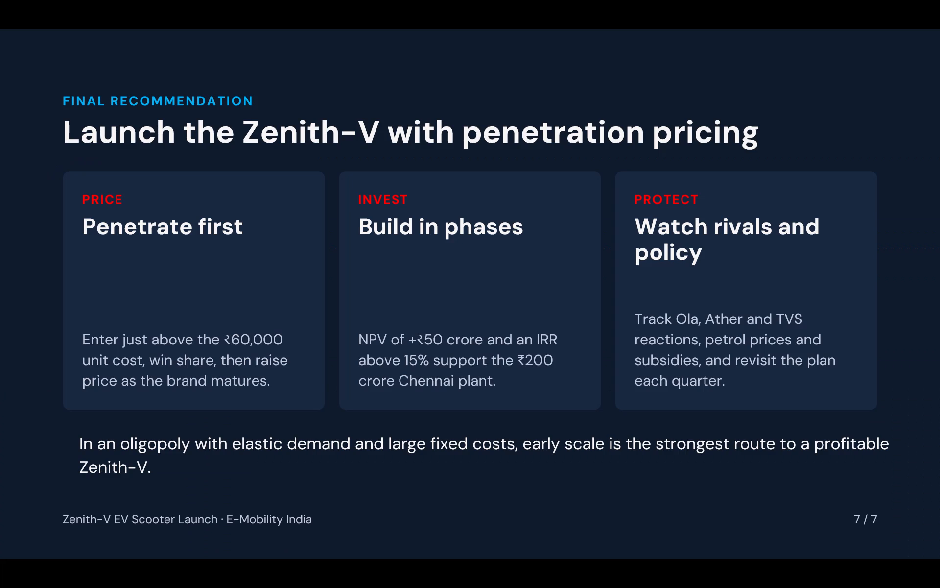
key("Left")
key("Left")
key("Left")
key("Left")
key("Left")
key("Left")
key("Left")
key("Left")
key("Left")
key("Left")
key("Left")
key("Left")
key("Left")
key("Left")
key("Left")
key("Left")
key("Left")
key("Left")
key("Left")
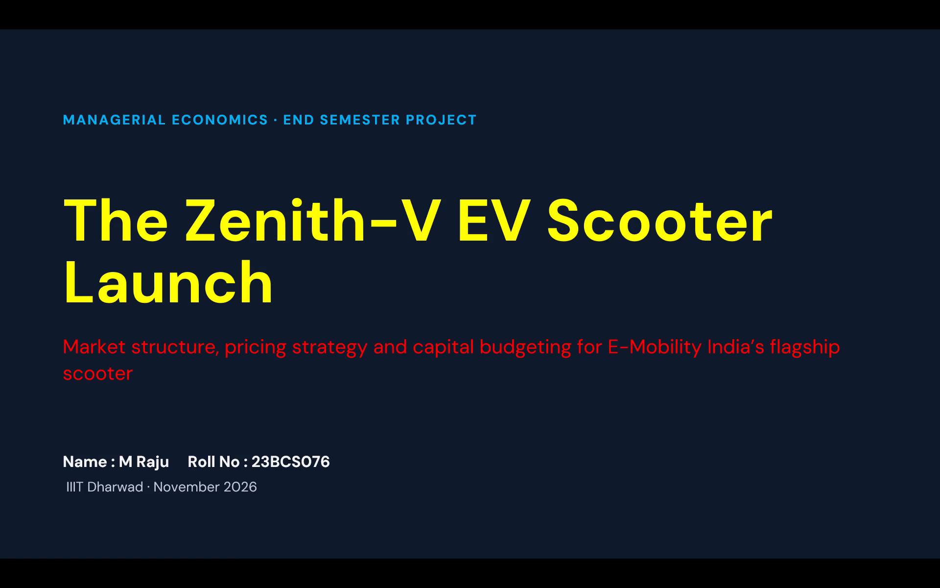
Step forward and back through the seven slides in the show to check the edited task labels, and exit the show.
key("Right")
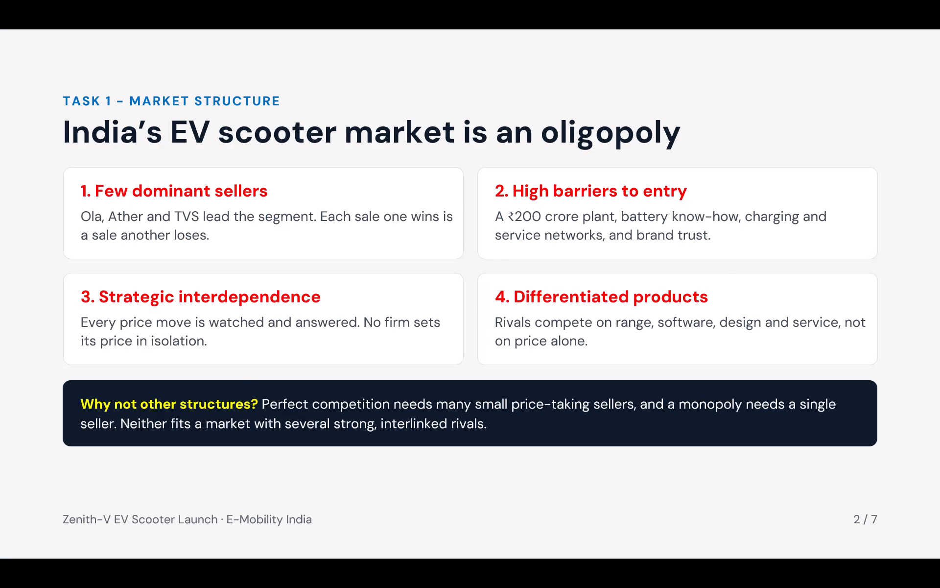
key("Right")
key("Right")
key("Right")
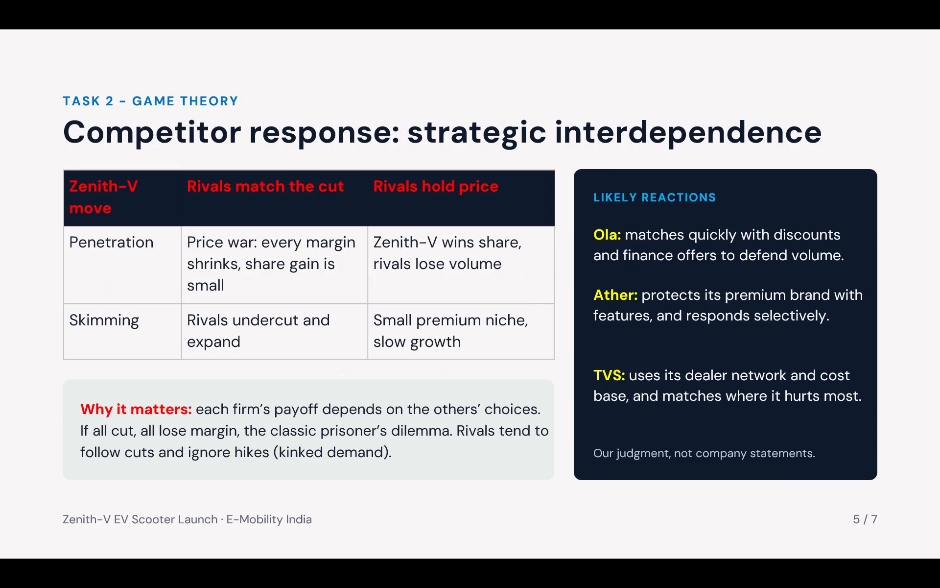
key("Right")
key("Right")
key("Left")
key("Left")
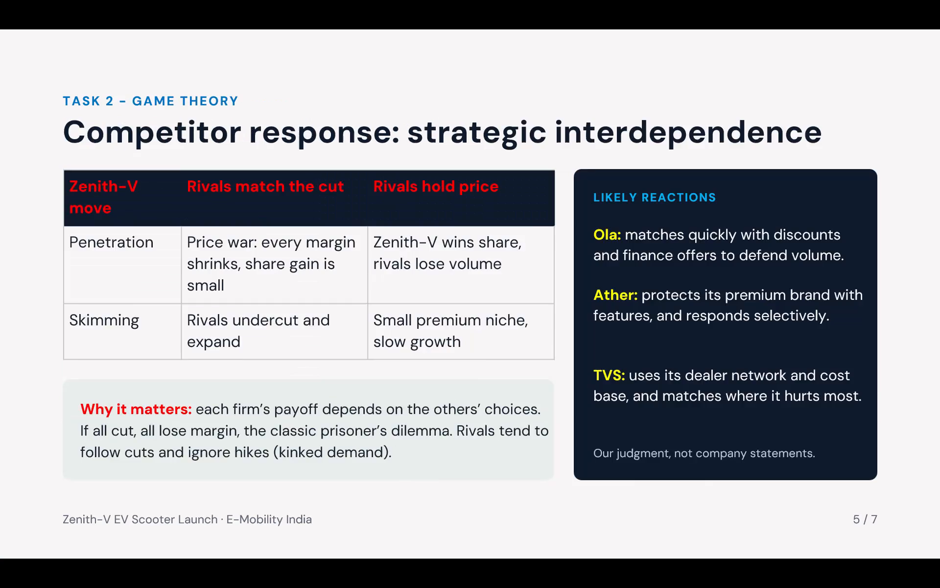
key("Left")
key("Left")
key("Left")
key("Left")
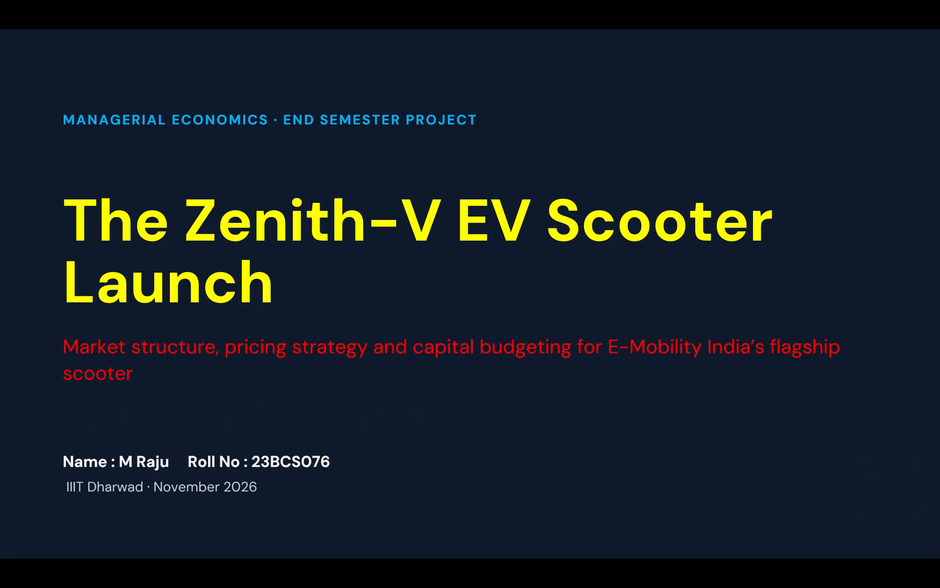
key("Right")
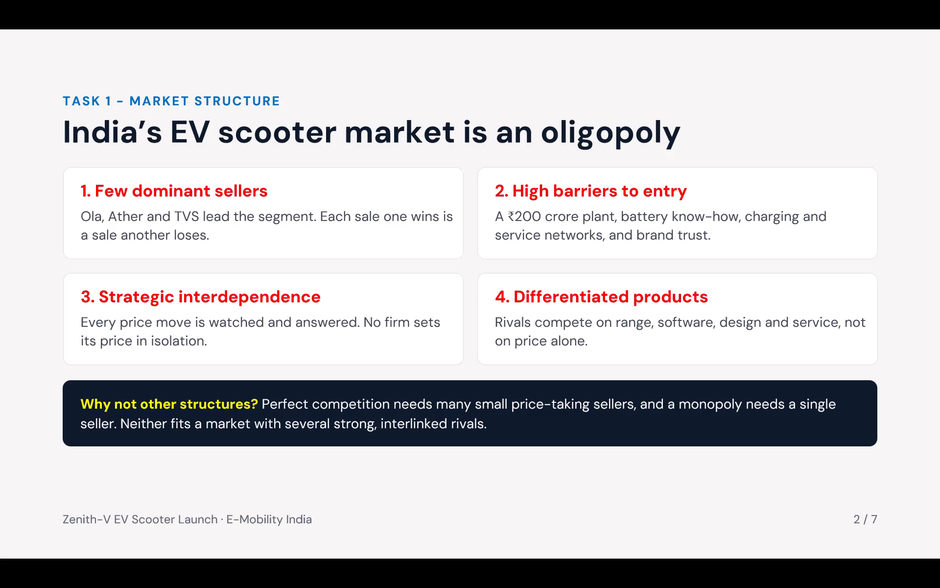
key("Right")
key("Right")
key("Right")
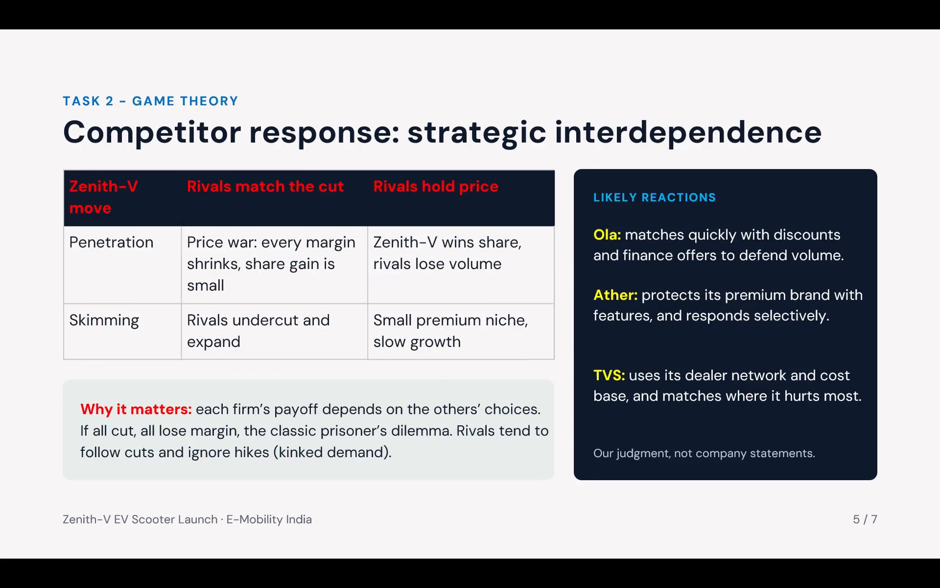
key("Right")
key("Right")
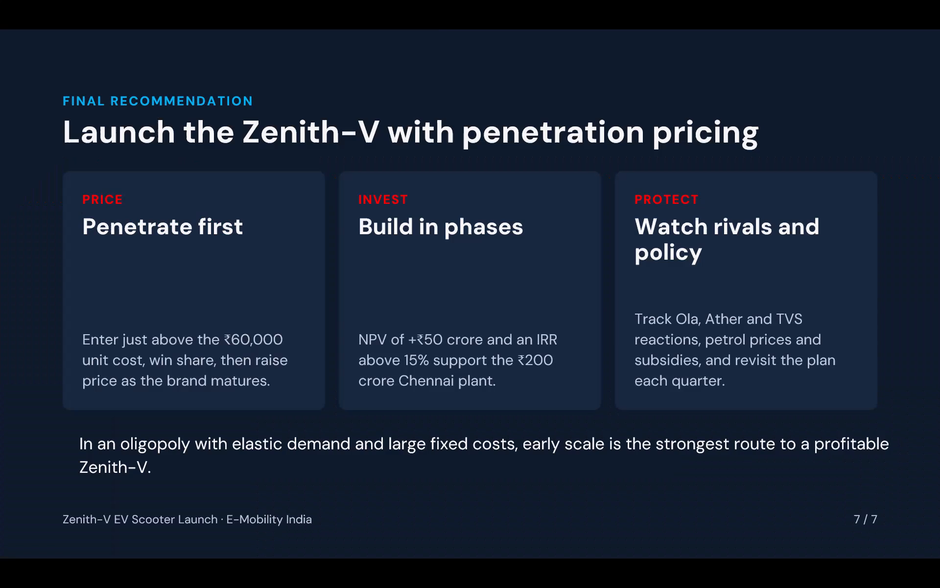
key("Right")
key("Left")
key("Left")
key("Left")
key("Left")
key("Left")
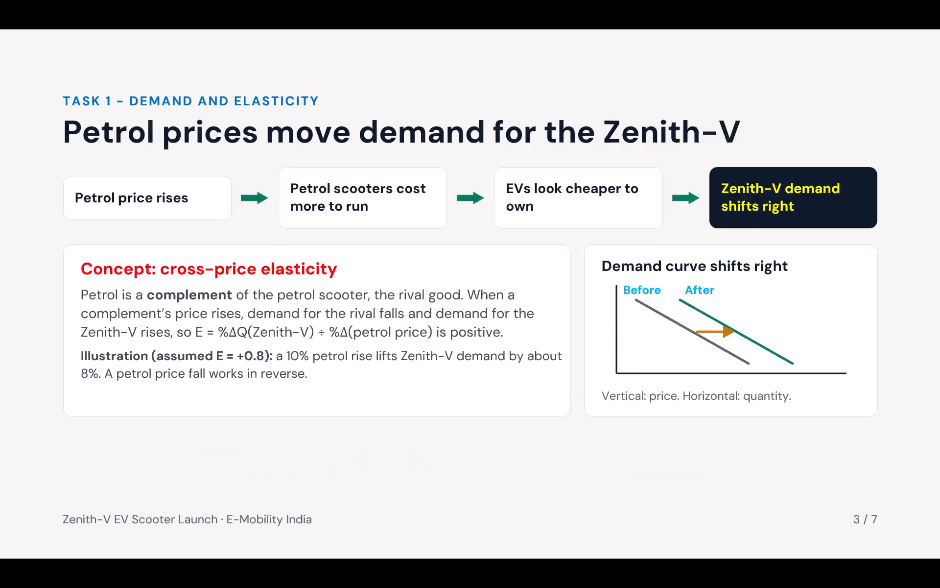
key("Left")
key("Escape")
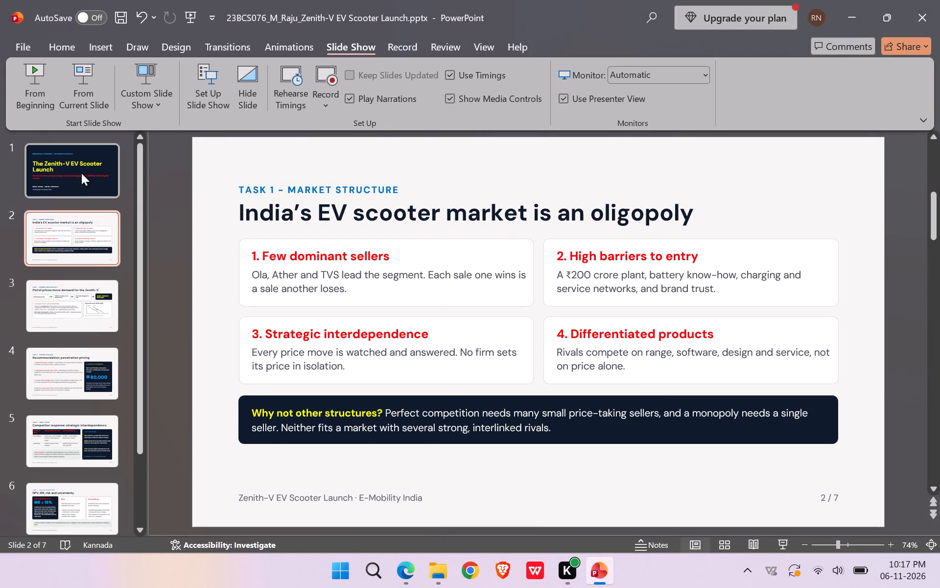
Apply the standard light blue font colour to slide 6's task label "TASK 3 - CAPITAL BUDGETING".
scroll(1, 388, "down", 6)
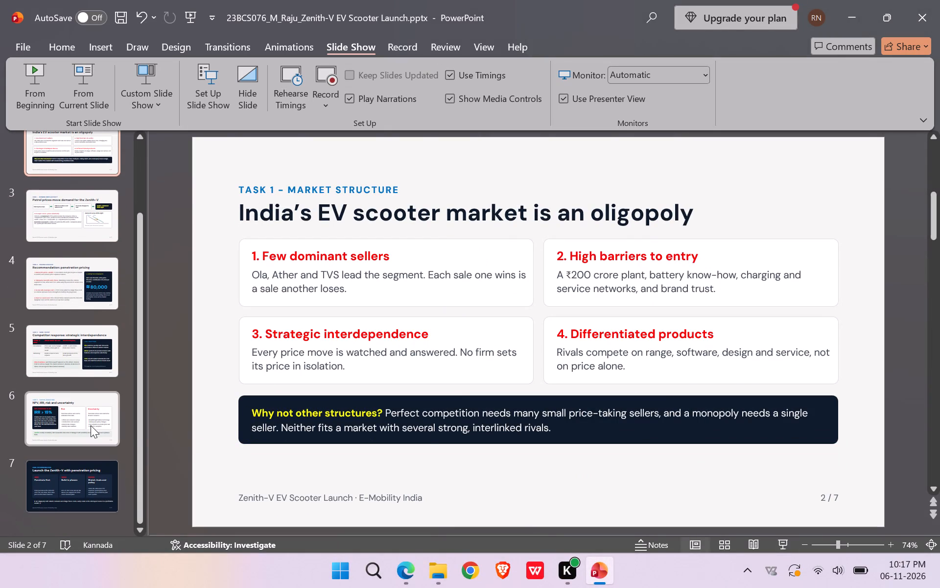
left_click(91, 425)
left_click(318, 183)
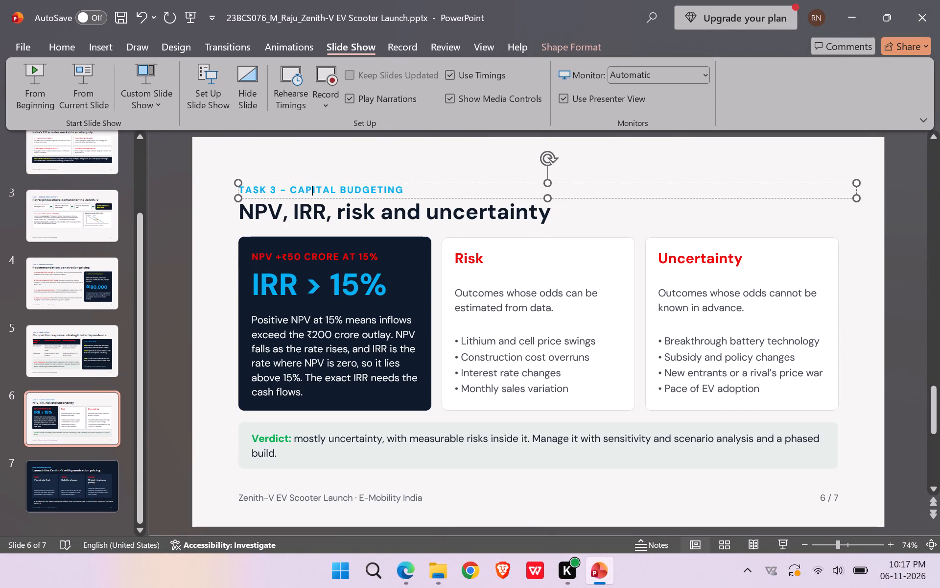
key("ctrl+a")
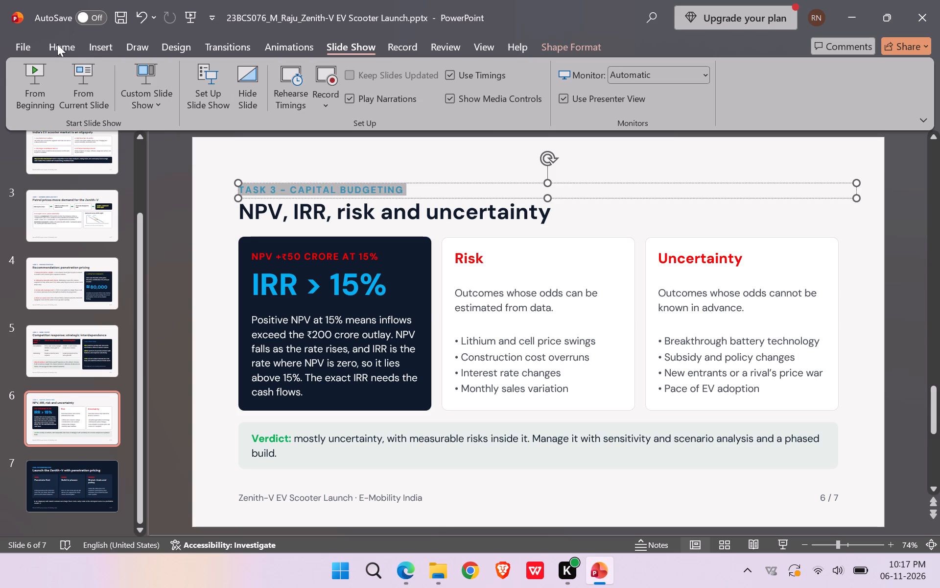
left_click(46, 48)
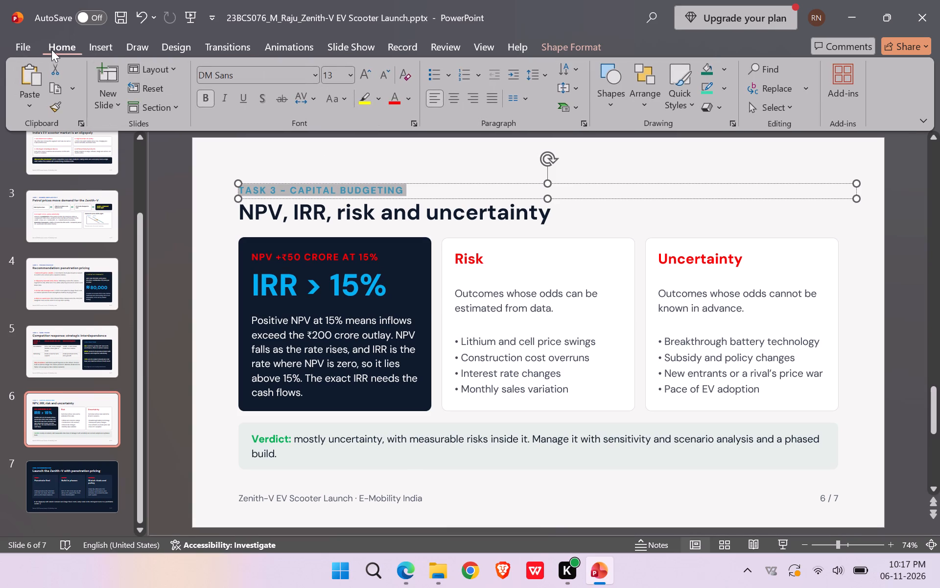
left_click(409, 98)
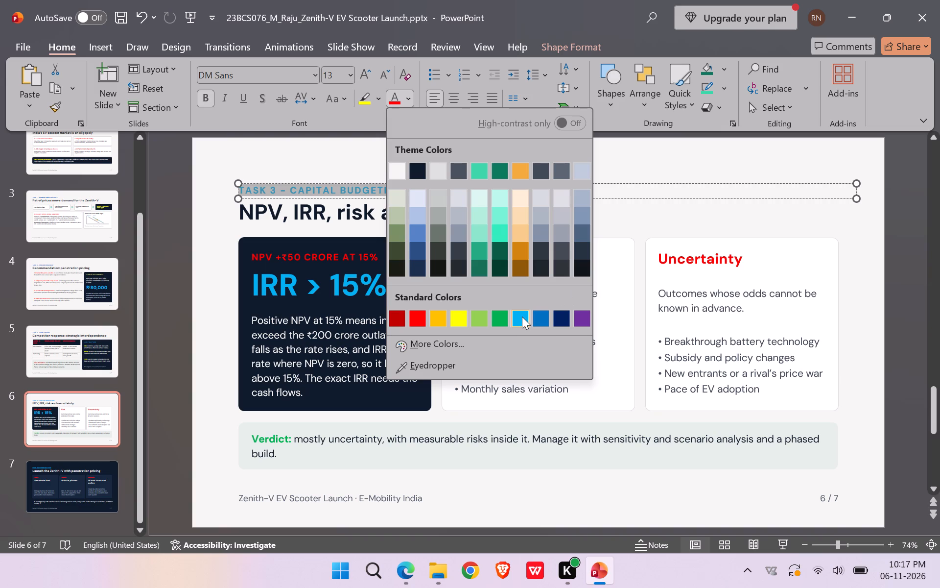
left_click(522, 316)
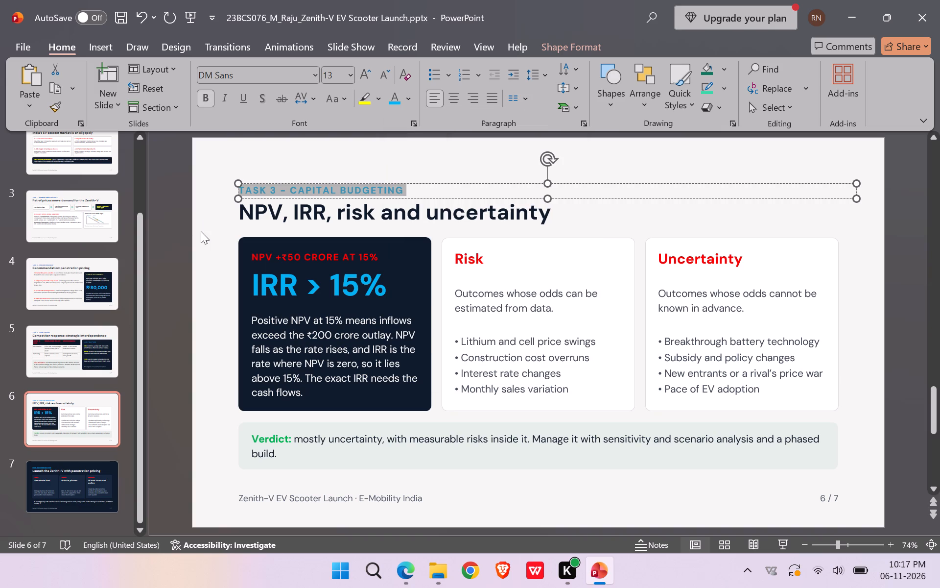
Recolour slide 2's task label "TASK 1 - MARKET STRUCTURE" in the same standard light blue.
scroll(26, 256, "up", 4)
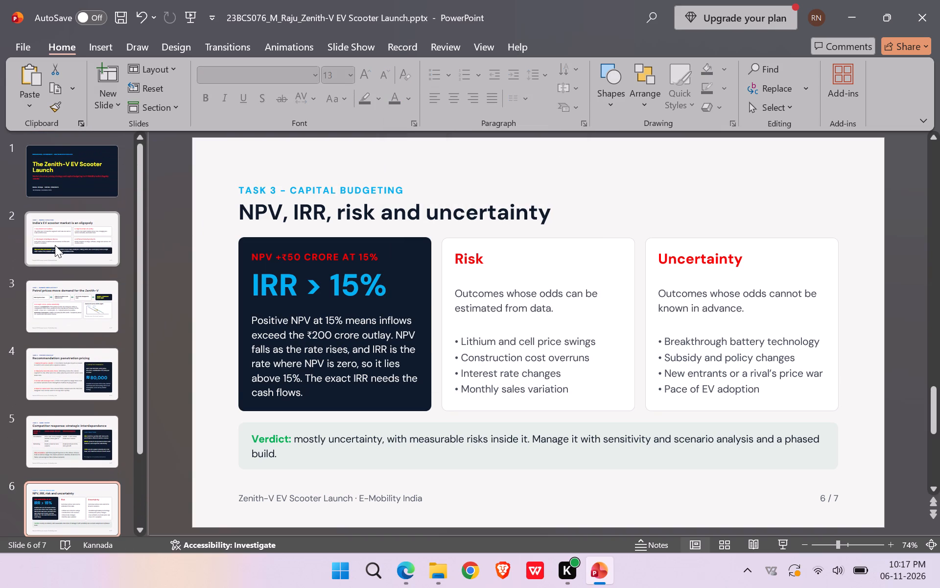
left_click(58, 245)
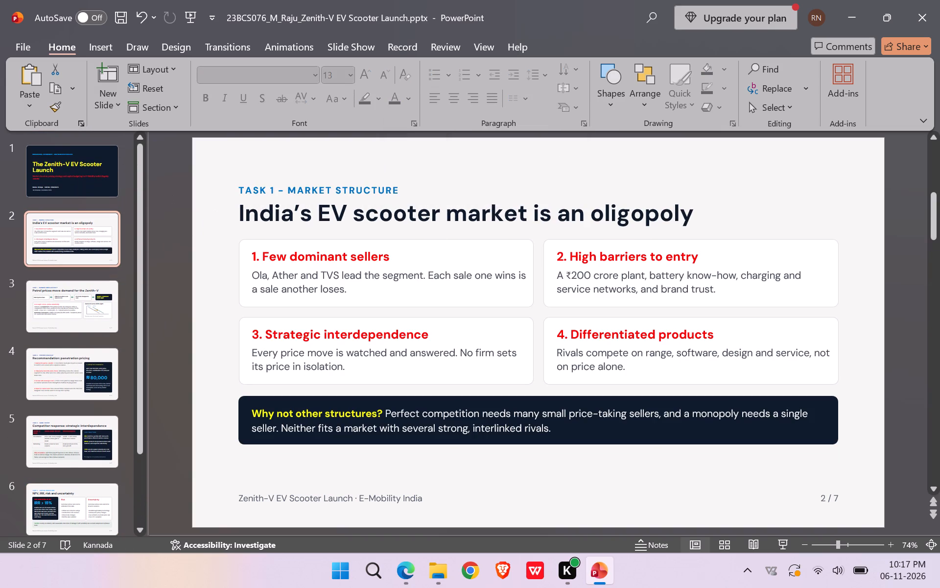
left_click(253, 189)
key("ctrl+a")
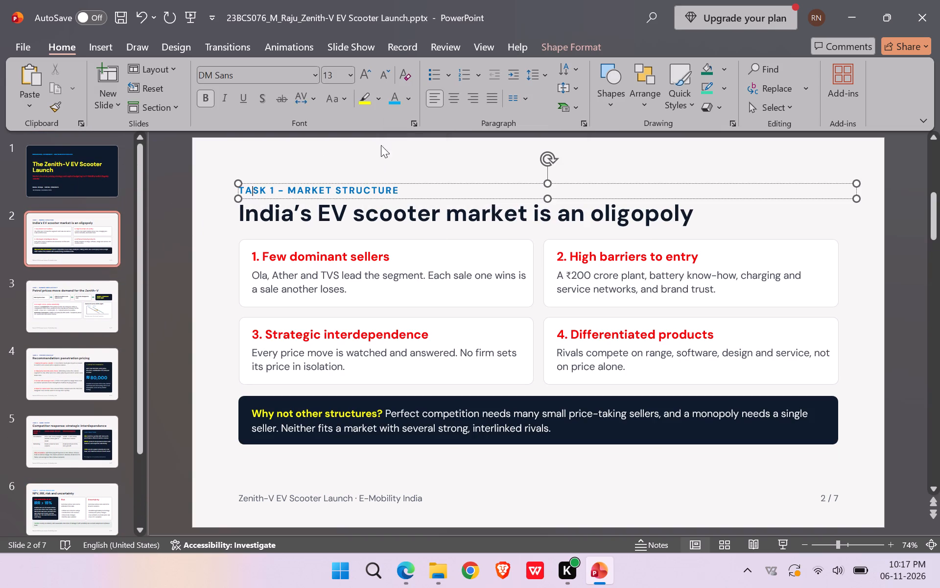
left_click(392, 97)
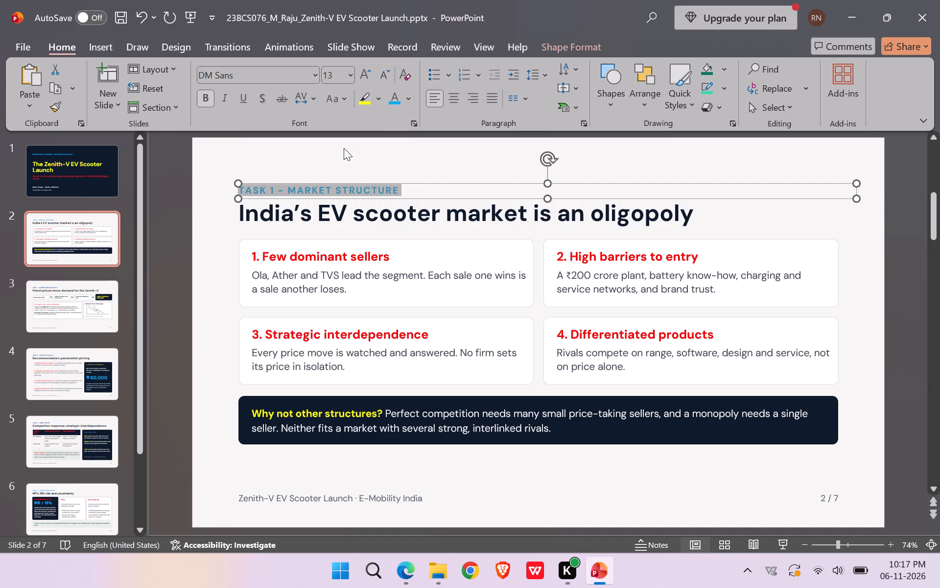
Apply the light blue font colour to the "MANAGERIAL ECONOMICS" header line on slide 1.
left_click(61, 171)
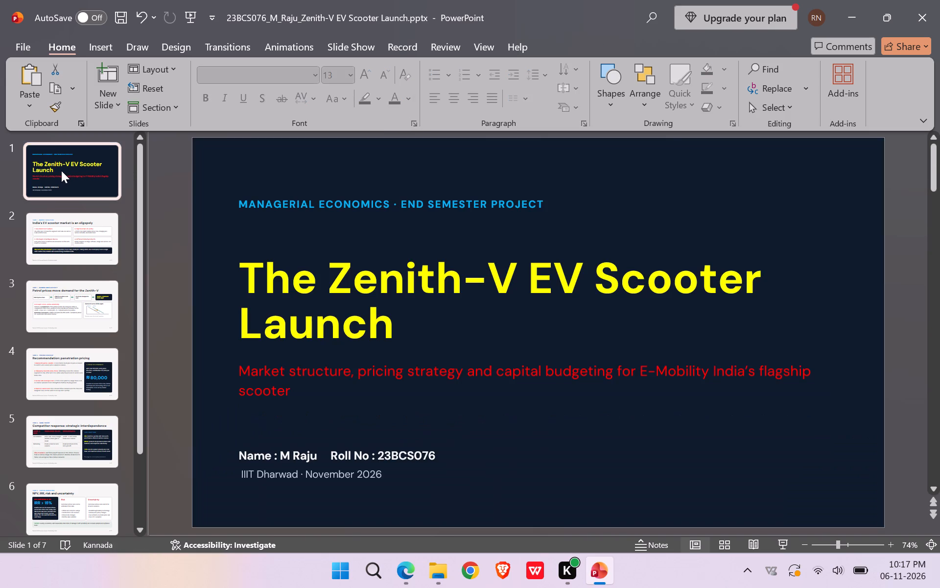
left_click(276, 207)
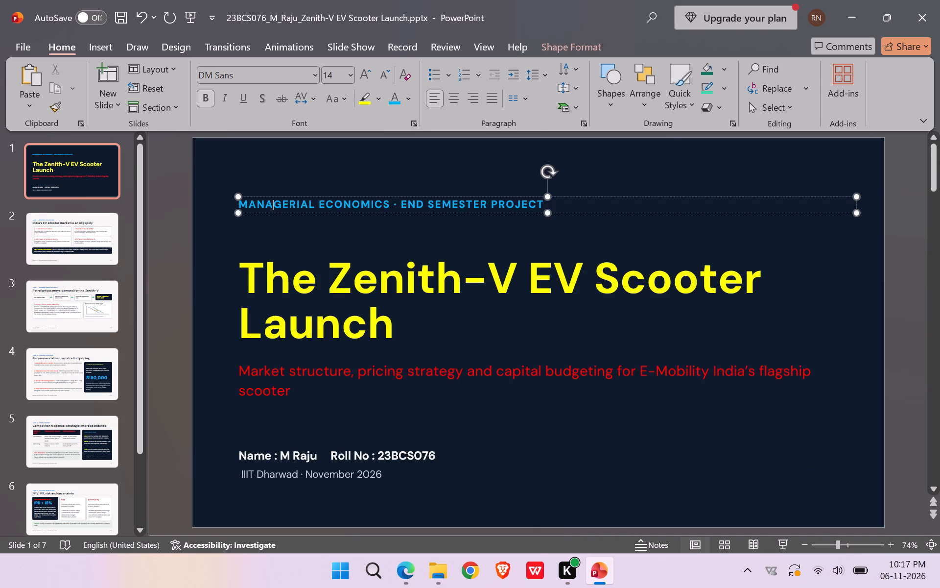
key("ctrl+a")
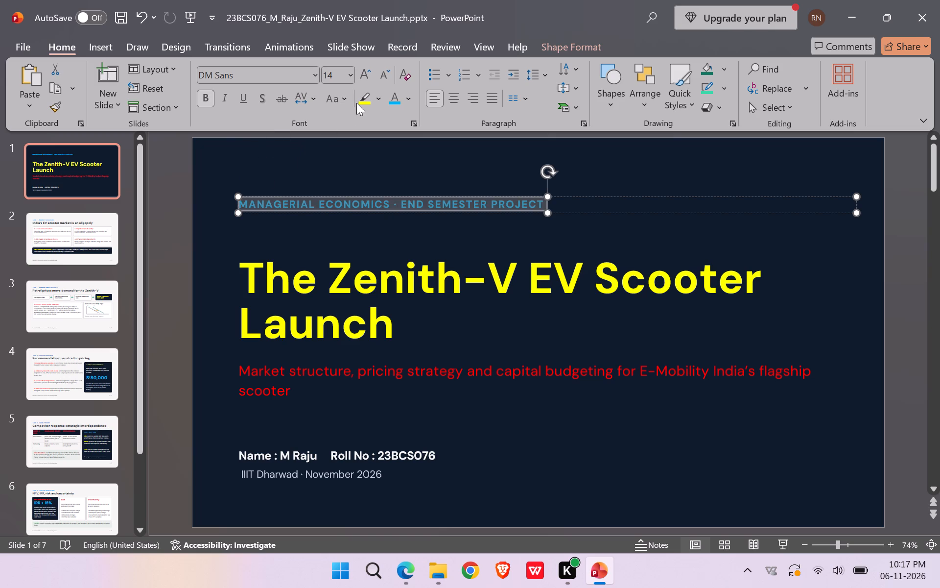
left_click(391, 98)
Recolour slide 1's title "The Zenith-V EV Scooter Launch" in light blue.
left_click(413, 278)
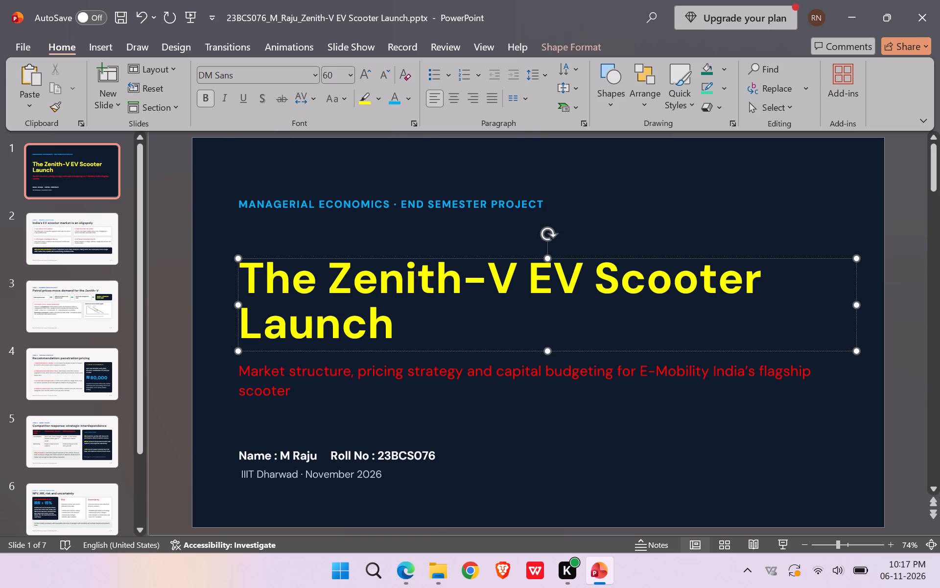
key("ctrl+a")
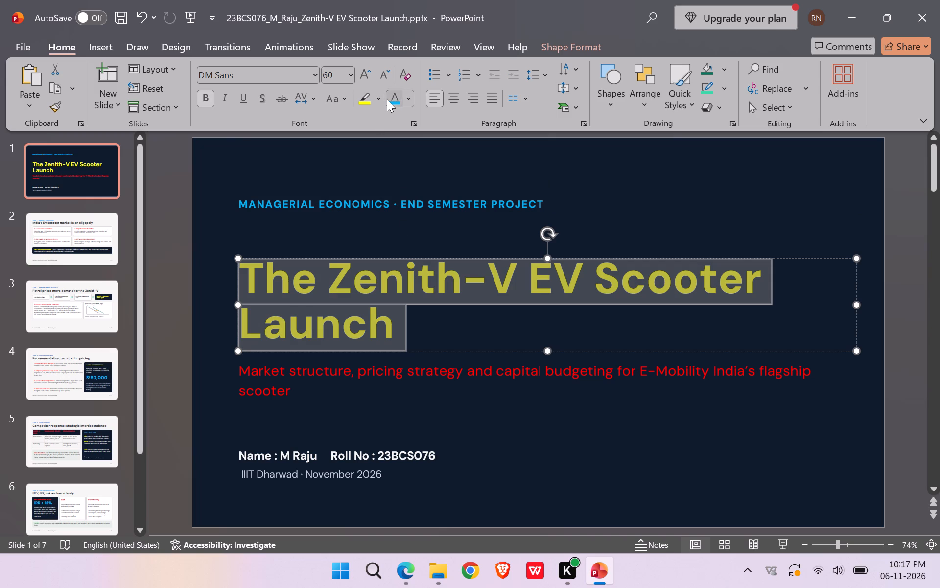
left_click(387, 99)
Recolour the "MANAGERIAL ECONOMICS" header line above slide 1's title in standard yellow.
left_click(418, 218)
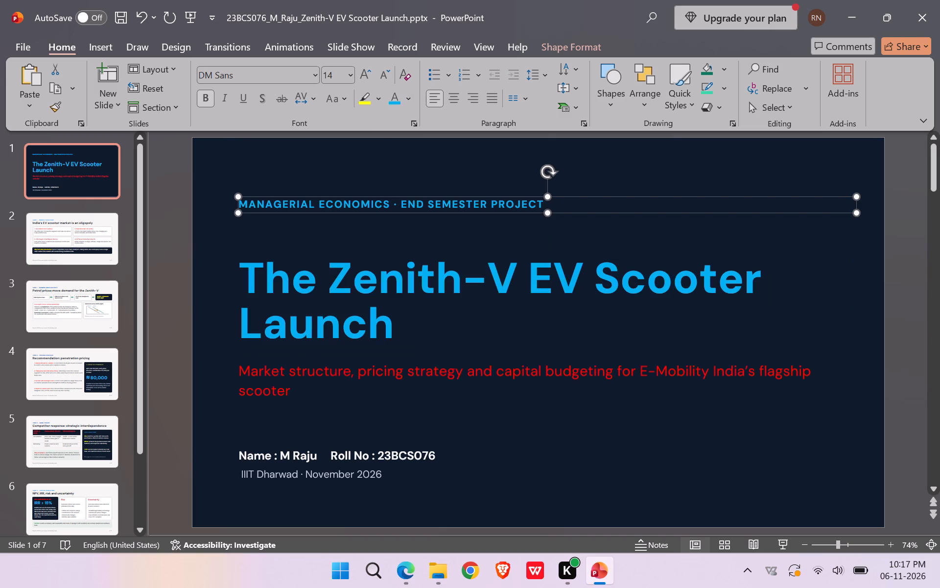
left_click(409, 209)
key("ctrl+a")
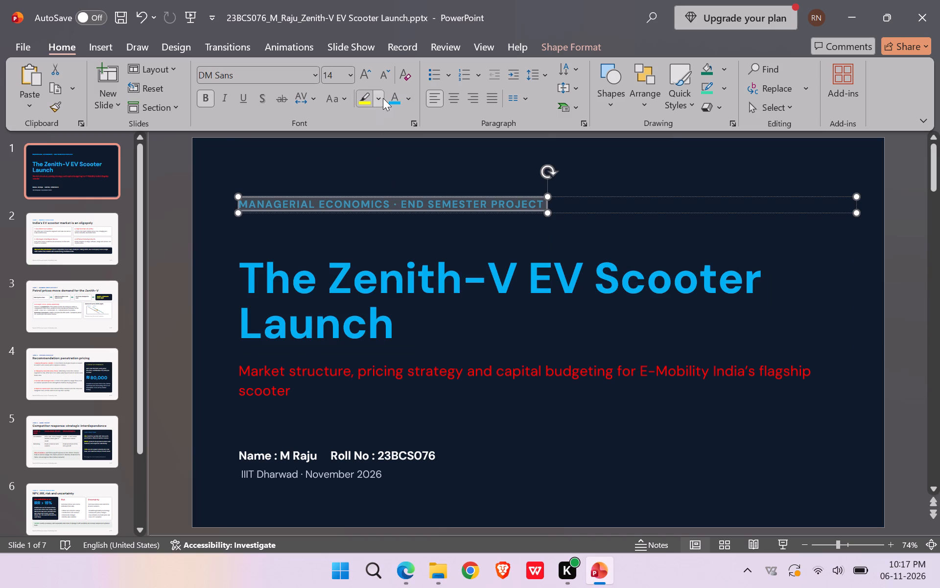
left_click(404, 101)
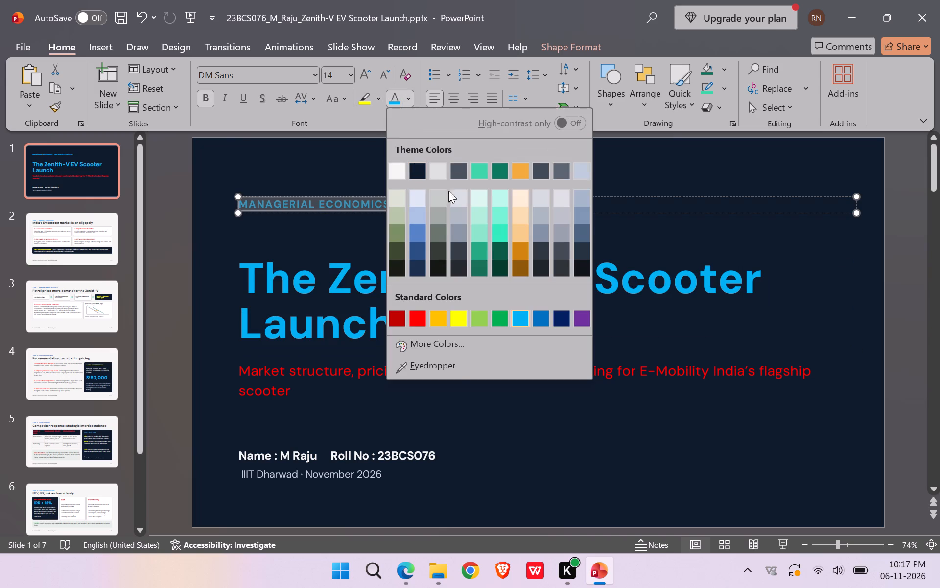
left_click(453, 319)
left_click(411, 249)
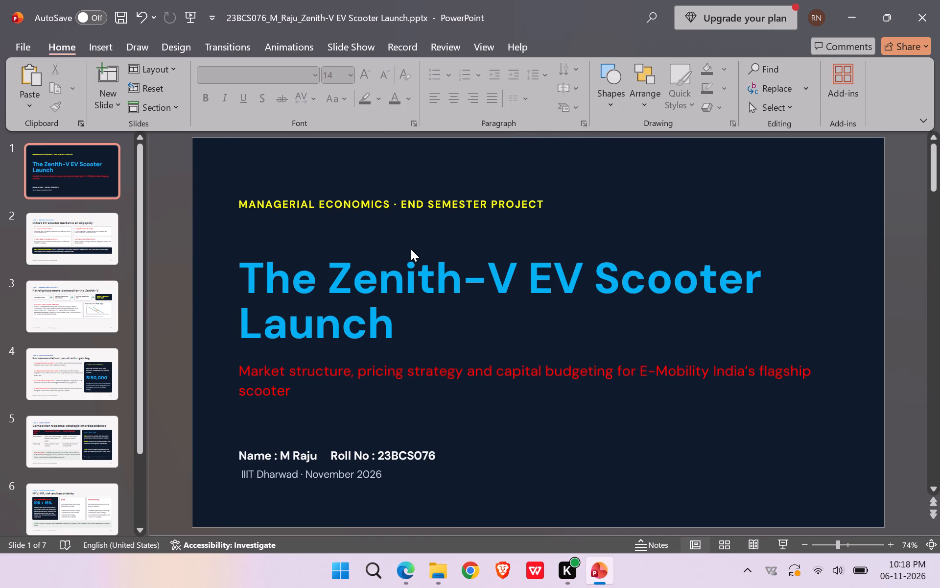
Recolour slide 1's subtitle about market structure, pricing strategy and capital budgeting in the pale off-white theme shade.
left_click(377, 388)
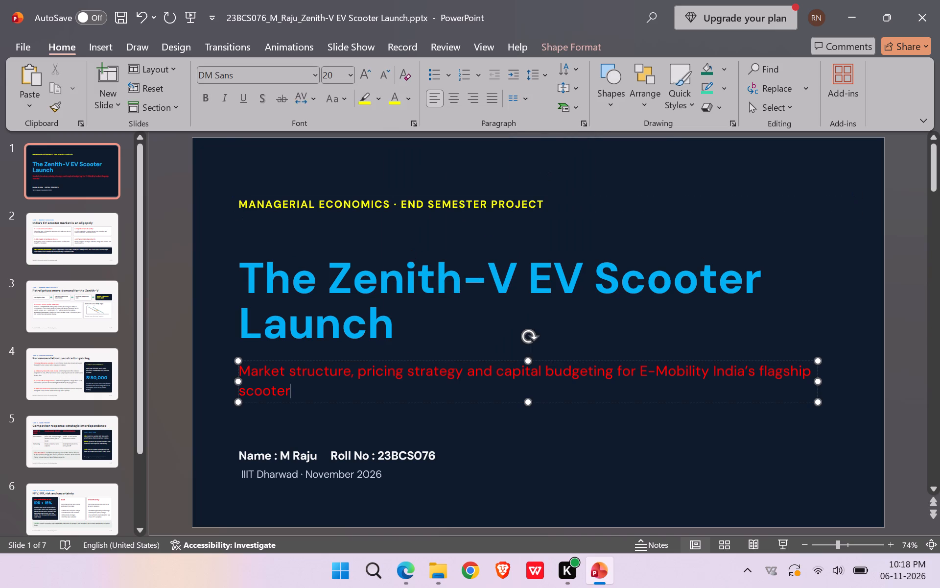
key("ctrl+a")
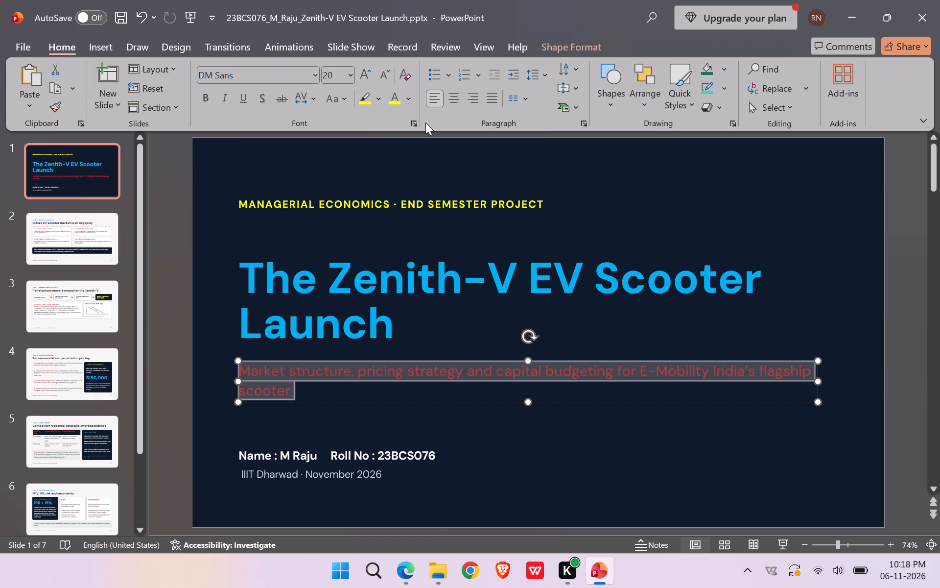
left_click(408, 100)
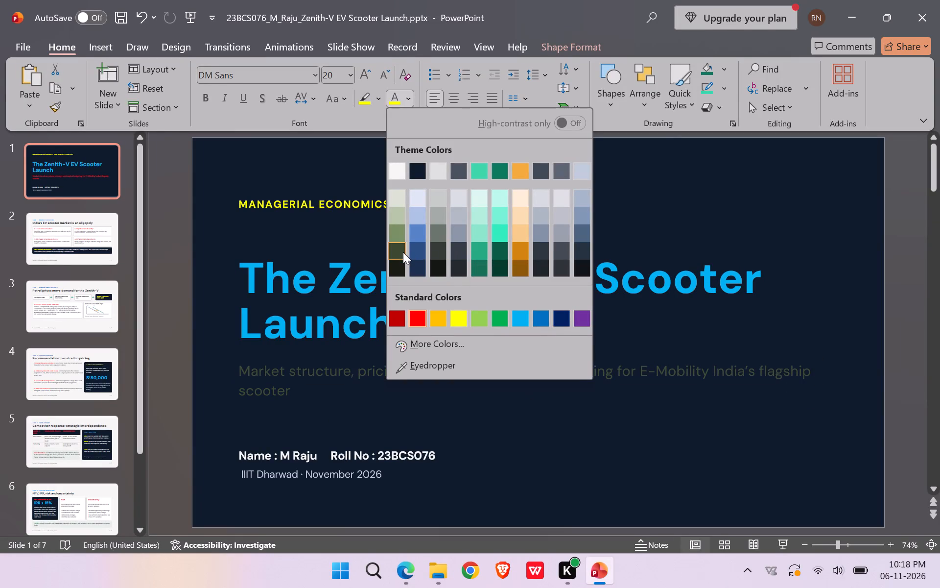
left_click(402, 202)
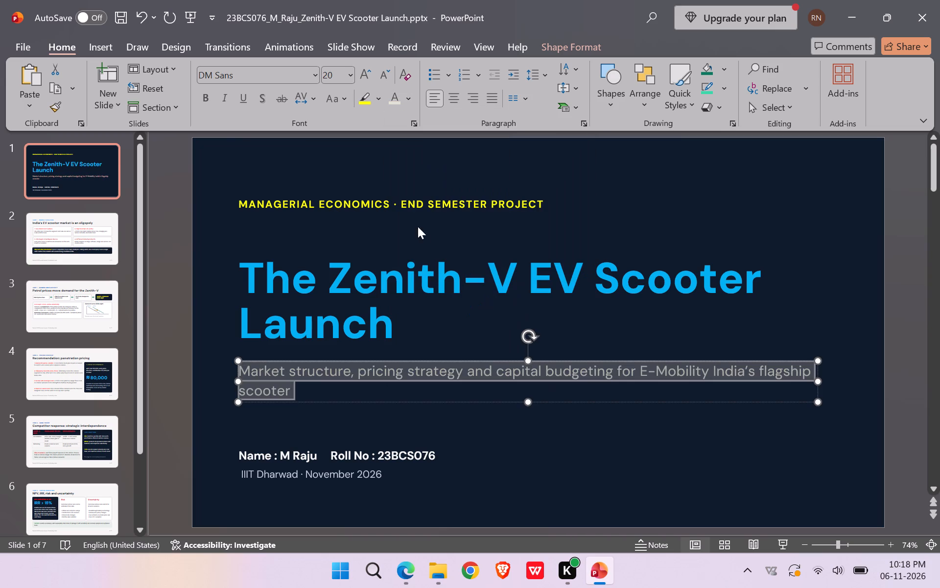
Replace the dot separator in slide 1's header line with a hyphen, giving "MANAGERIAL ECONOMICS - END SEMESTER PROJECT".
left_click(427, 266)
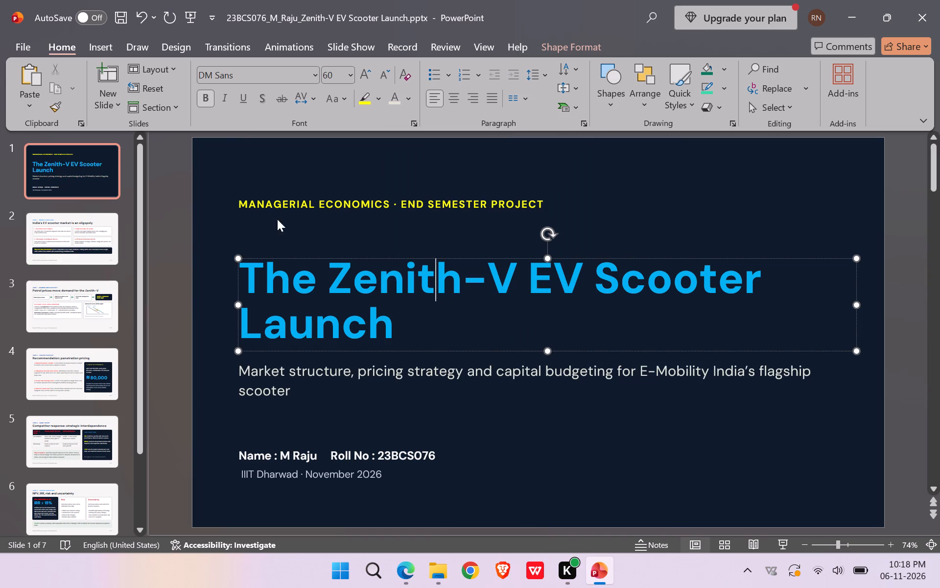
left_click(389, 207)
left_click(395, 205)
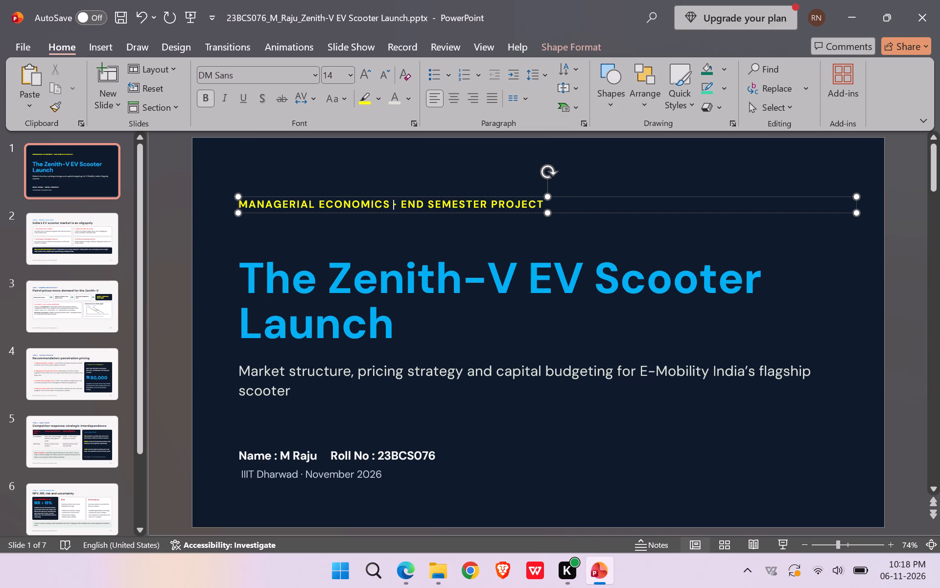
key("Right")
key("BackSpace")
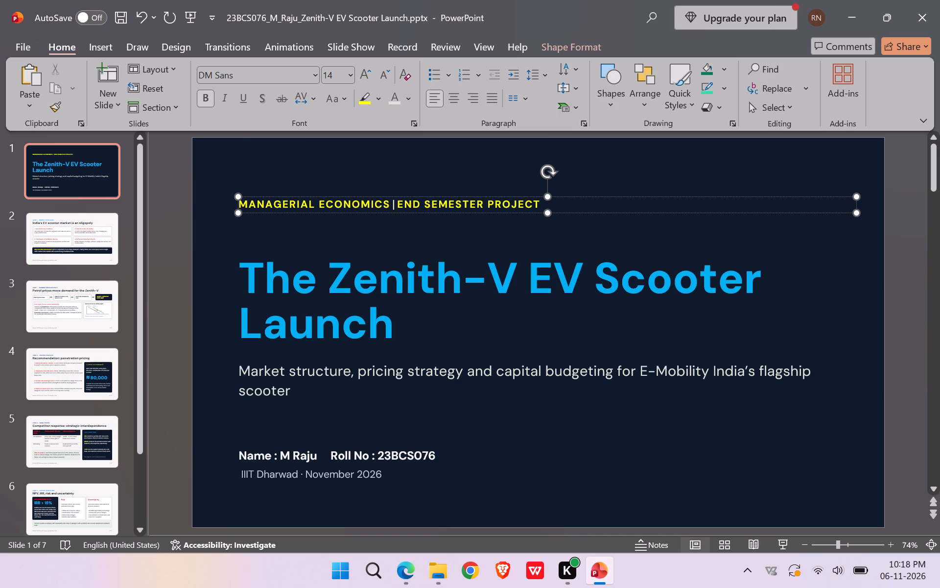
key("minus")
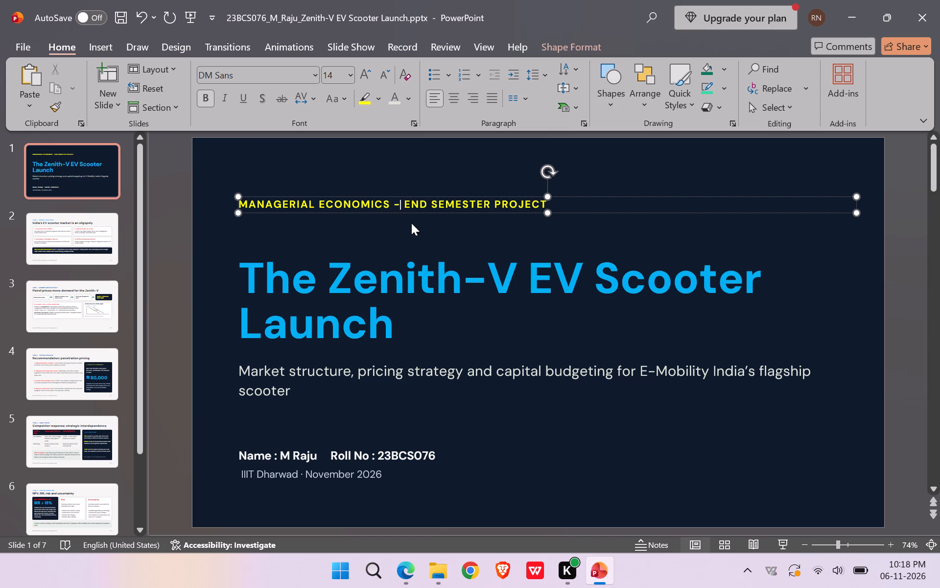
Recolour slide 3's task label "TASK 1 - DEMAND AND ELASTICITY" in standard light blue.
left_click(71, 246)
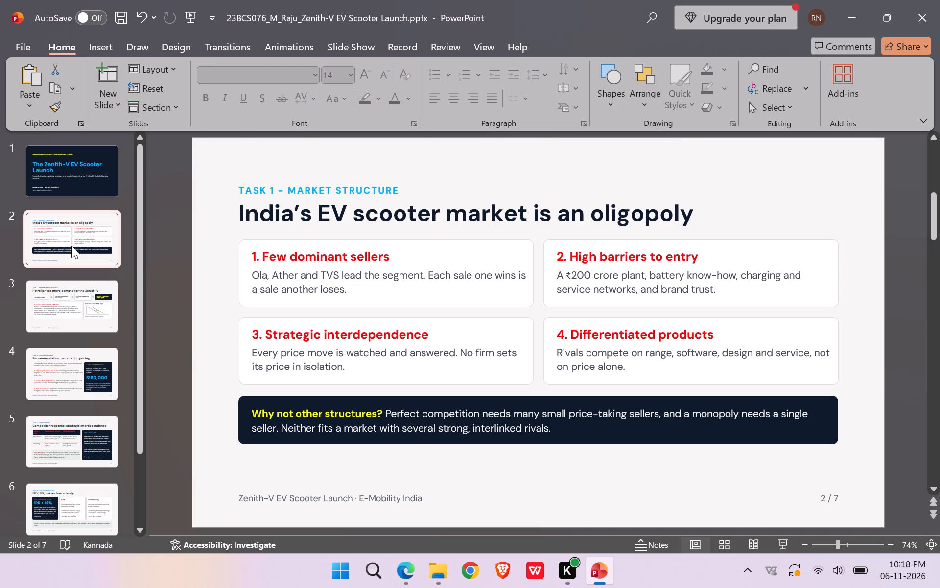
key("Right")
key("Down")
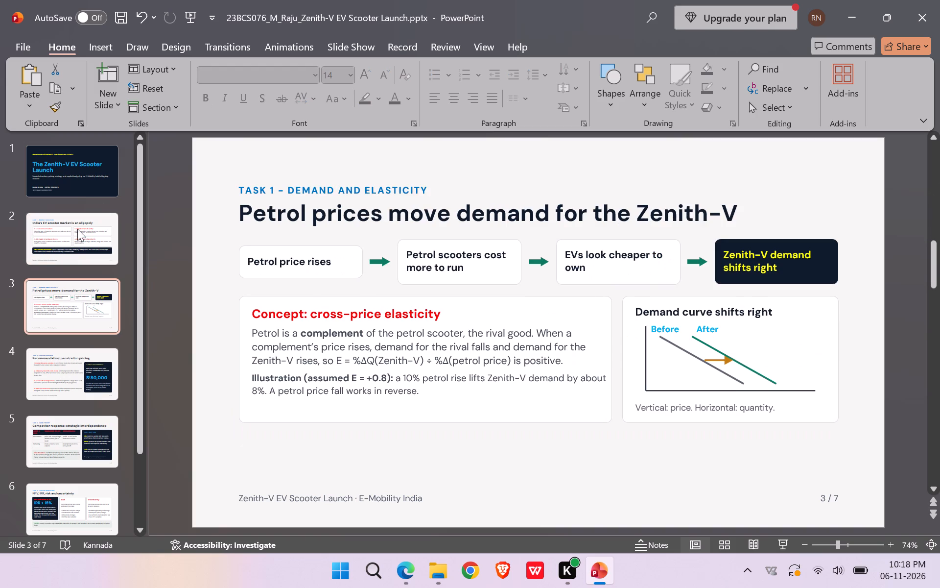
left_click(289, 196)
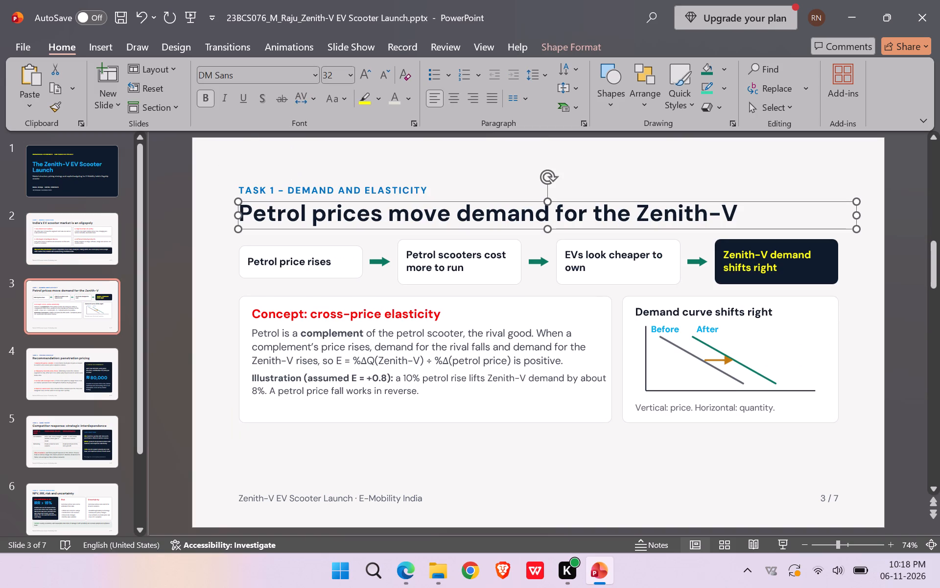
left_click(289, 191)
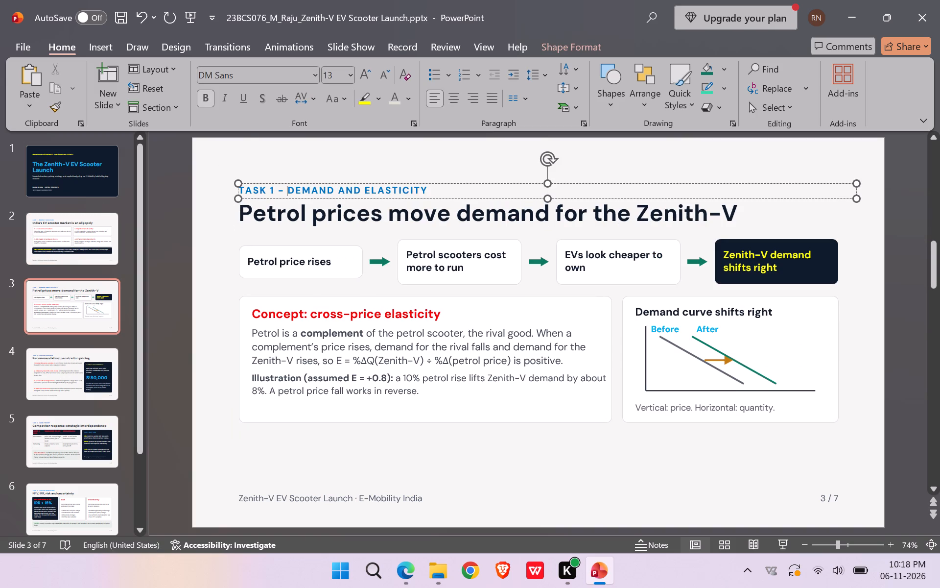
key("ctrl+a")
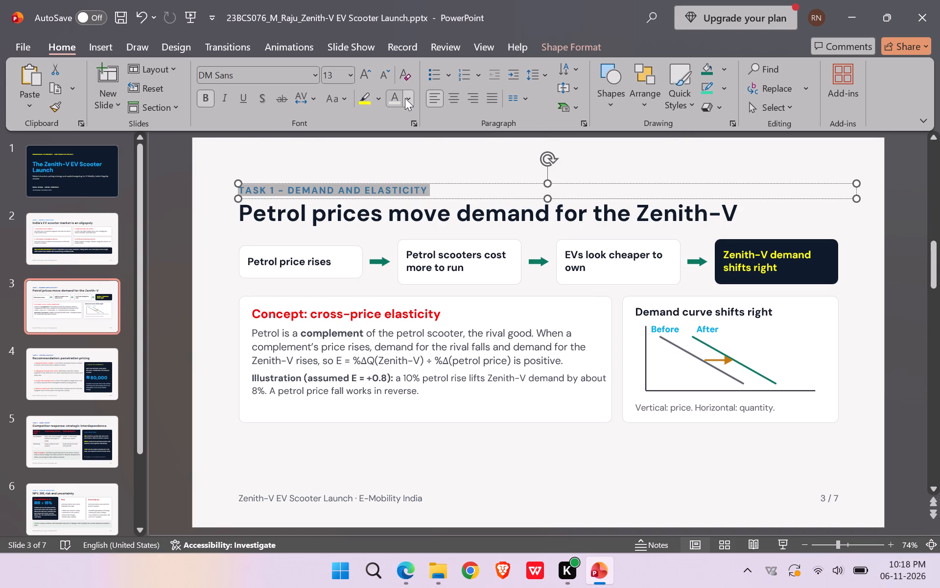
left_click(405, 98)
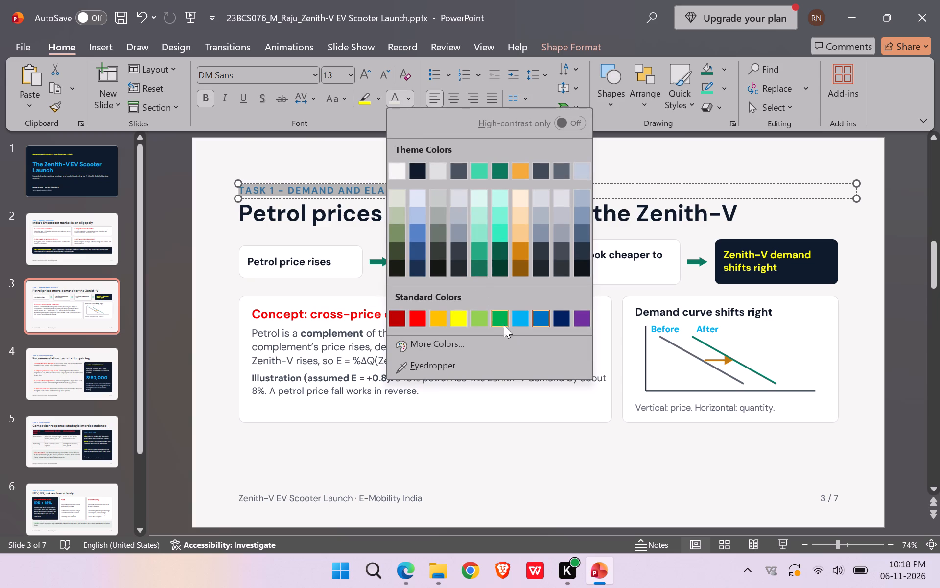
left_click(518, 321)
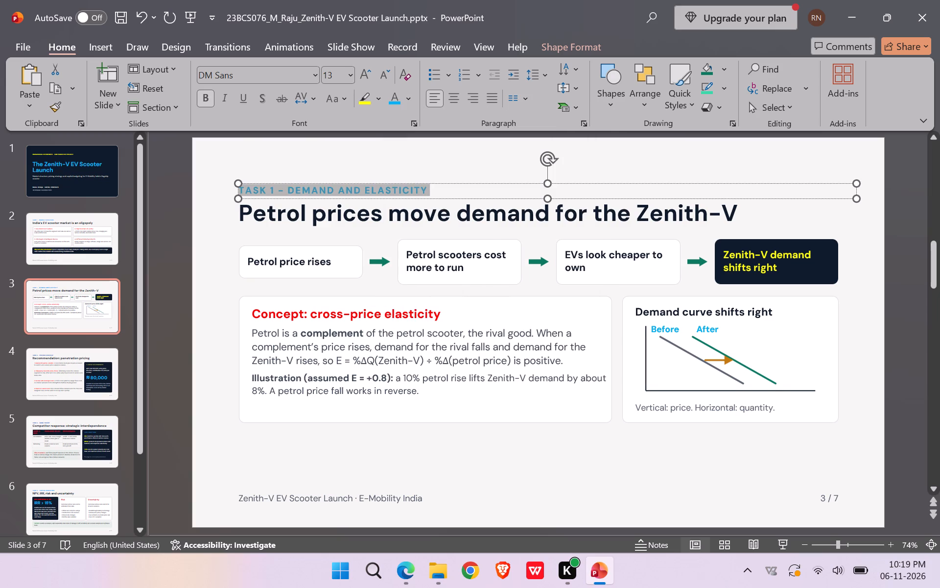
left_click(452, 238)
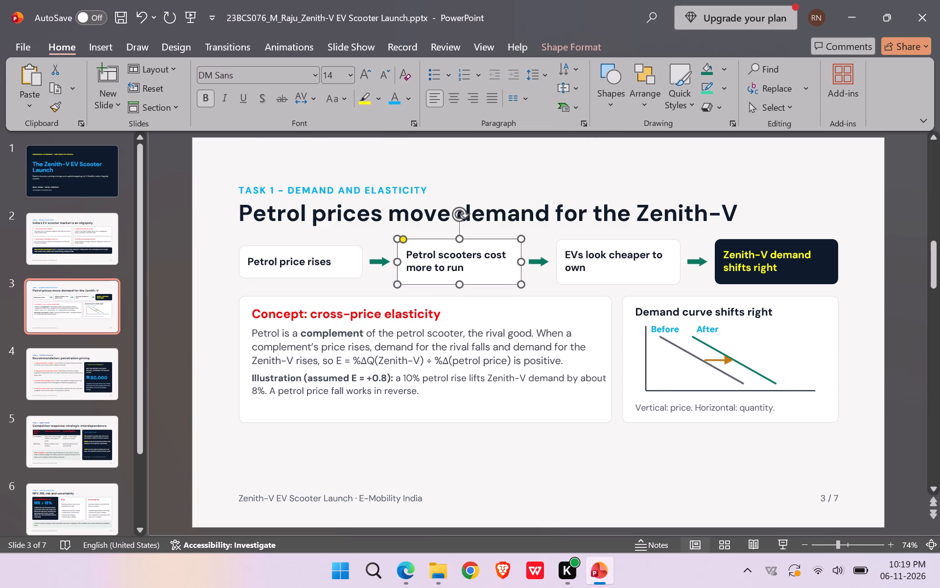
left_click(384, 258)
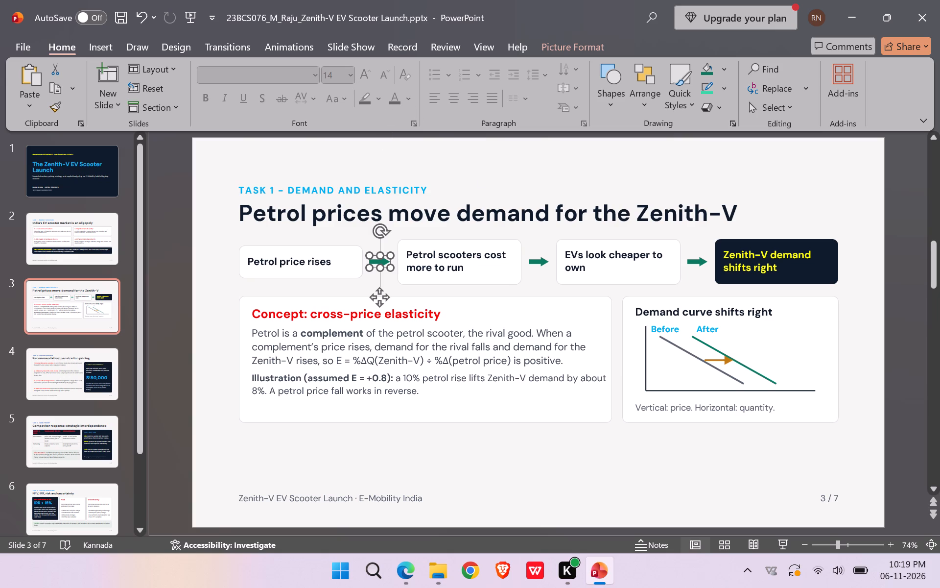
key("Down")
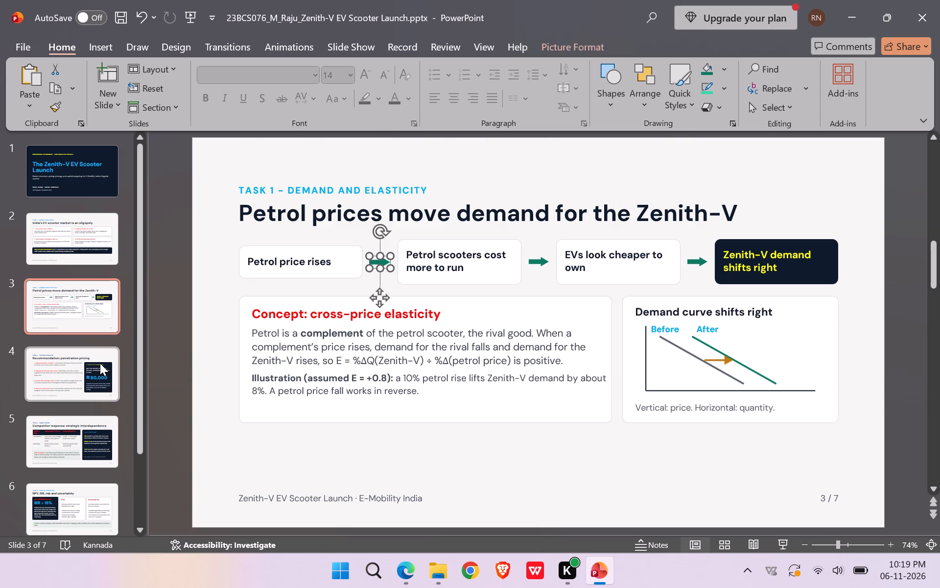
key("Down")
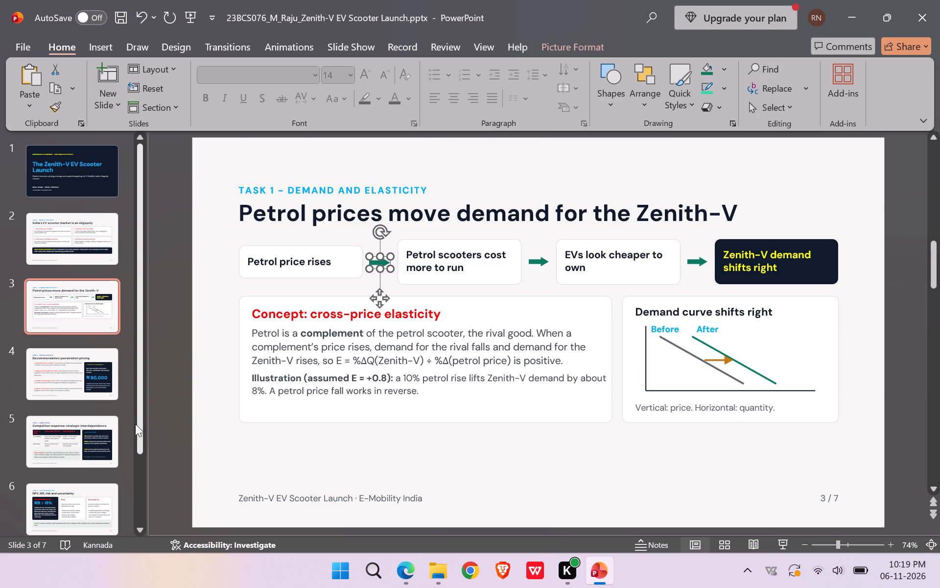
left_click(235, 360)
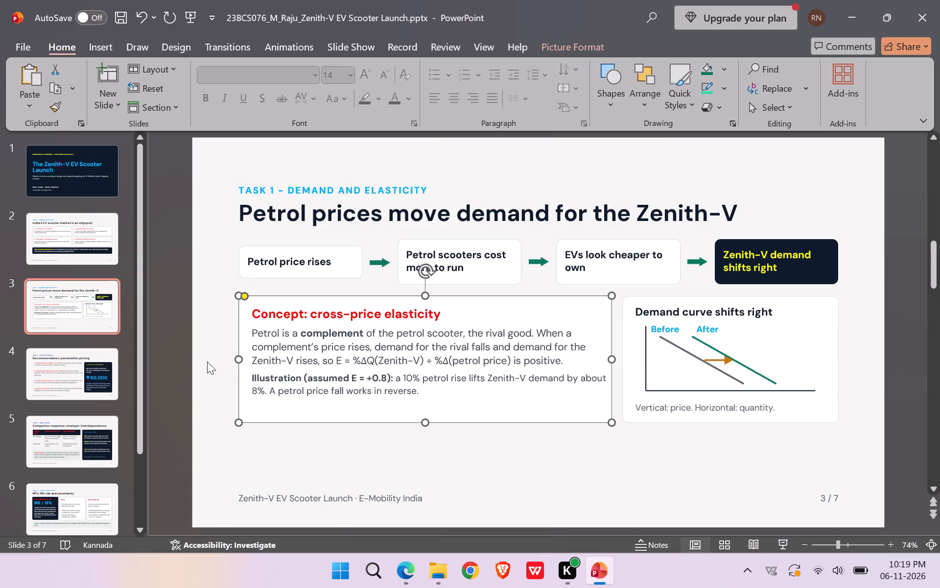
Recolour slide 4's task label "TASK 2 - PRICING STRATEGY" in standard light blue.
left_click(207, 362)
key("Down")
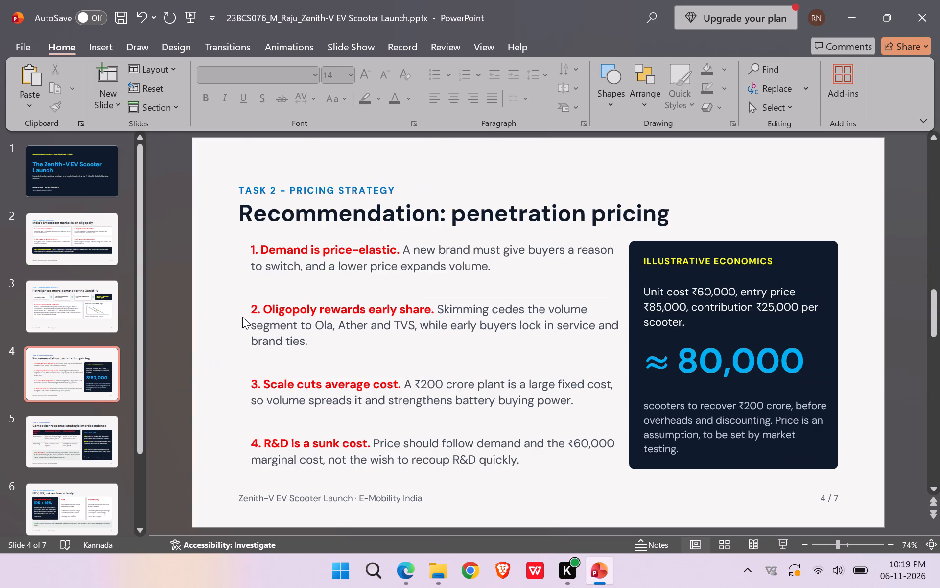
left_click(268, 188)
key("ctrl+a")
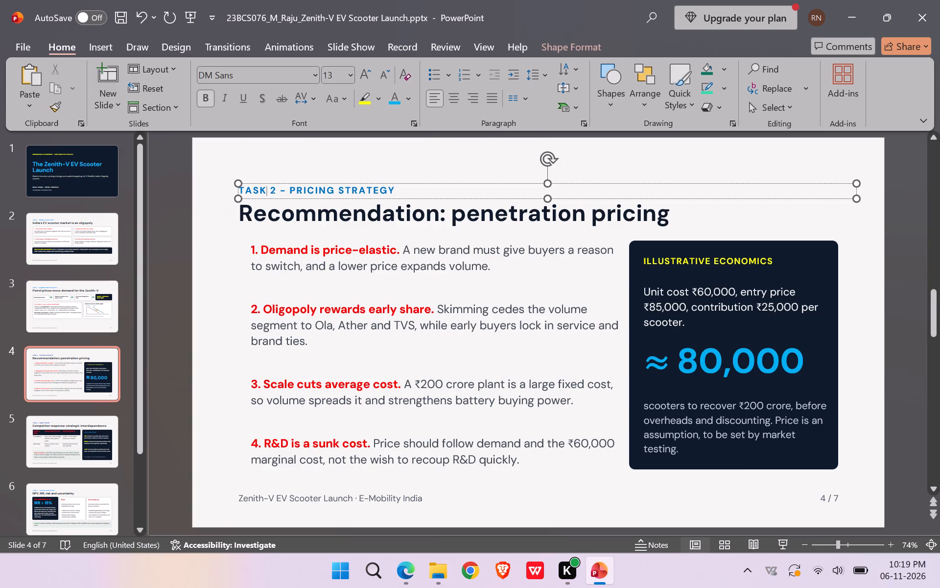
left_click(399, 104)
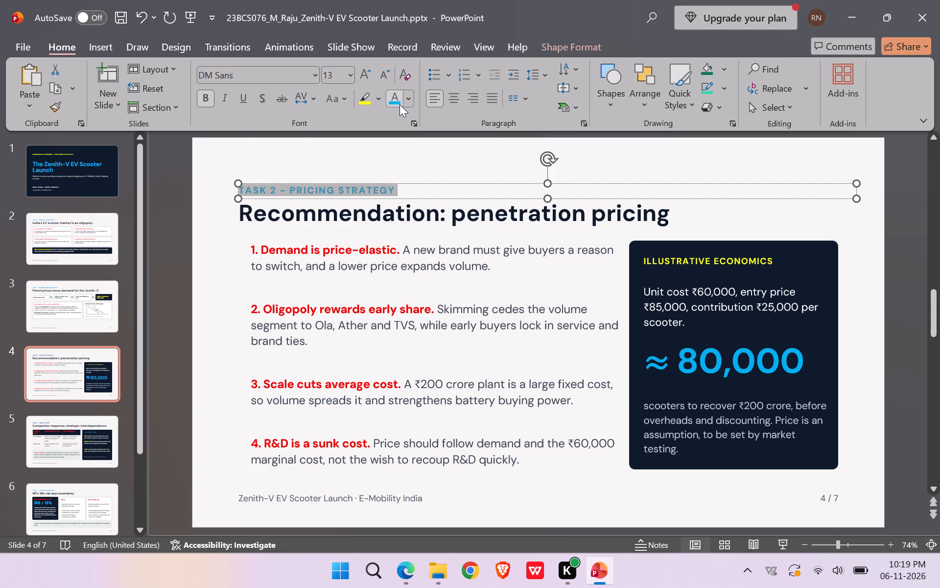
left_click(431, 143)
Recolour slide 5's task label "TASK 2 - GAME THEORY" in the same standard light blue.
key("Down")
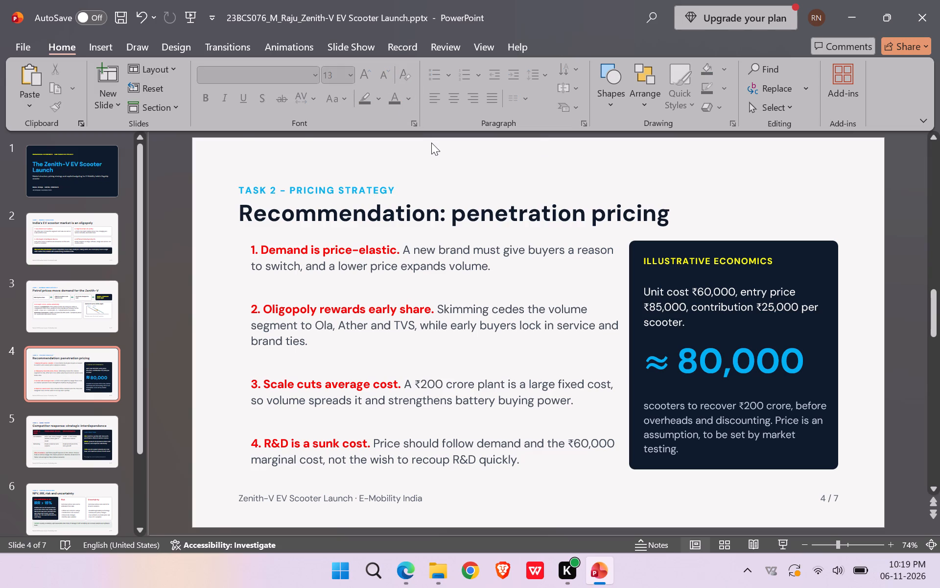
left_click(330, 193)
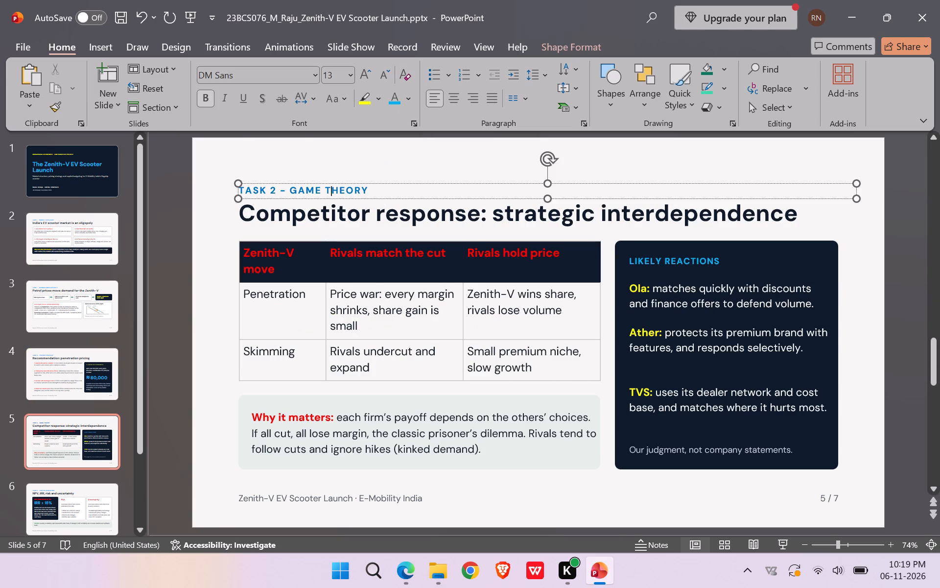
key("ctrl+a")
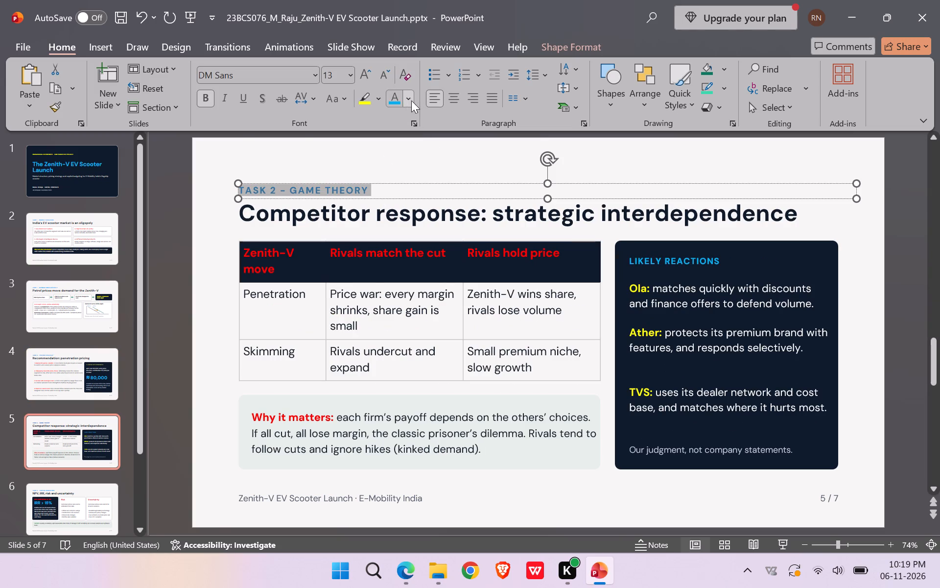
left_click(399, 101)
key("Down")
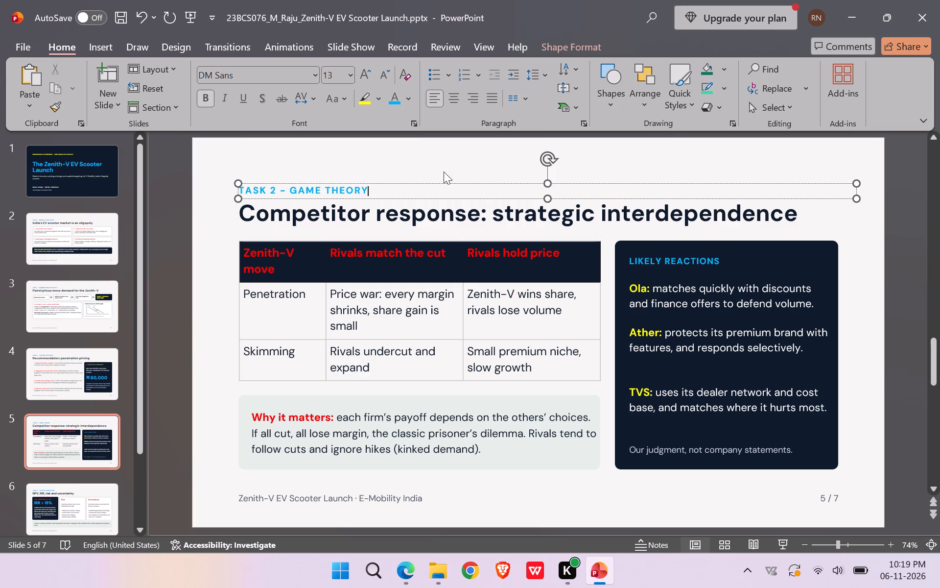
left_click(434, 167)
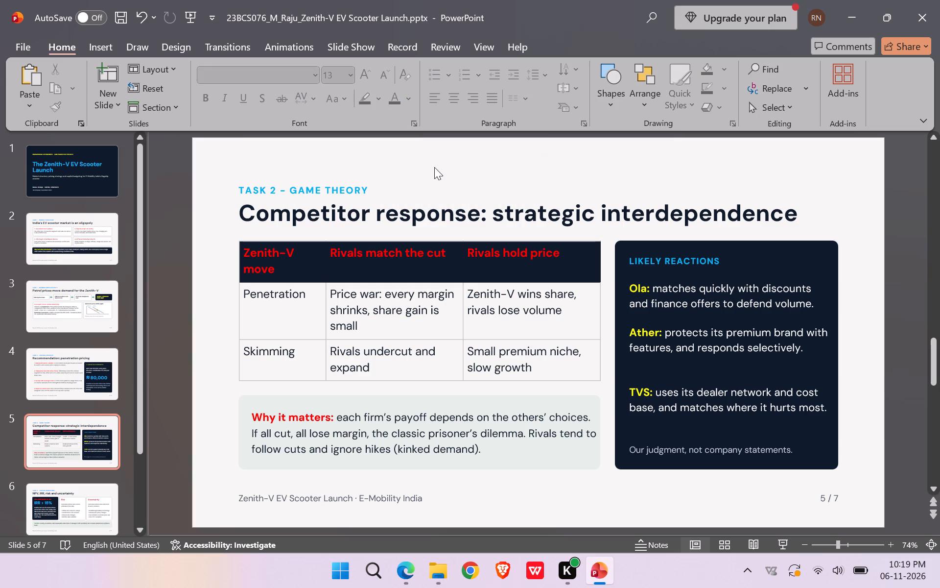
Check the label colours on slides 6 and 7, and go back through the deck to the title slide.
key("Down")
key("Down")
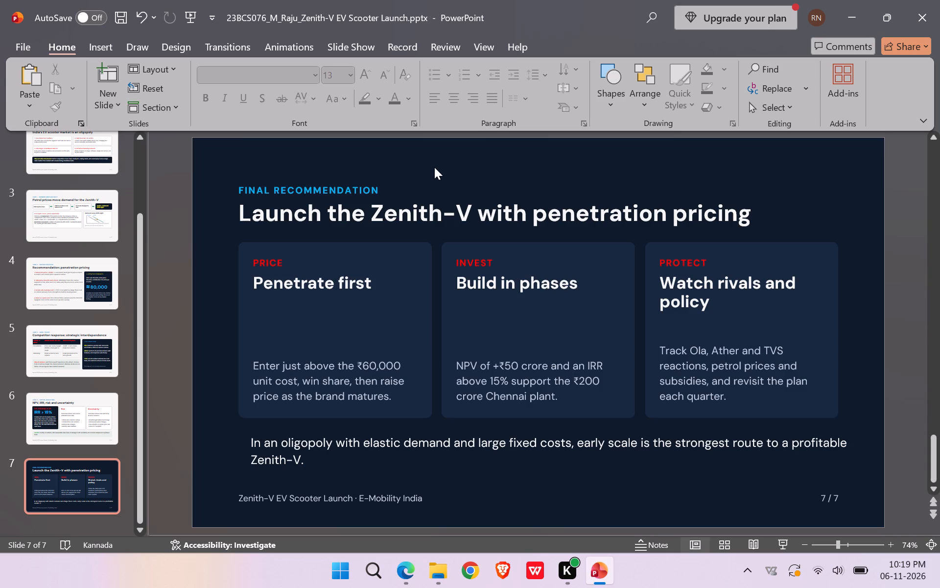
key("Left")
key("Left")
key("Left")
key("Left")
key("Left")
key("Left")
key("Left")
key("Left")
key("Left")
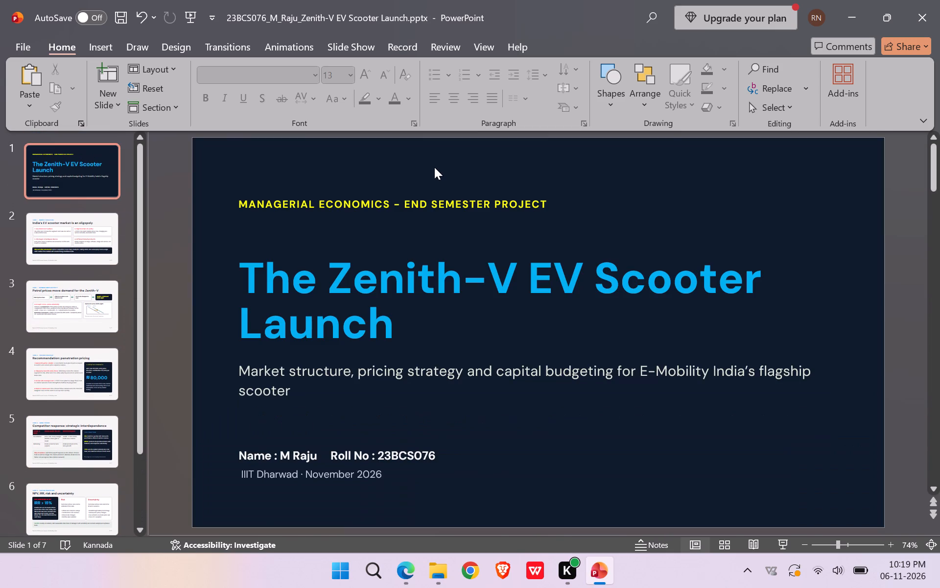
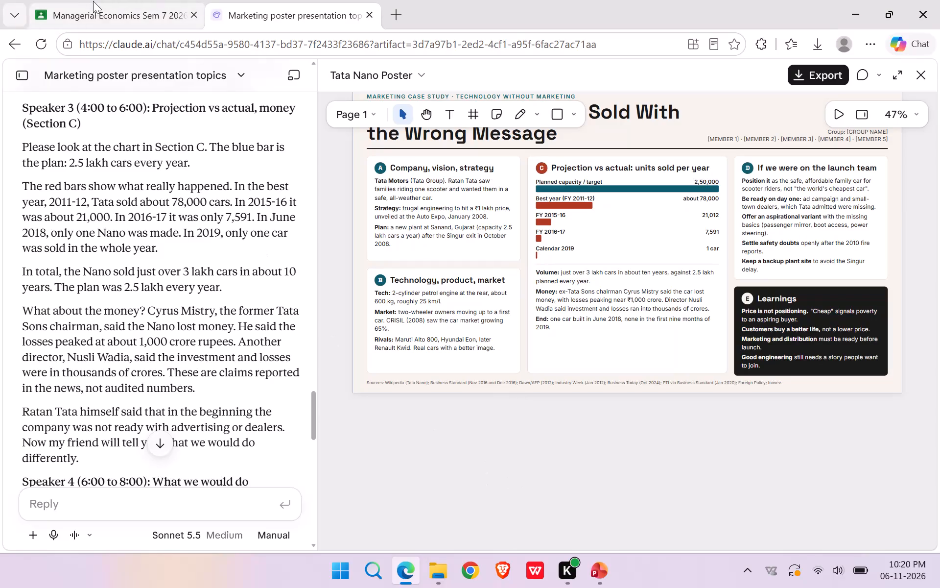
Switch to the browser, read the Poster assignment in the IET Minor Course classroom, and return to the PowerPoint presentation.
left_click(124, 19)
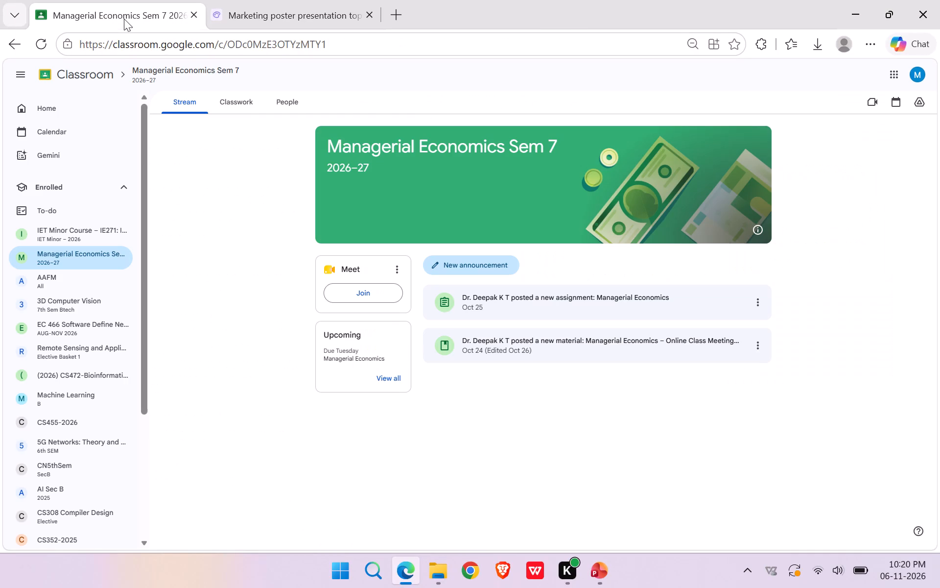
left_click(101, 232)
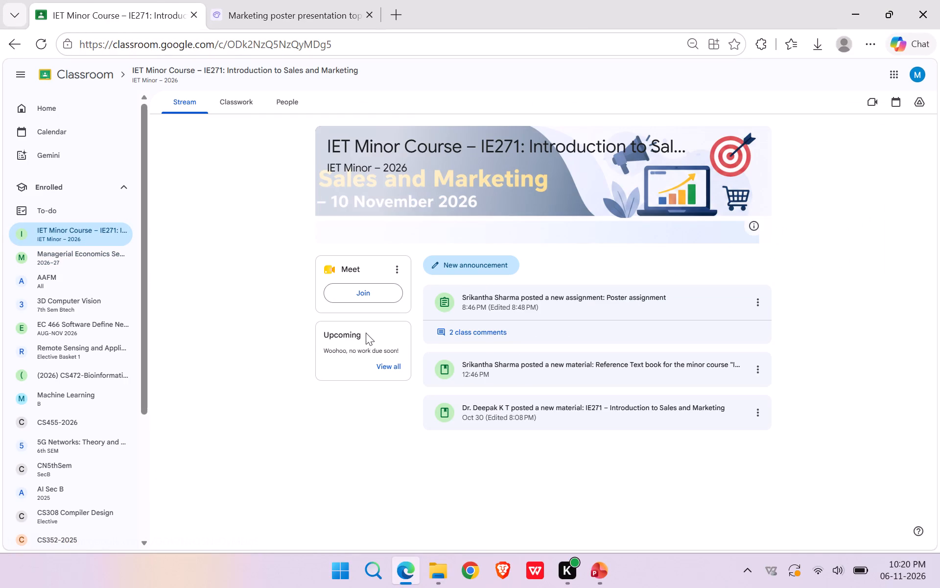
left_click(528, 307)
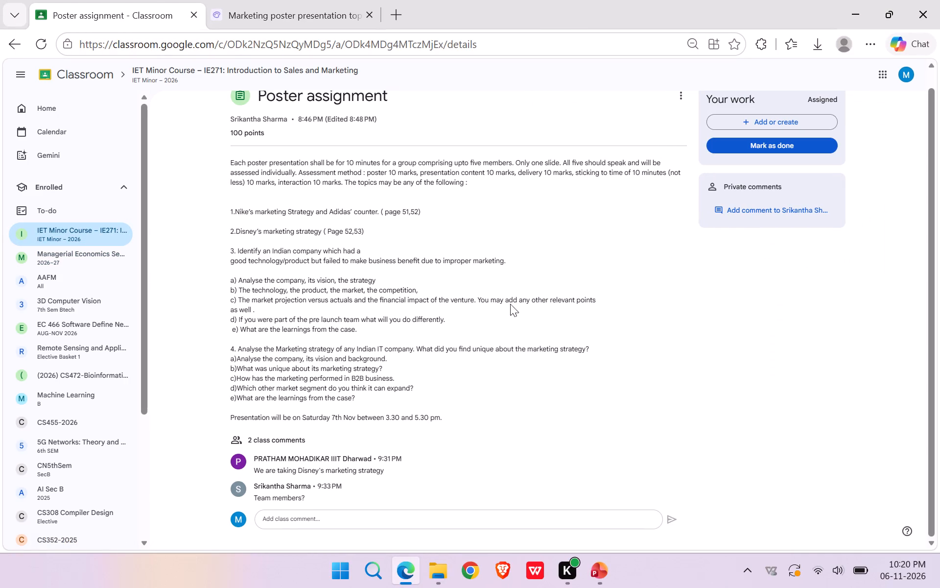
scroll(379, 326, "down", 2)
scroll(379, 326, "up", 1)
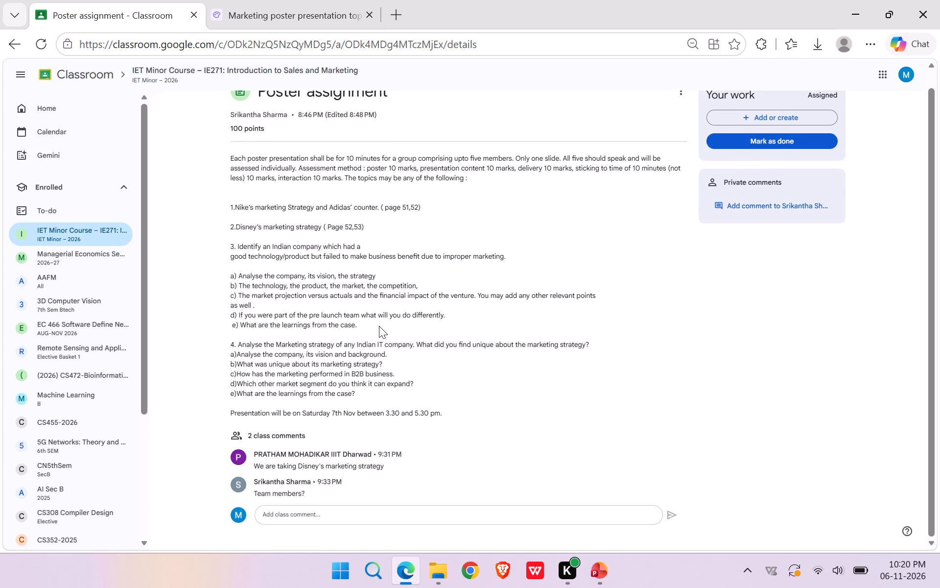
scroll(379, 326, "up", 1)
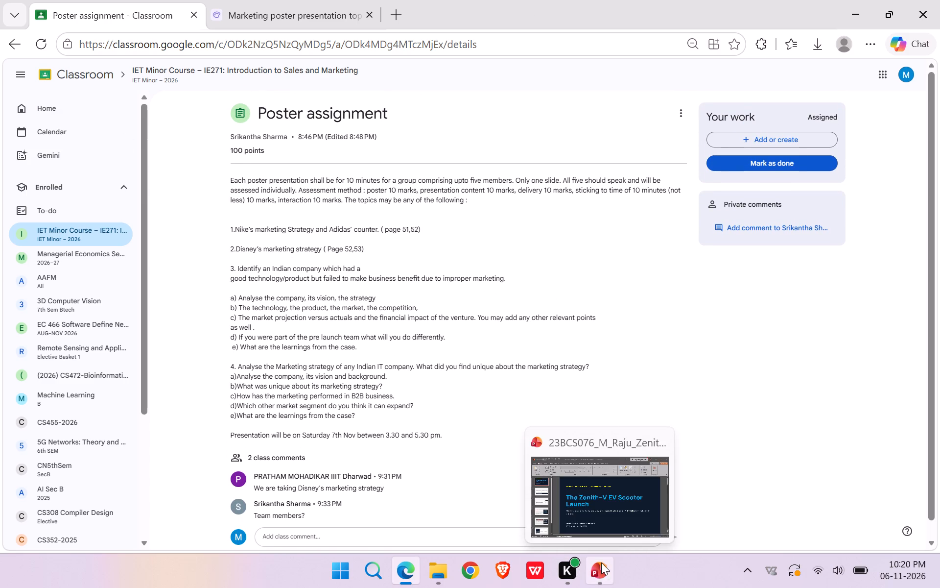
left_click(606, 486)
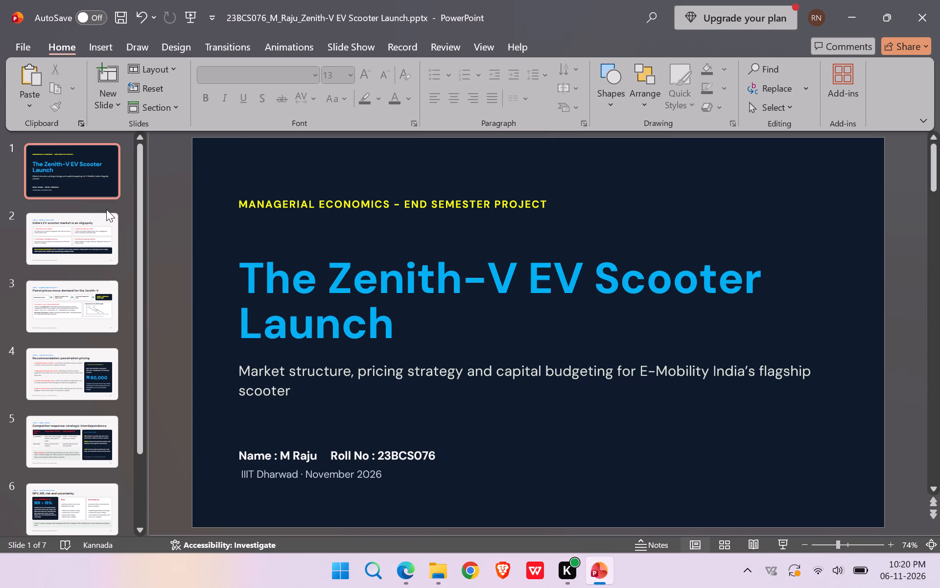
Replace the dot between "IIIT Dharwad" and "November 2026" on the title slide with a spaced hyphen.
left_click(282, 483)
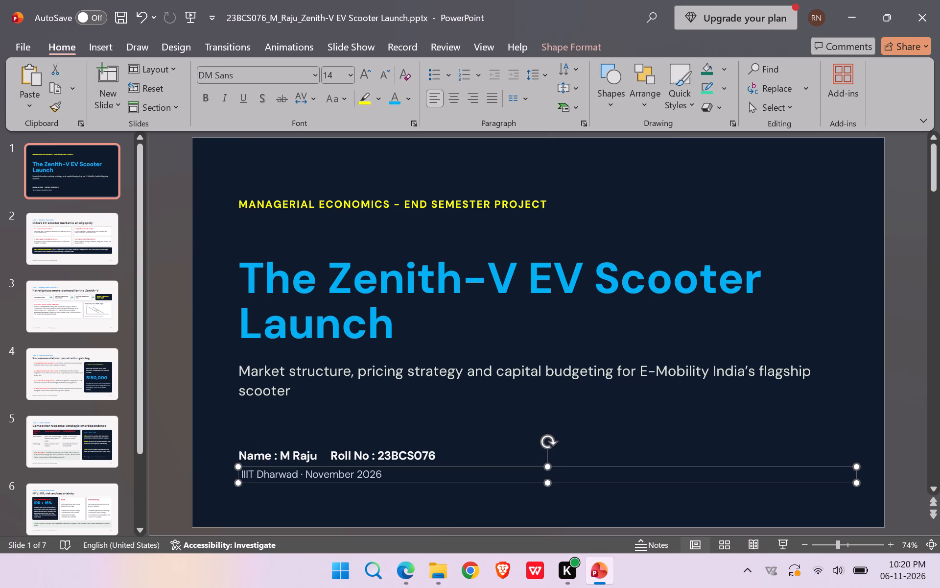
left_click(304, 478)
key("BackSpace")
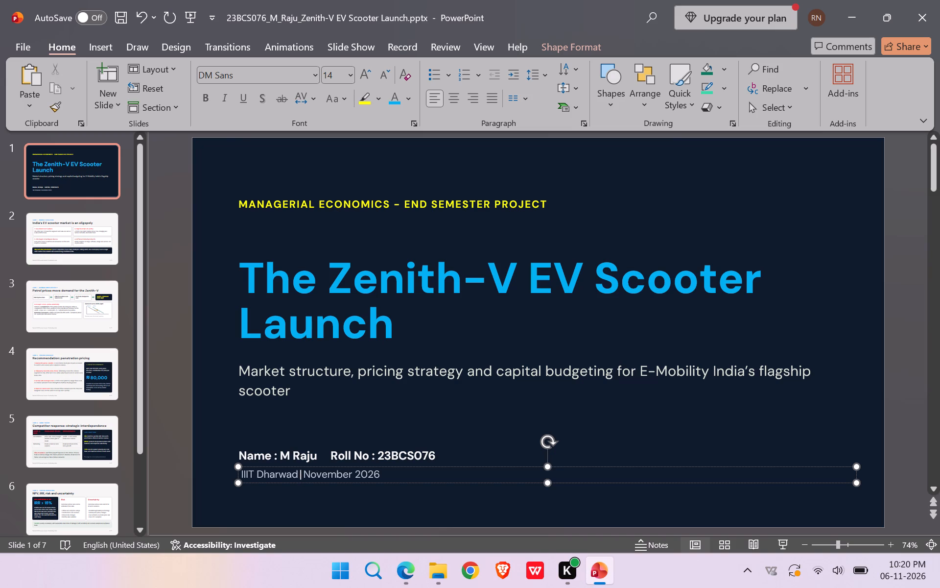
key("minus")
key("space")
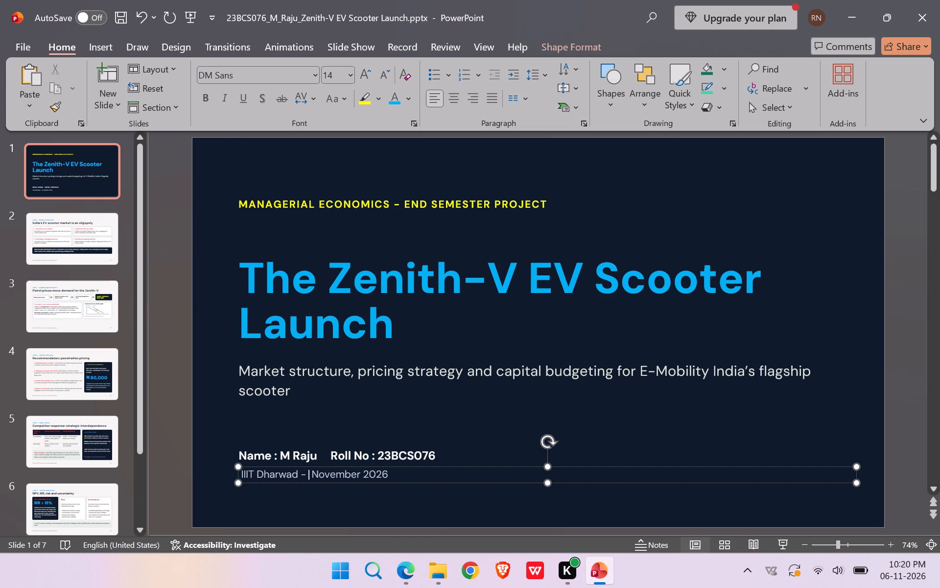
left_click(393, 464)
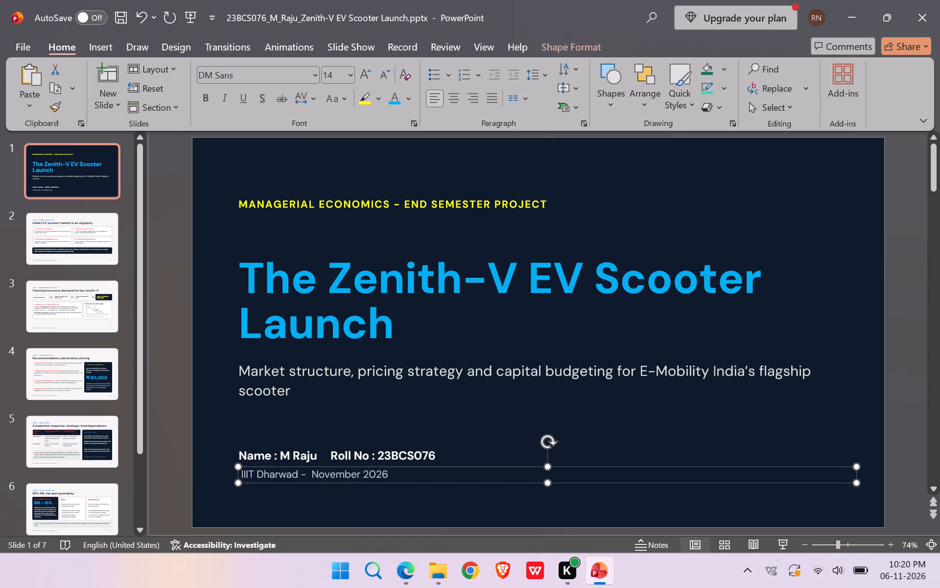
Copy the roll number text from the title slide's name line and paste it over the whole "IIIT Dharwad" line.
left_click(327, 451)
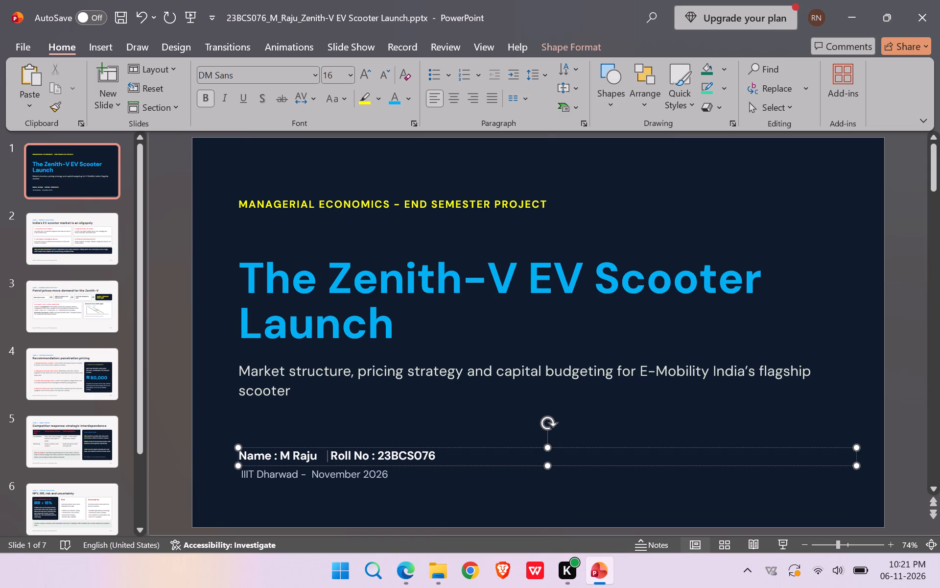
left_click_drag(329, 454, 426, 456)
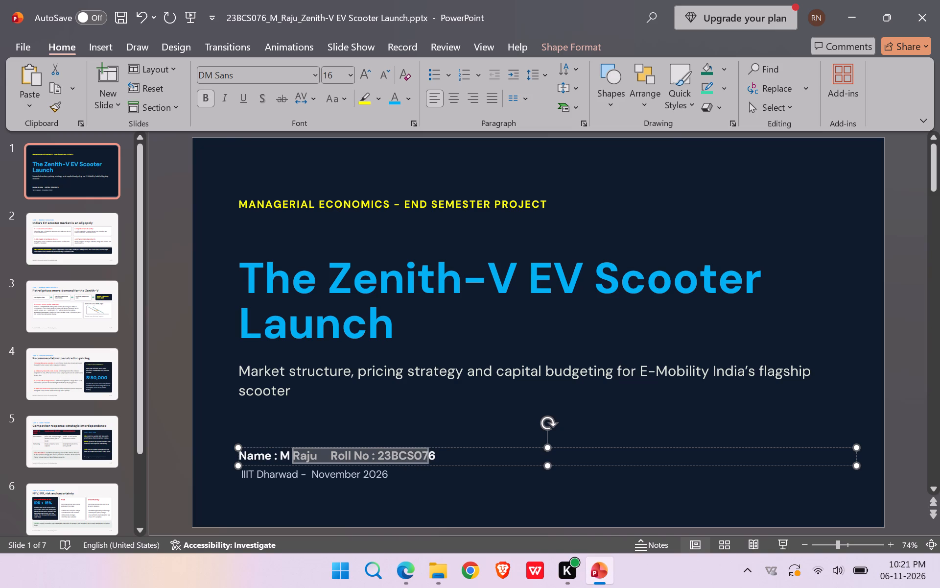
left_click_drag(426, 456, 403, 450)
left_click(424, 449)
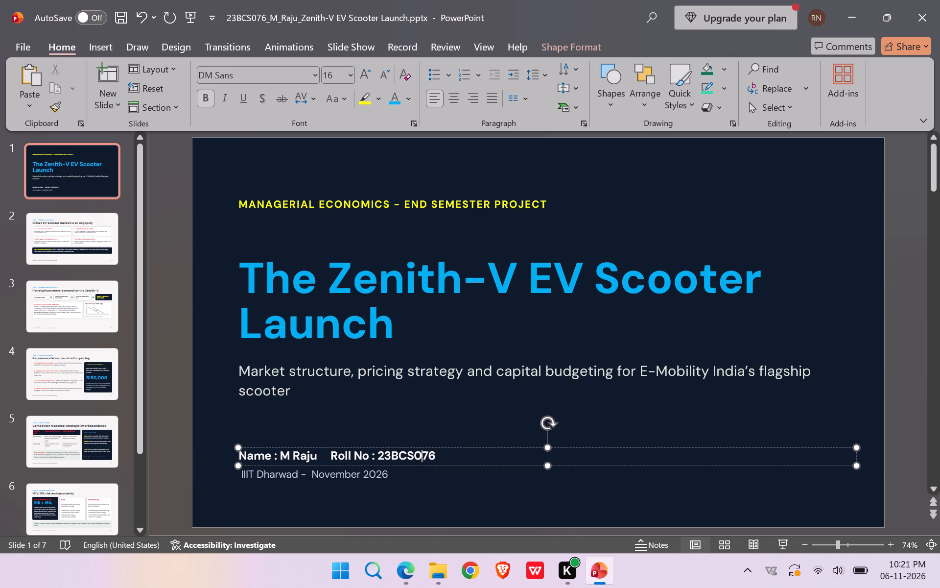
left_click_drag(437, 454, 427, 451)
left_click(427, 451)
left_click_drag(435, 458, 329, 456)
key("ctrl+c")
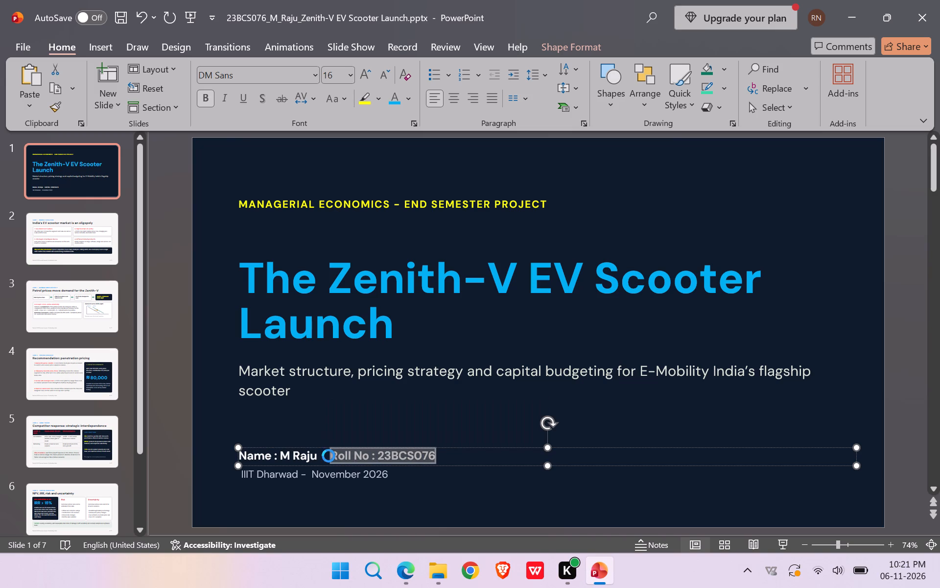
left_click(302, 474)
key("ctrl+a")
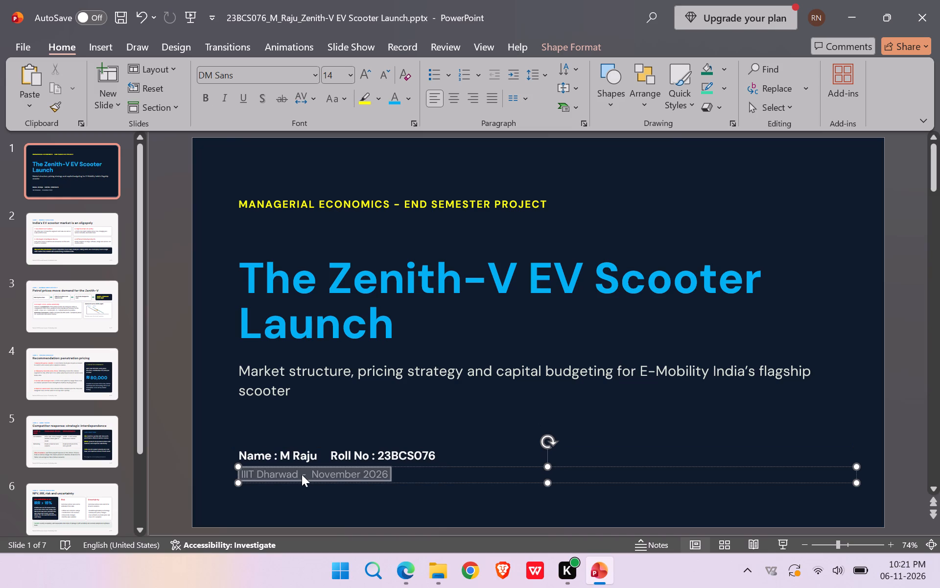
key("ctrl+v")
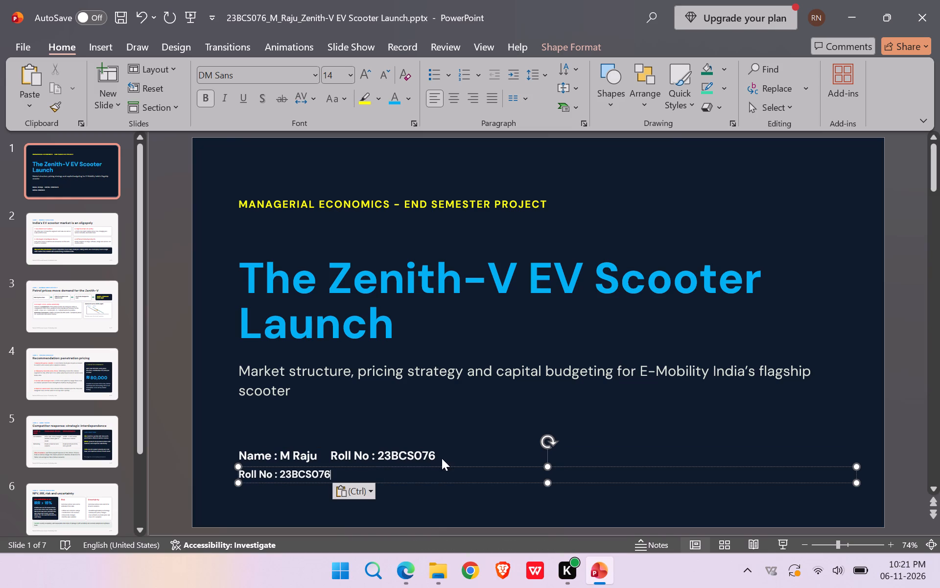
Delete the roll number label and value from the end of the title slide's name line, keeping only the name.
left_click(430, 452)
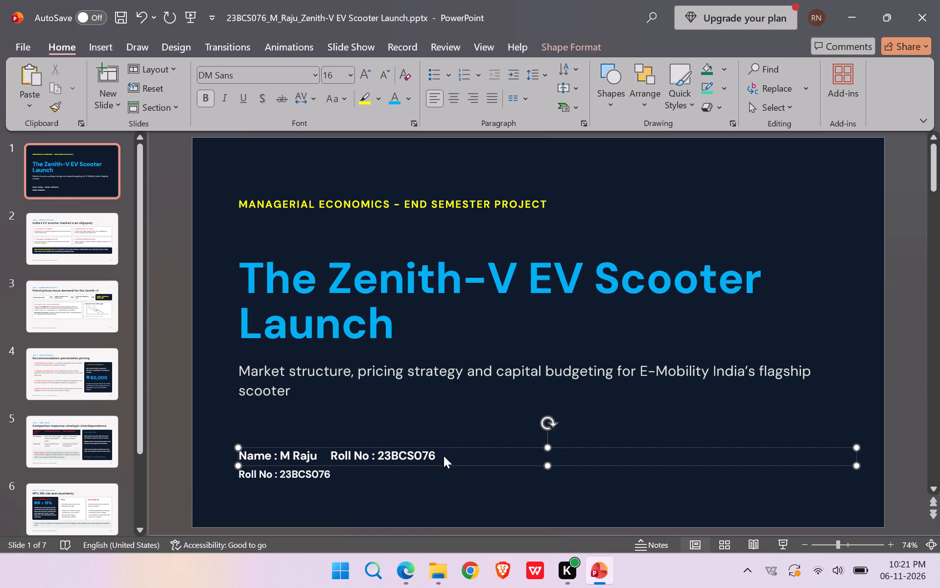
left_click(437, 448)
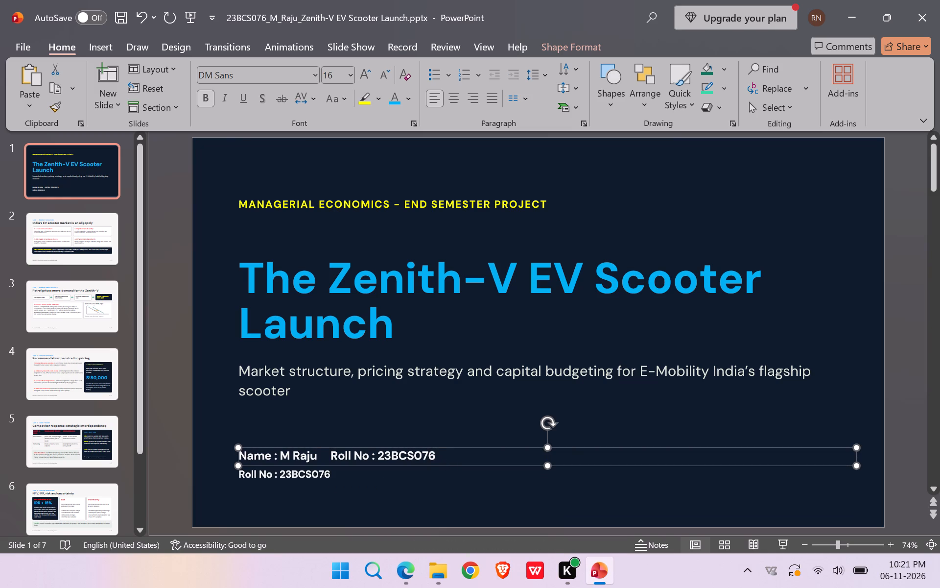
left_click(441, 456)
left_click(439, 456)
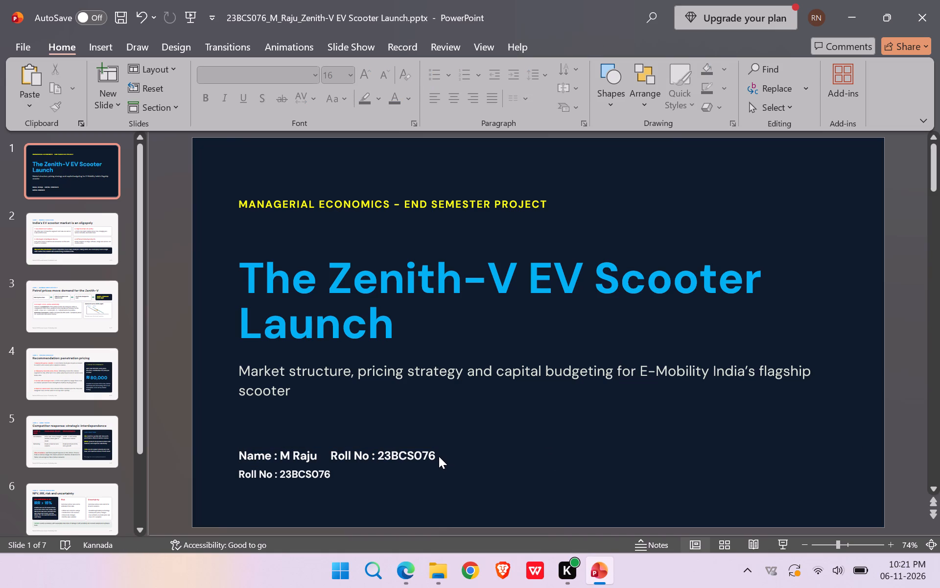
left_click(436, 454)
left_click(436, 459)
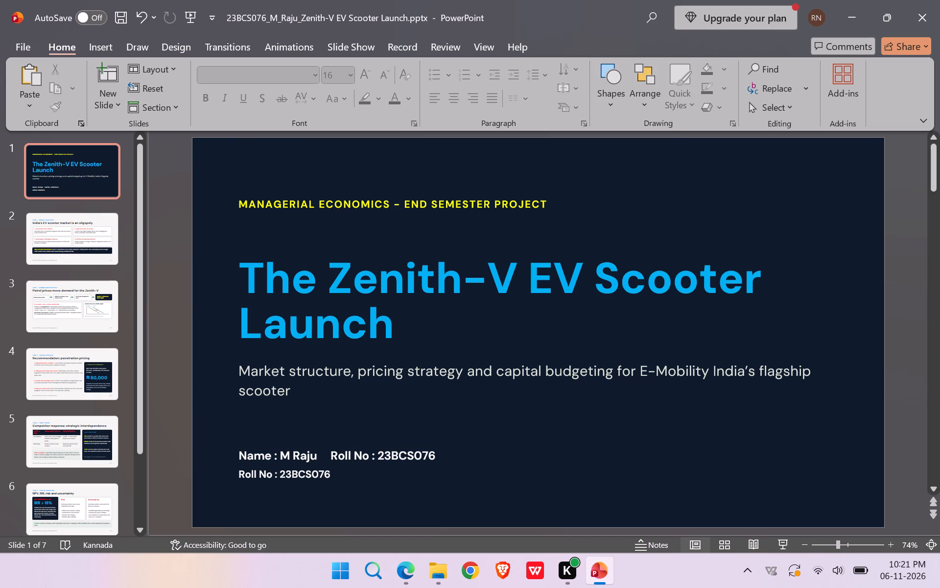
left_click(432, 452)
key("BackSpace")
key("BackSpace")
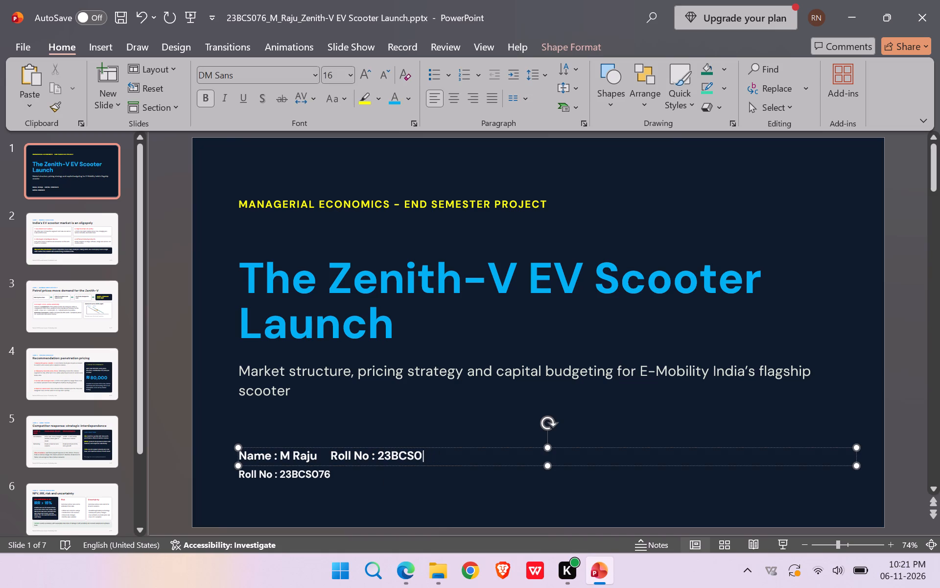
key("BackSpace")
key("BackSpace")
key("BackSpace")
key("BackSpace")
key("BackSpace")
key("BackSpace")
key("BackSpace")
key("BackSpace")
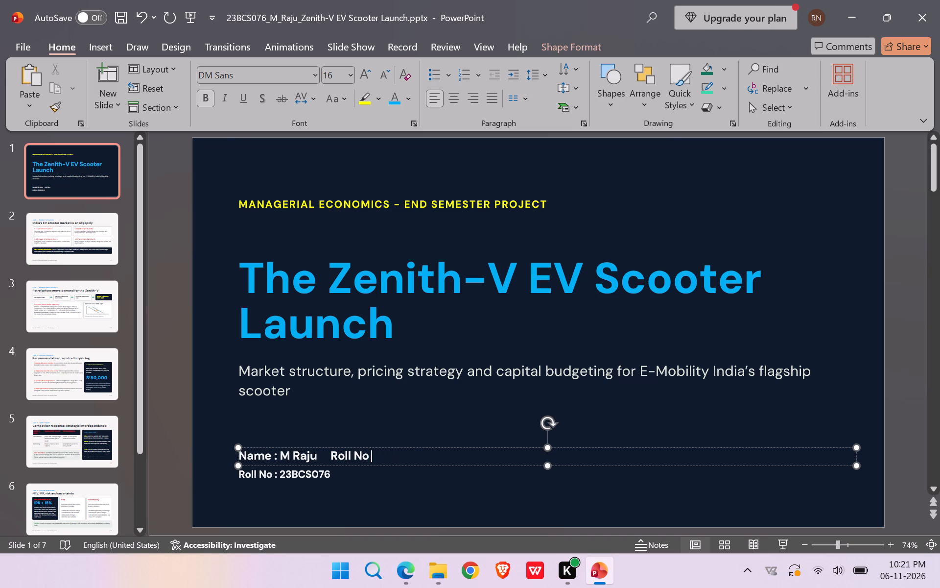
key("BackSpace")
key("BackSpace")
key("BackSpace")
key("BackSpace")
key("BackSpace")
key("BackSpace")
key("BackSpace")
key("BackSpace")
key("BackSpace")
key("BackSpace")
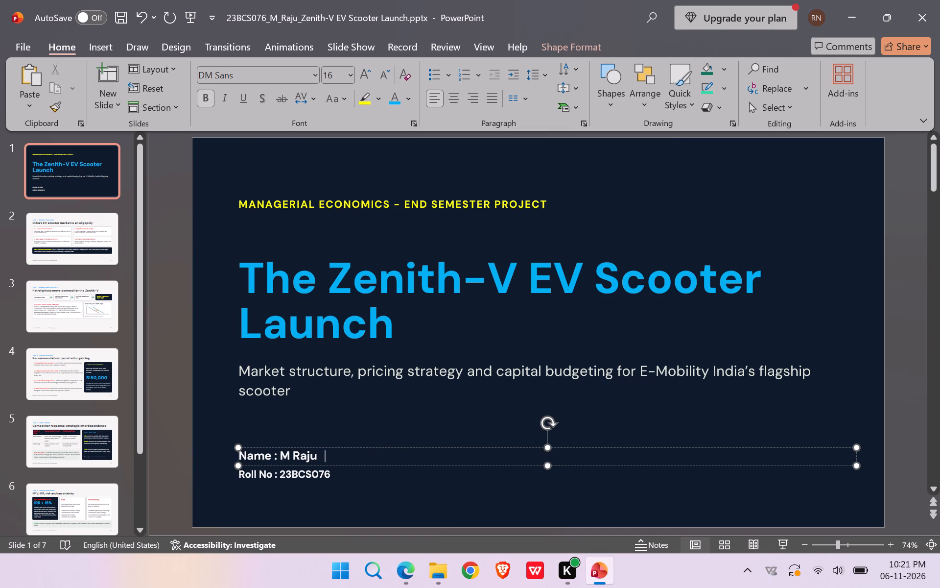
Add an extra space before and after the colon in the title slide's name line.
left_click(272, 459)
key("space")
key("Right")
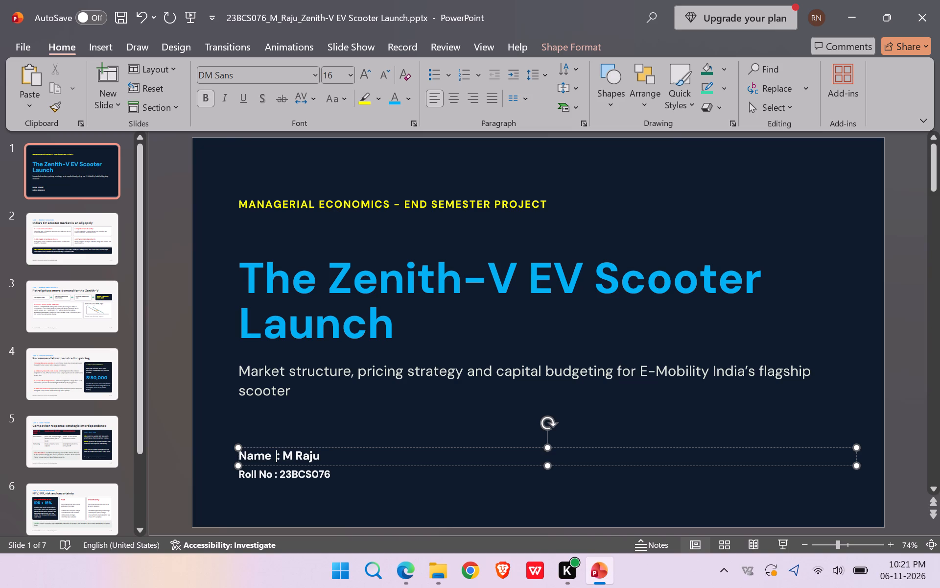
key("BackSpace")
key("BackSpace")
key("space")
key("space")
key("Right")
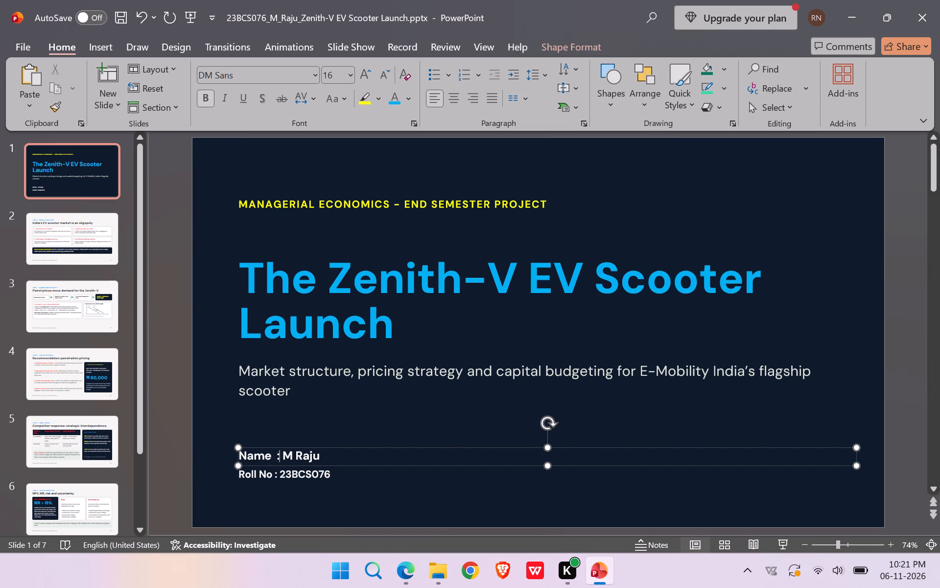
key("Right")
key("space")
key("Down")
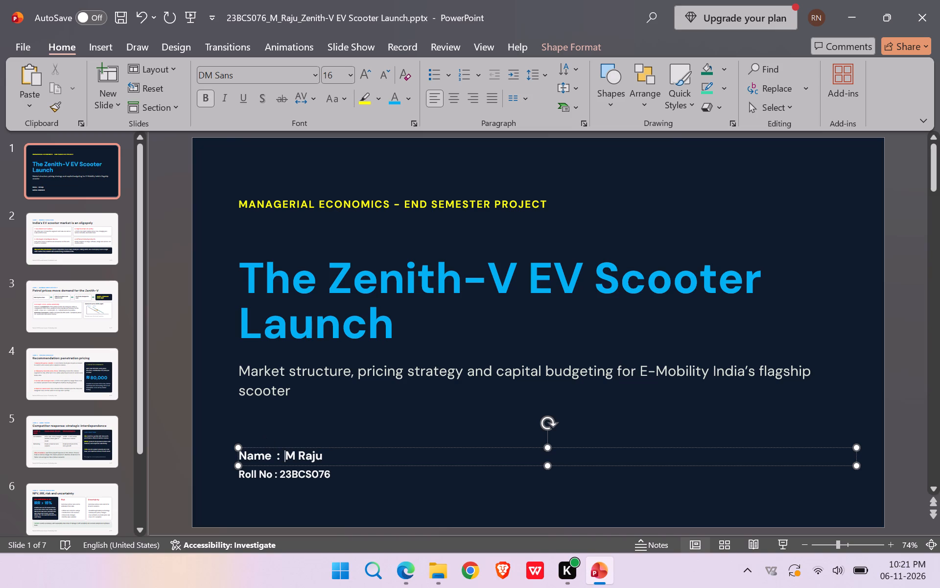
Add an extra space after the colon in the title slide's roll number line.
left_click(280, 472)
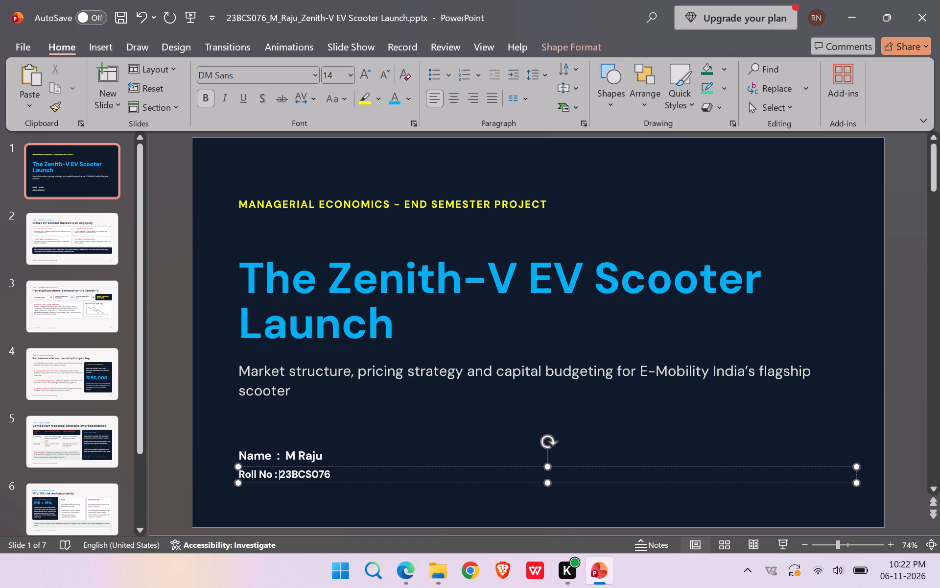
key("space")
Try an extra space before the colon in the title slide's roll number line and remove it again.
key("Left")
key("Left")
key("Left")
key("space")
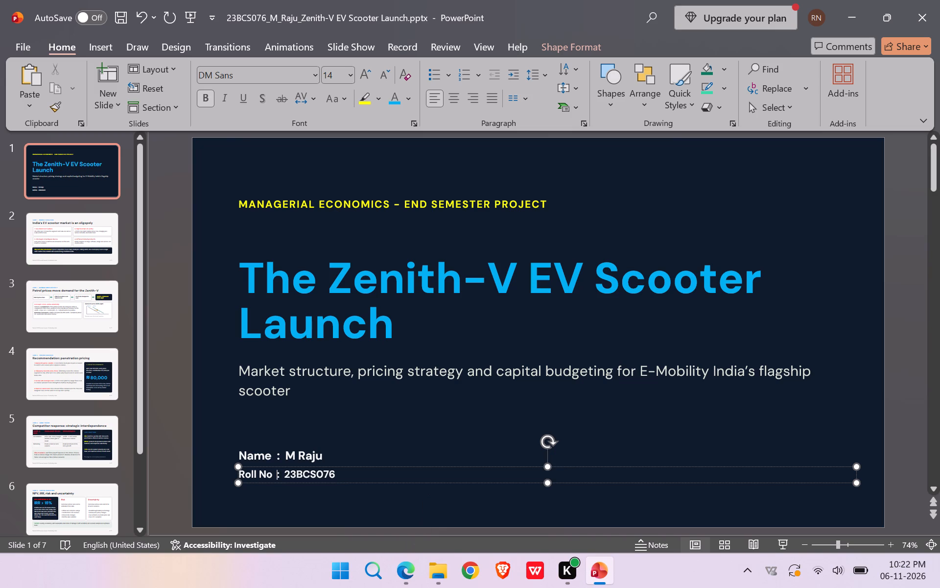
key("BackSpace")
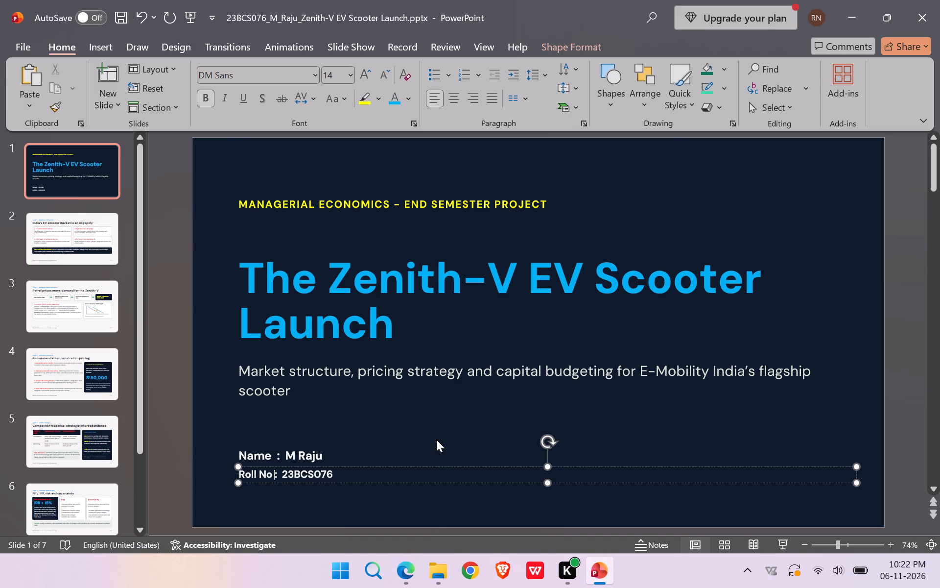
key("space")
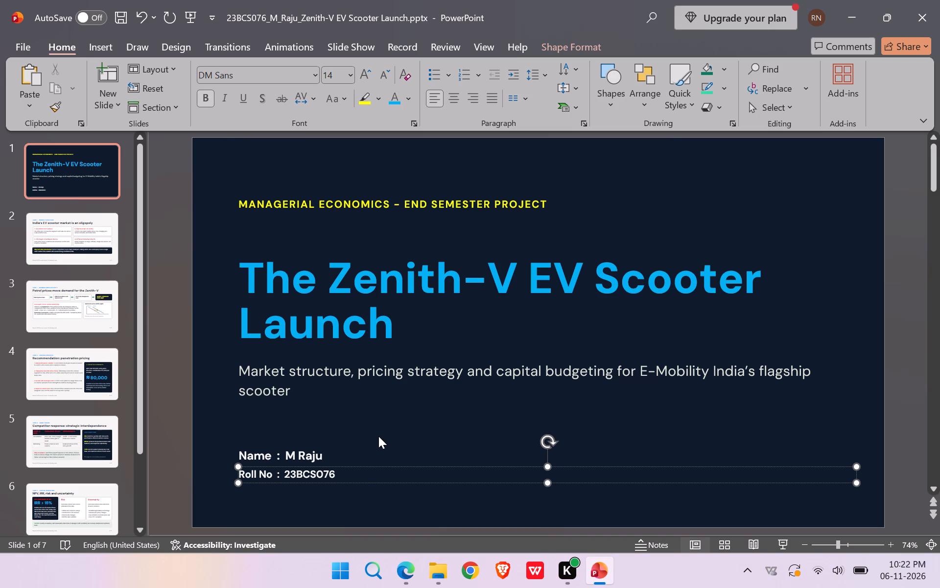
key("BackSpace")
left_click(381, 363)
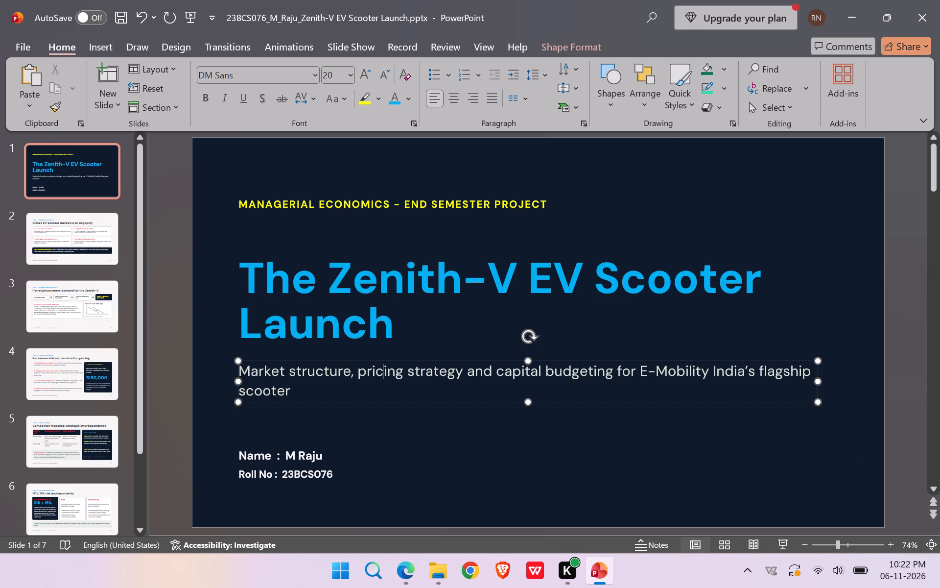
Play the slide show from the title slide through slide 7 to review every slide, and exit it.
left_click(774, 544)
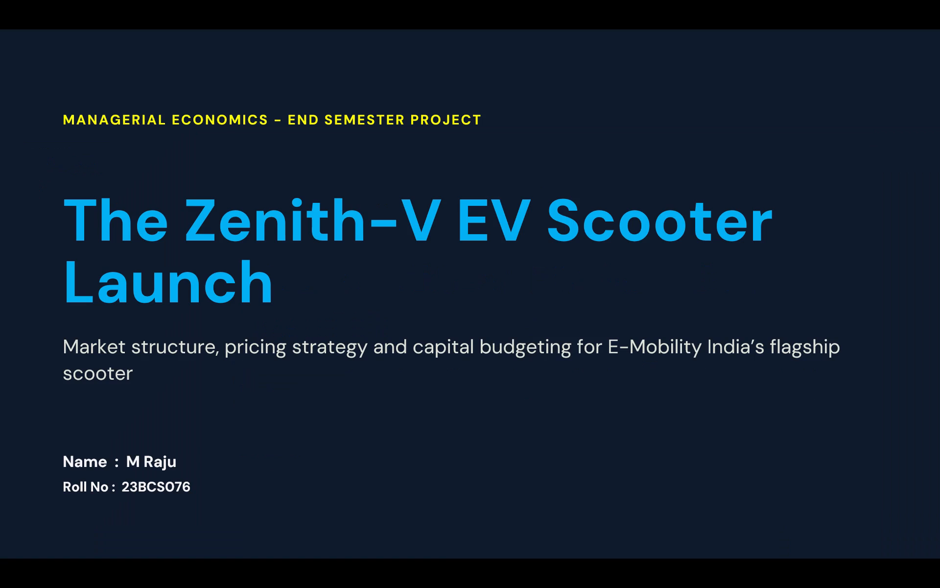
key("Right")
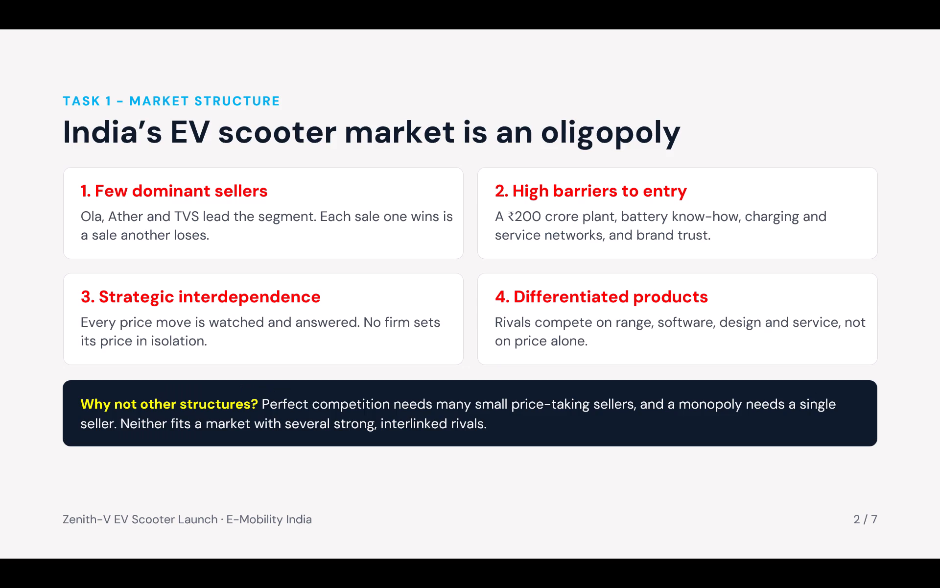
key("Right")
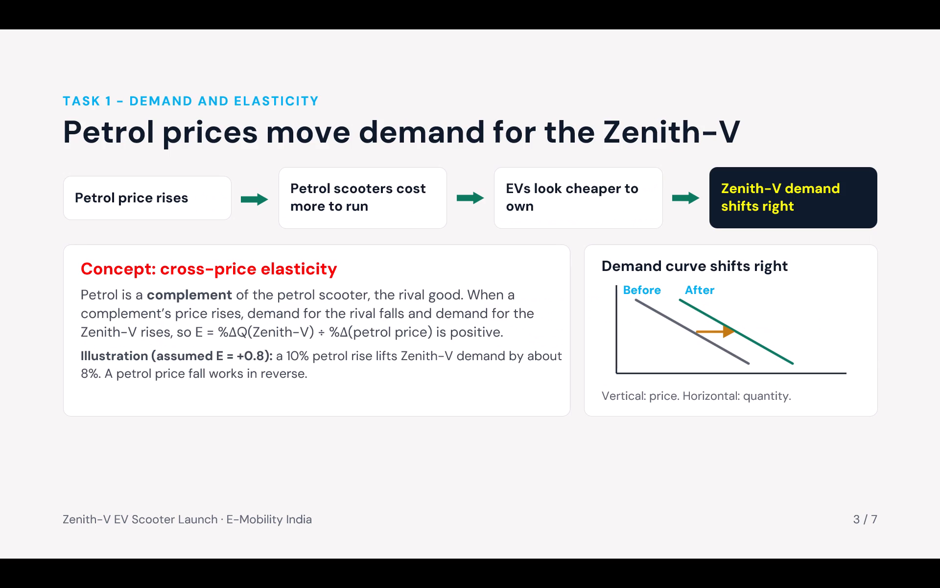
key("Right")
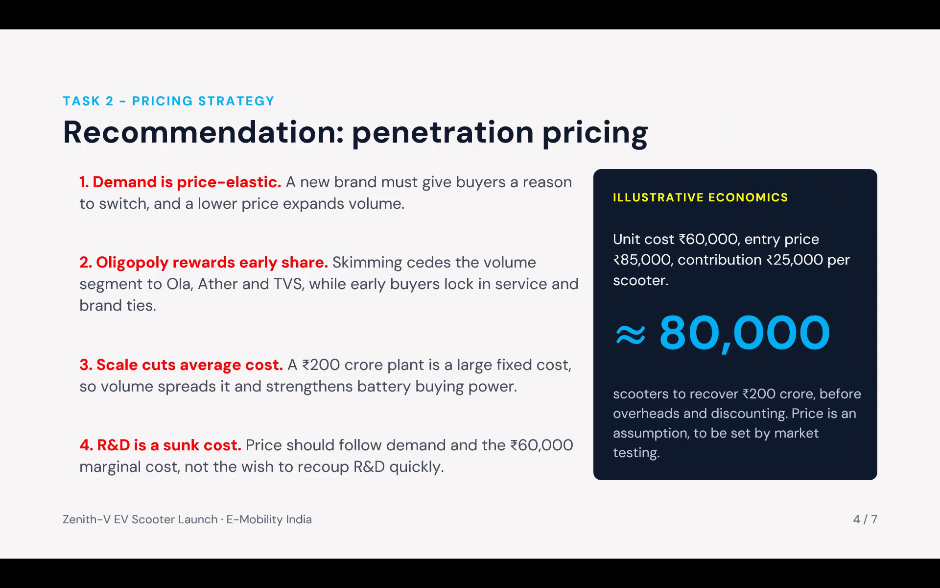
key("Right")
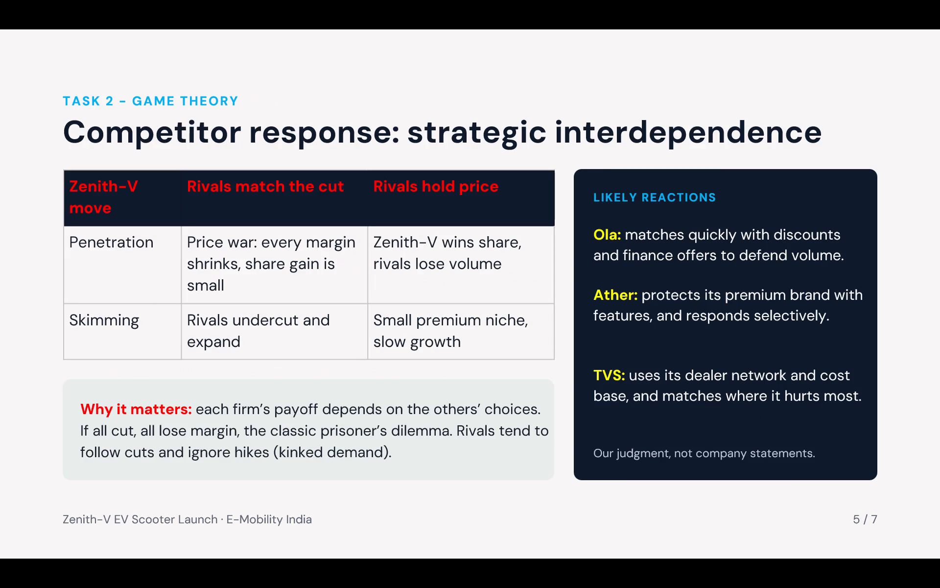
key("Right")
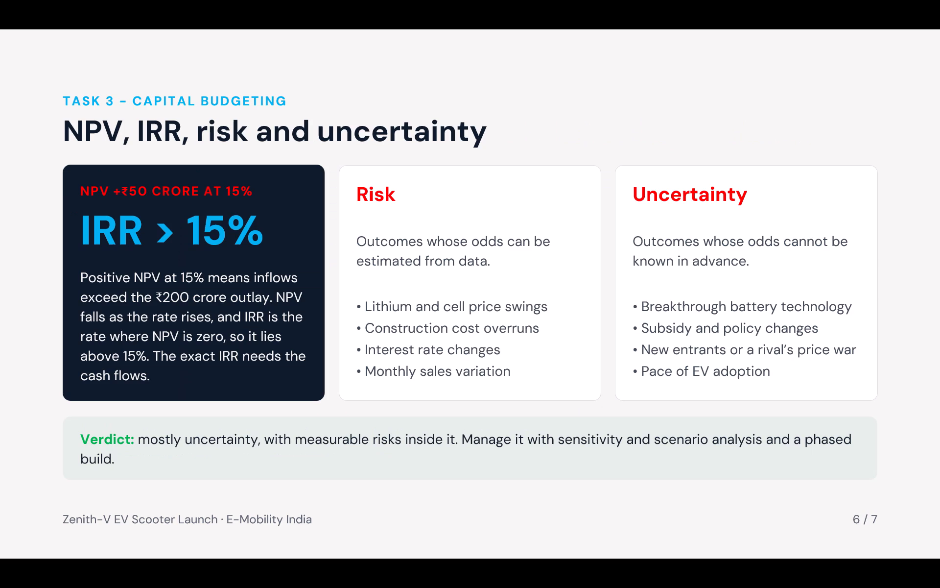
key("Right")
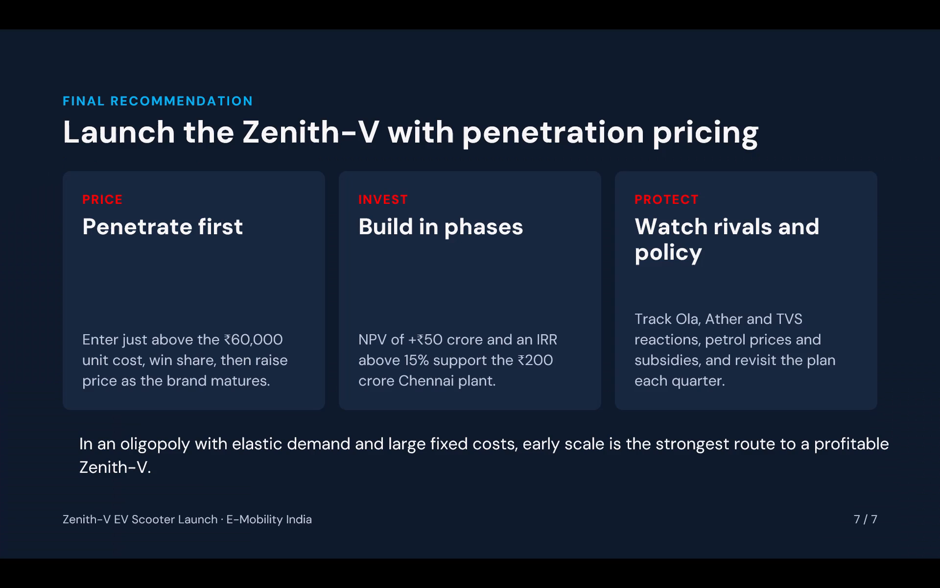
key("Escape")
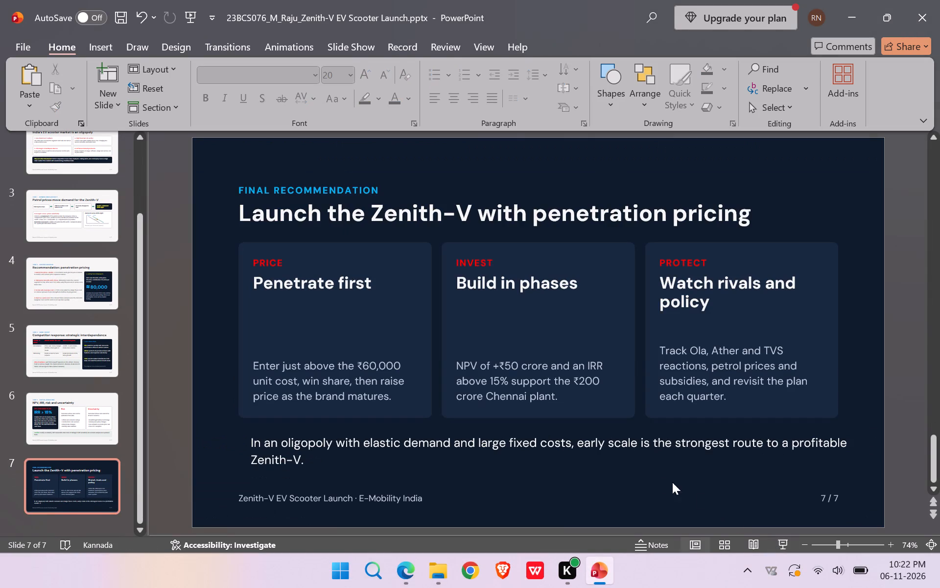
Recolour the "Why it matters:" label on slide 5, "Competitor response: strategic interdependence", in standard green.
left_click(84, 360)
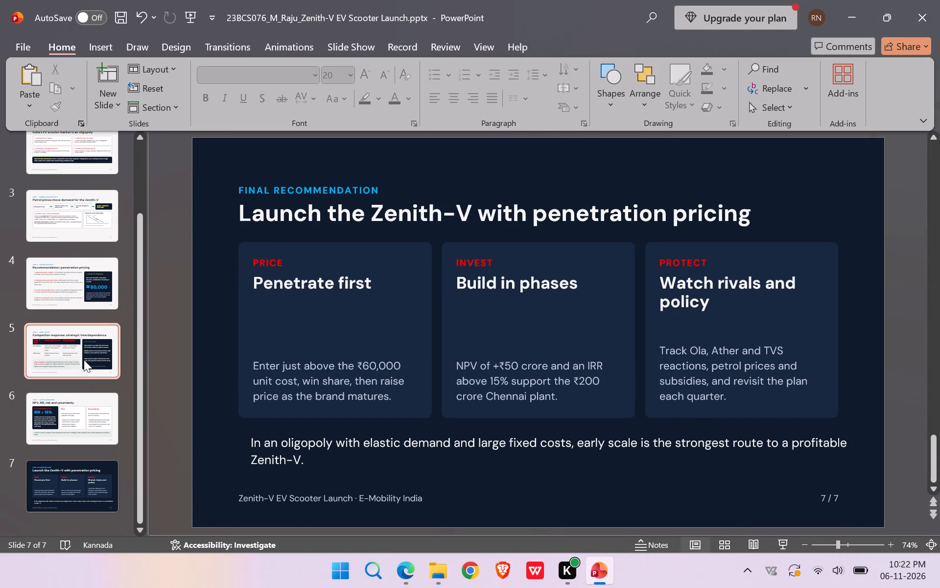
left_click(253, 408)
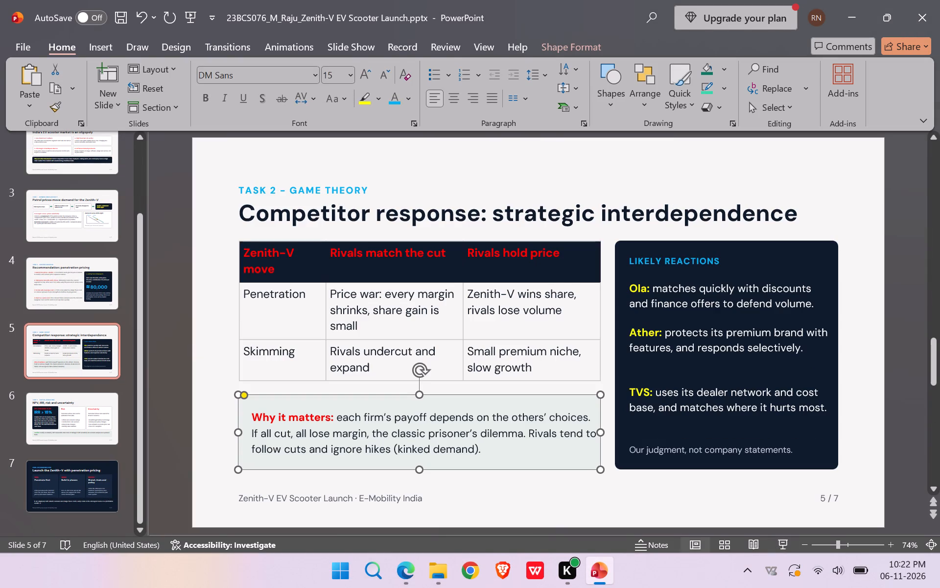
left_click(250, 414)
left_click_drag(251, 415, 260, 416)
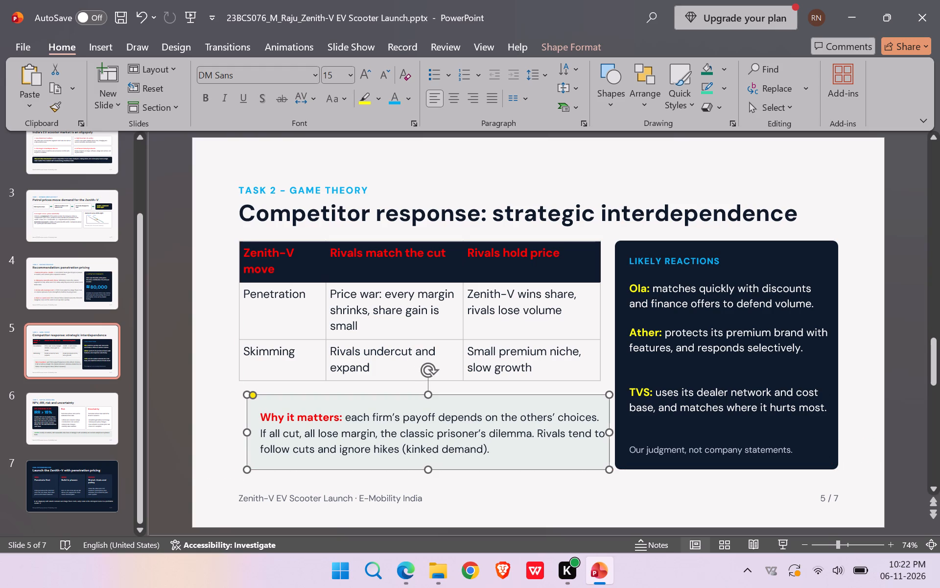
key("ctrl+z")
left_click(253, 415)
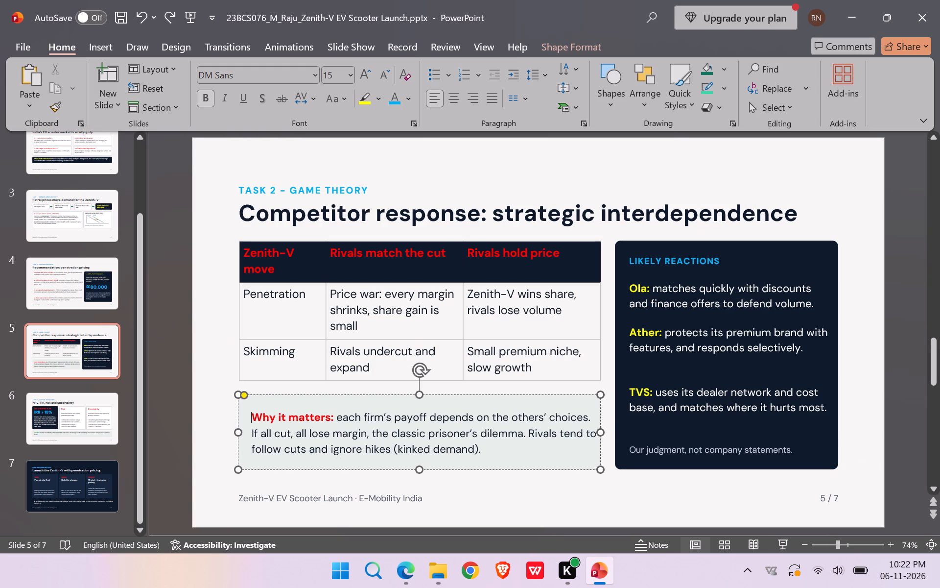
left_click_drag(253, 415, 326, 417)
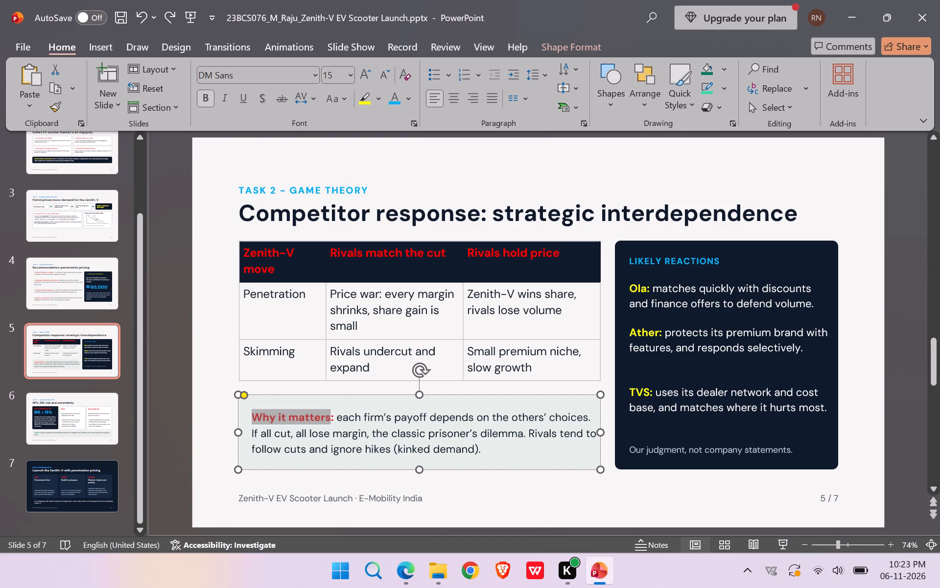
left_click_drag(326, 417, 334, 419)
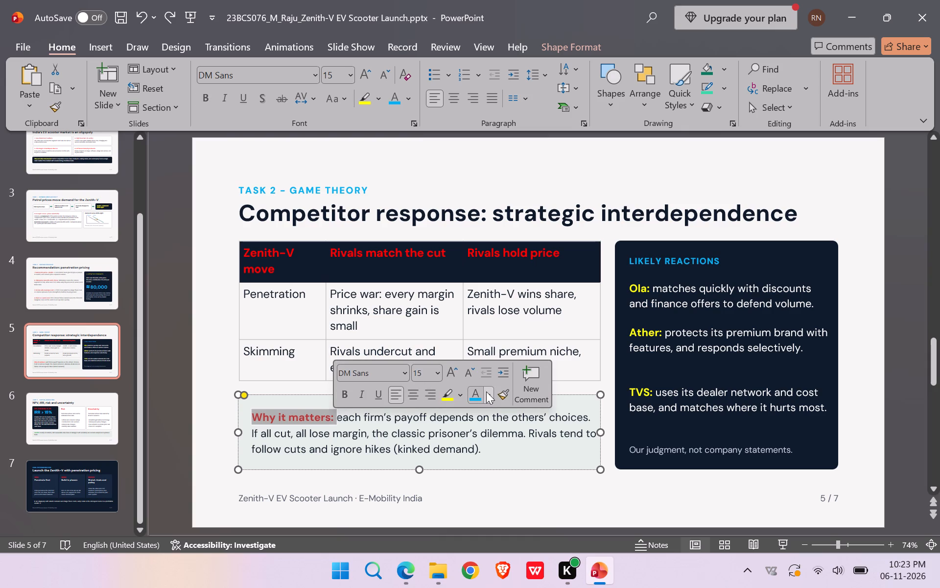
left_click(486, 392)
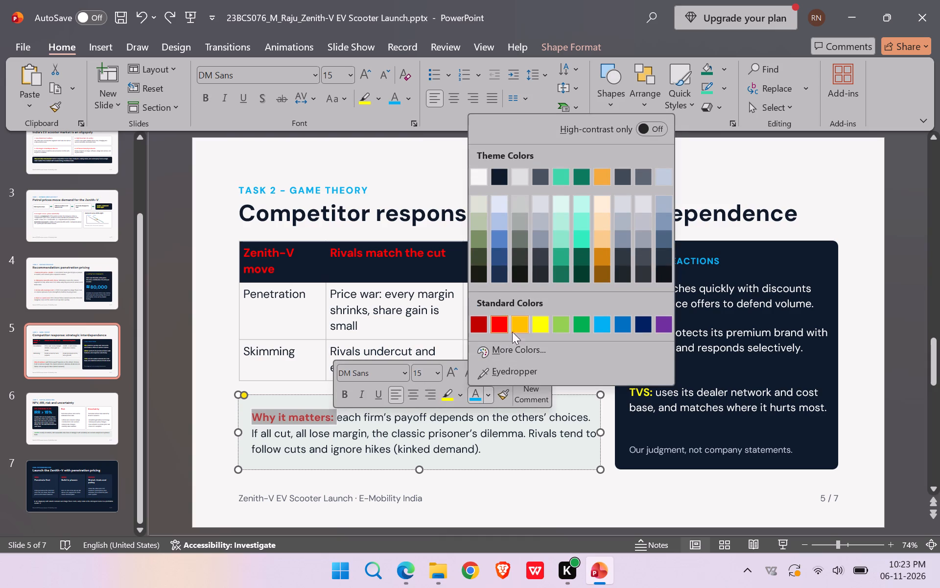
left_click(582, 318)
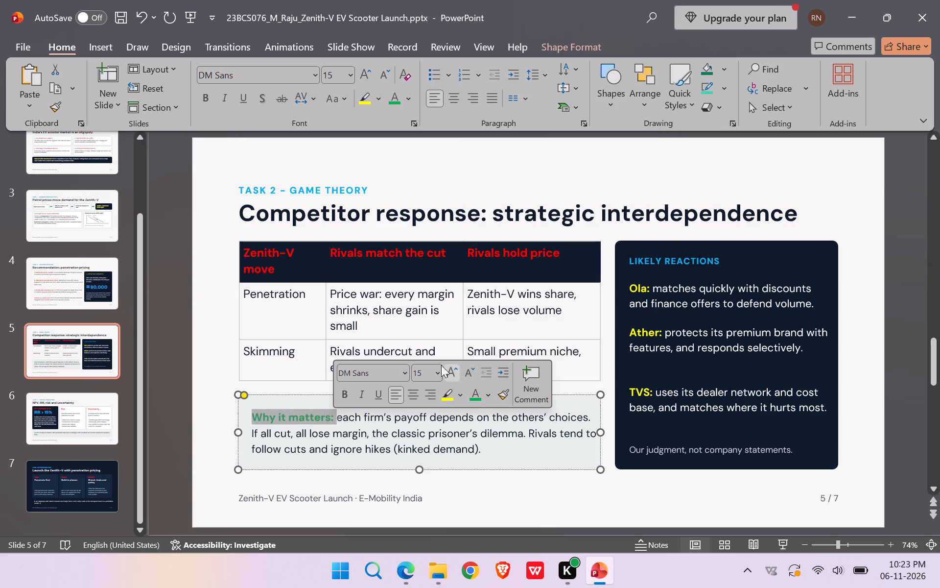
Review slides 1 to 7 one by one in the editing view, checking the colours and labels.
scroll(92, 367, "up", 1)
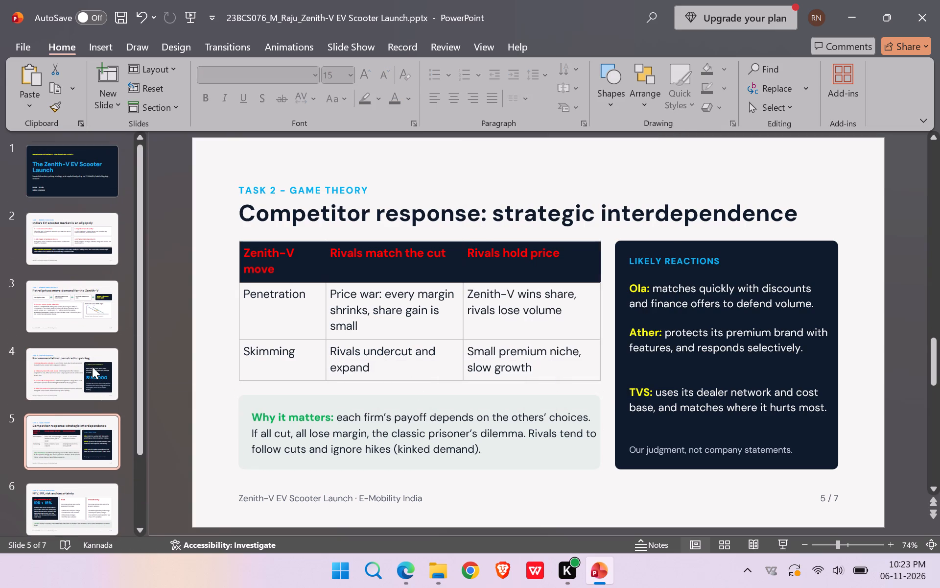
scroll(92, 367, "up", 3)
left_click(68, 167)
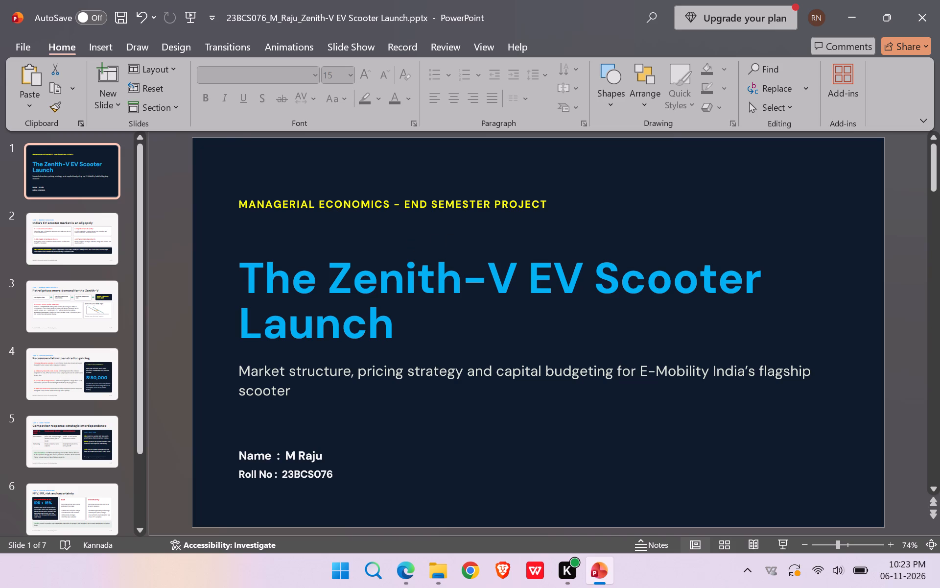
key("Down")
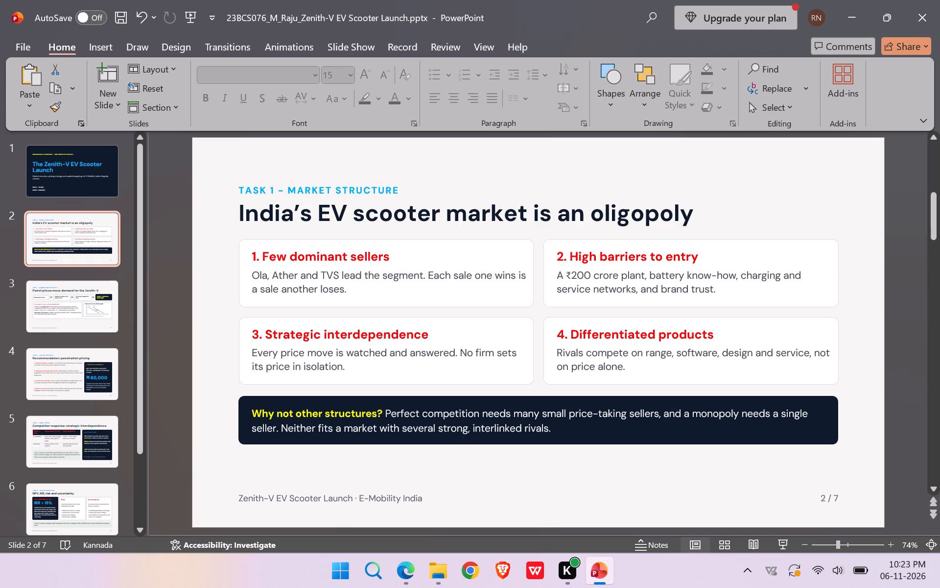
key("Down")
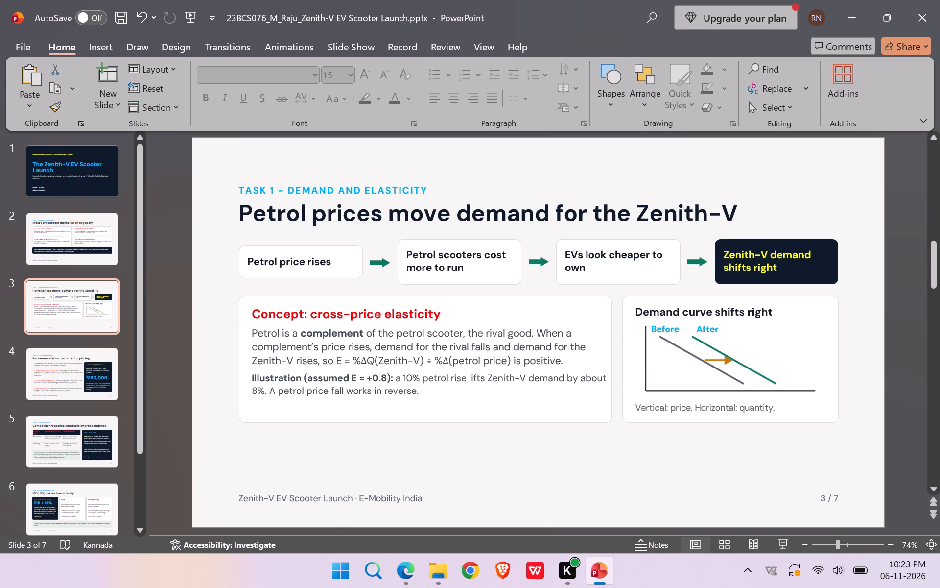
key("Down")
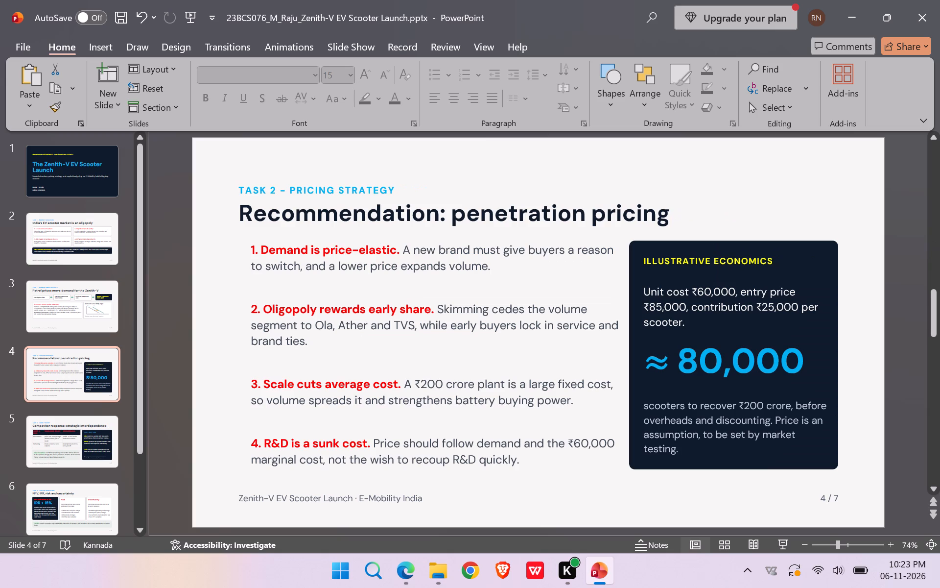
key("Down")
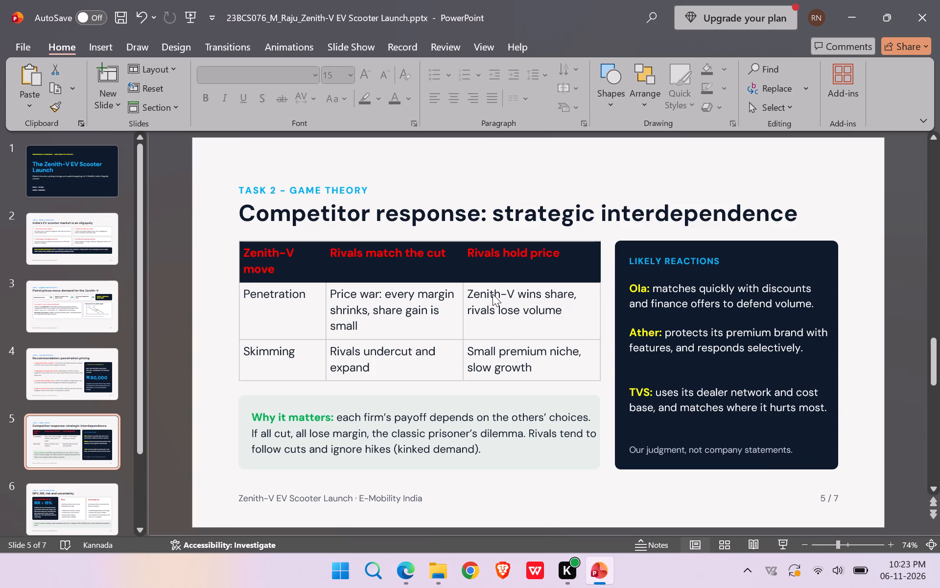
key("Down")
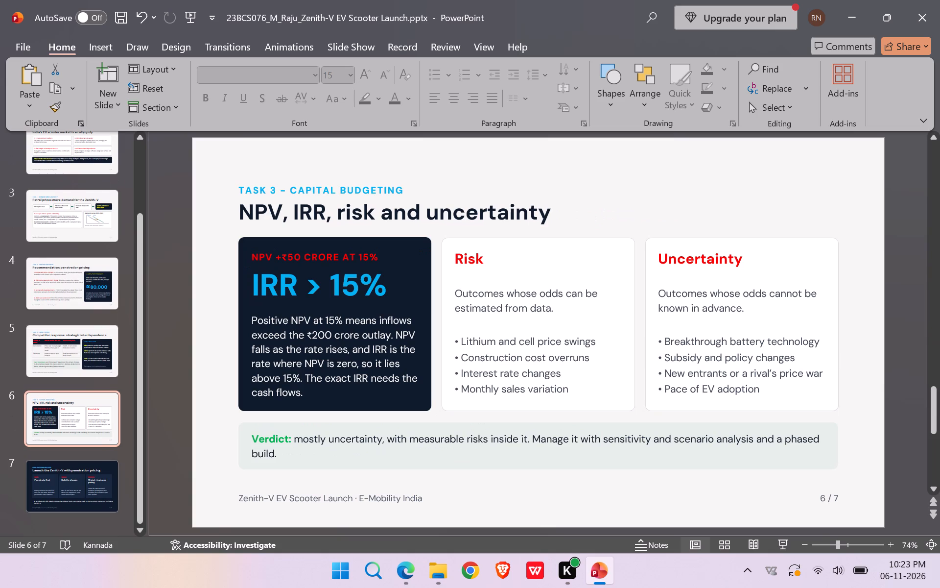
key("Down")
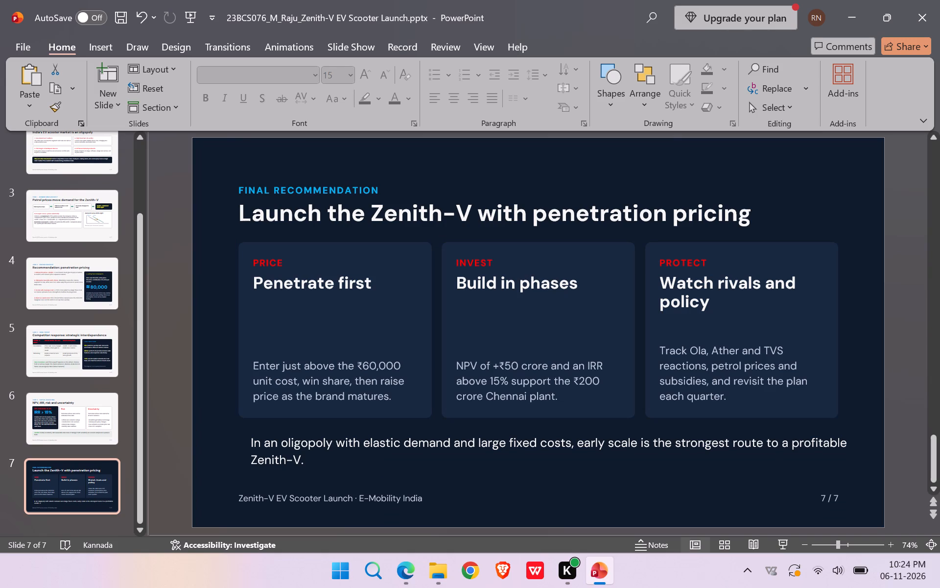
Save the presentation.
key("ctrl+s")
Switch to File Explorer, reopen the Zenith-V presentation from the recent files, and view the recent presentations list.
left_click(440, 498)
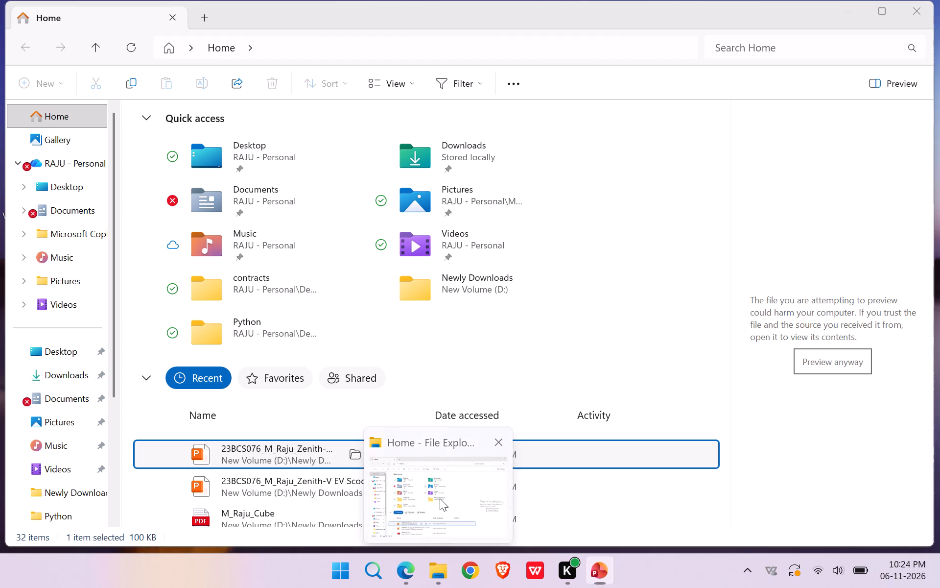
double_click(311, 461)
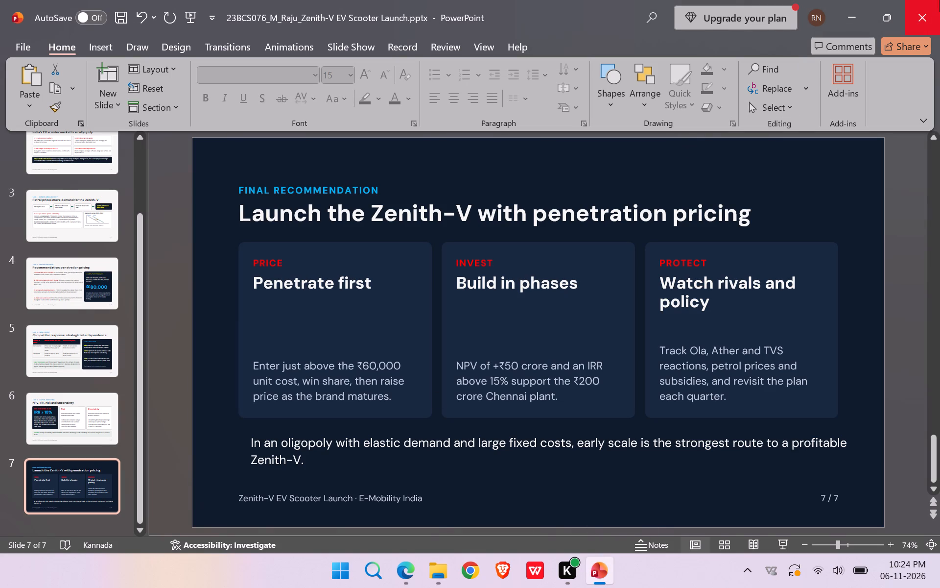
left_click(34, 47)
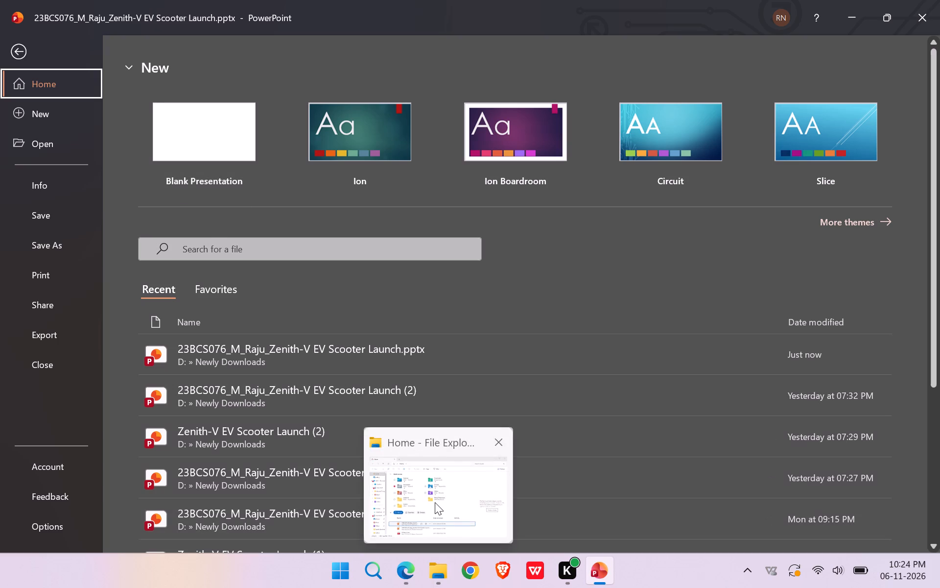
Close the presentation and the Classroom browser window, keeping File Explorer open.
left_click(435, 502)
left_click(939, 0)
left_click(939, 0)
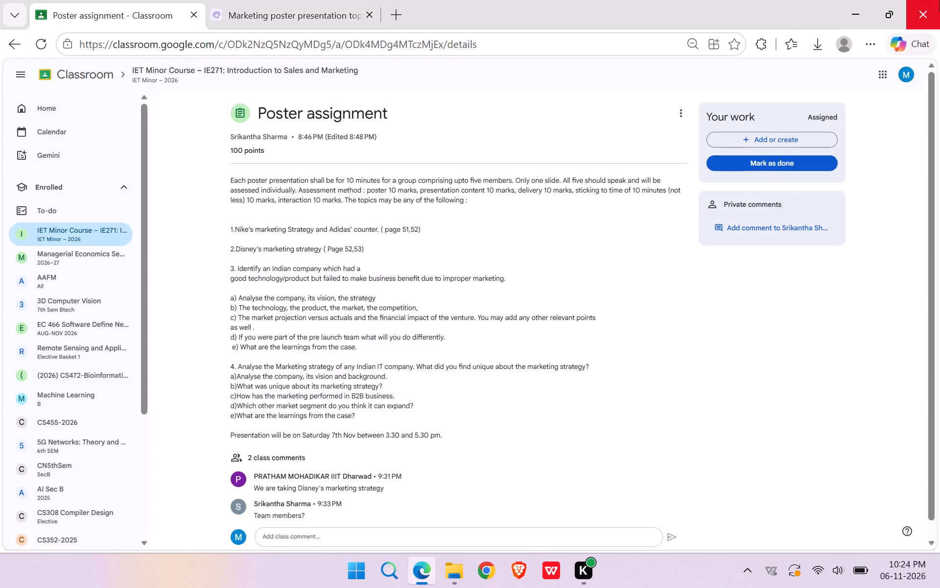
left_click(939, 0)
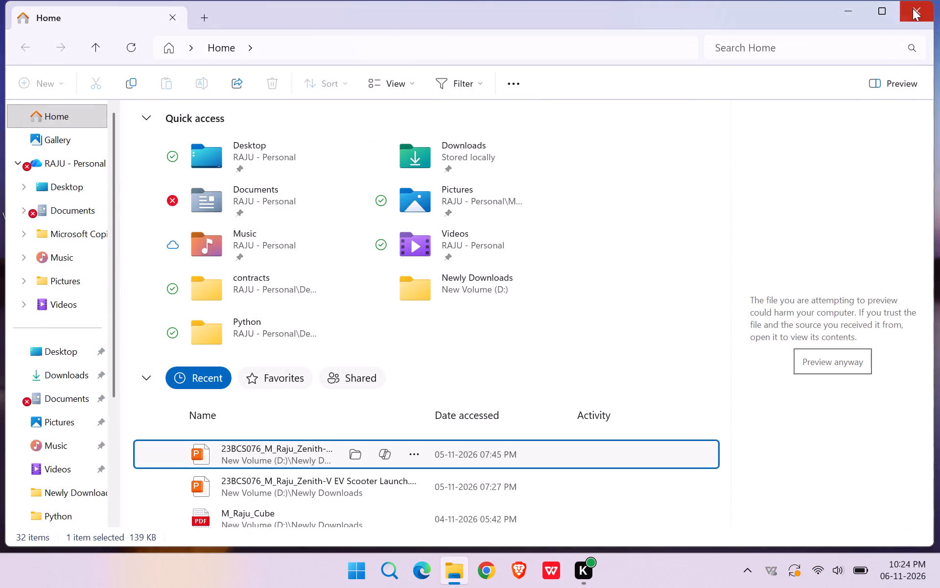
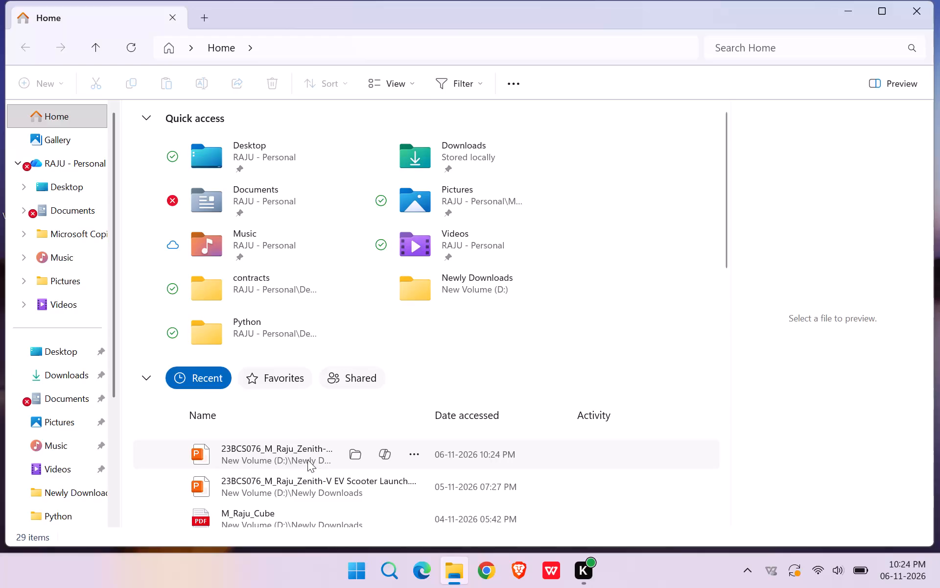
Reopen the Zenith-V EV Scooter Launch presentation from the recent files.
double_click(307, 460)
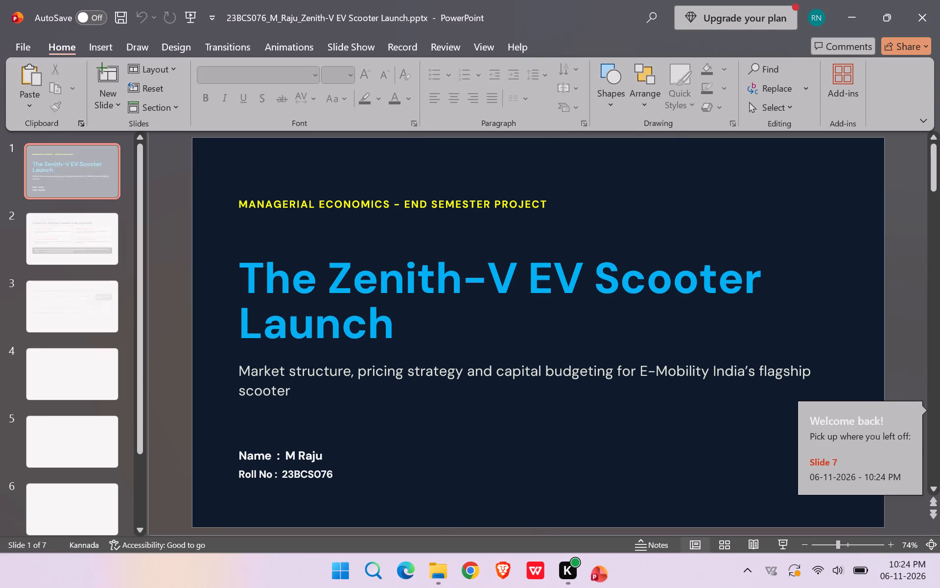
Play the slide show from the title slide to the end, go back through it to the title slide, and exit.
left_click(77, 240)
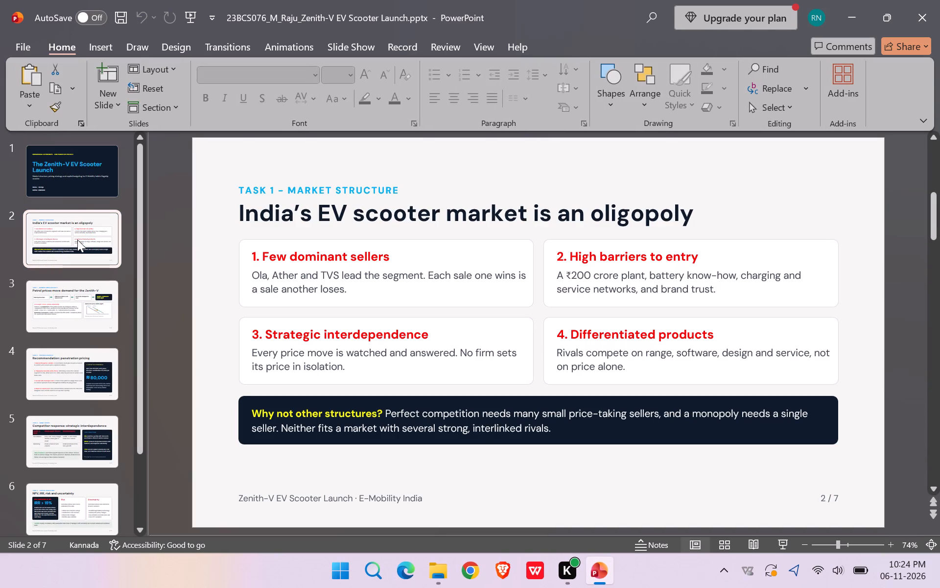
key("Up")
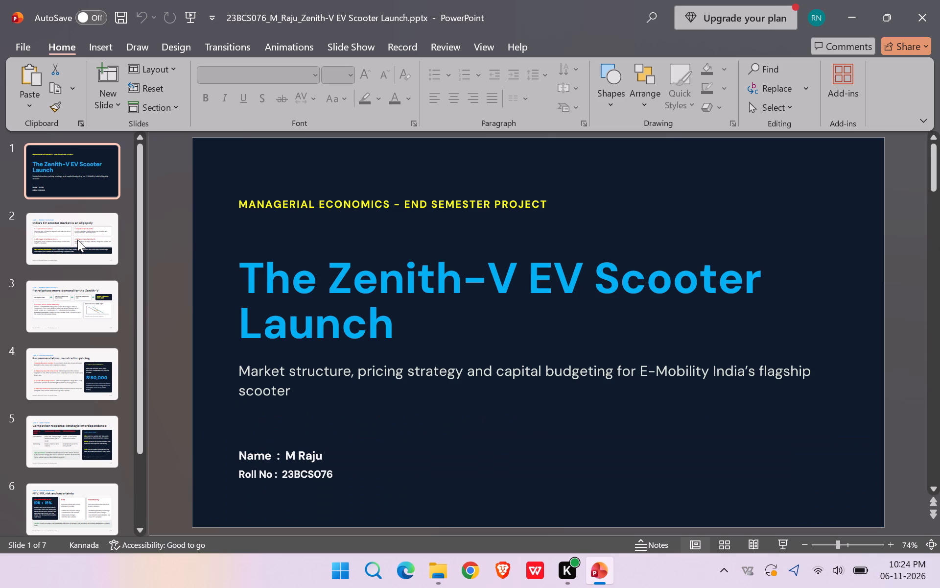
left_click(779, 543)
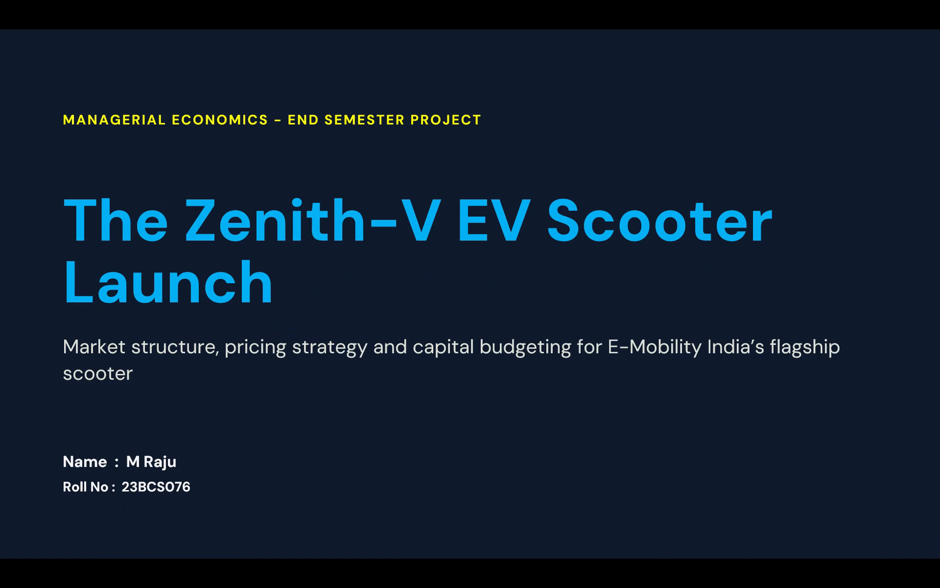
key("Right")
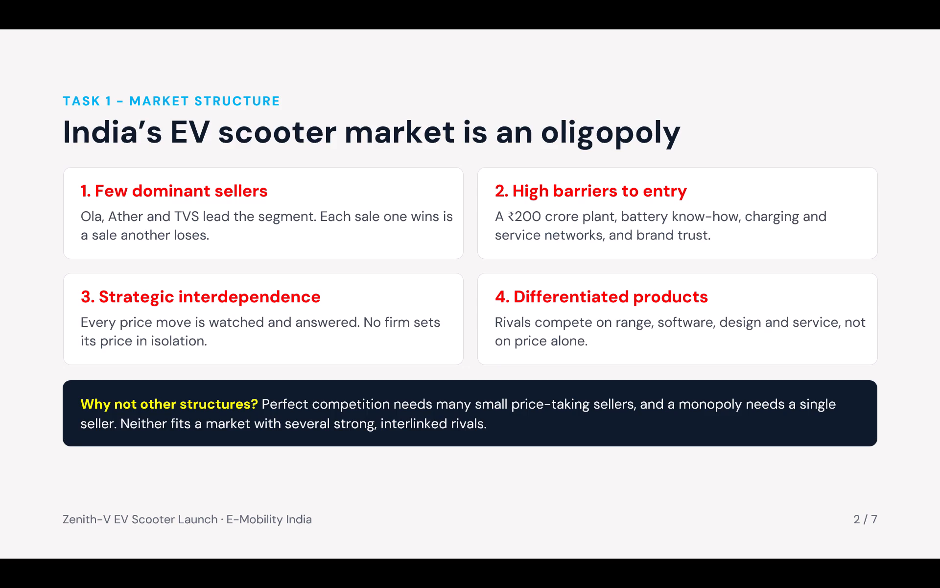
key("Right")
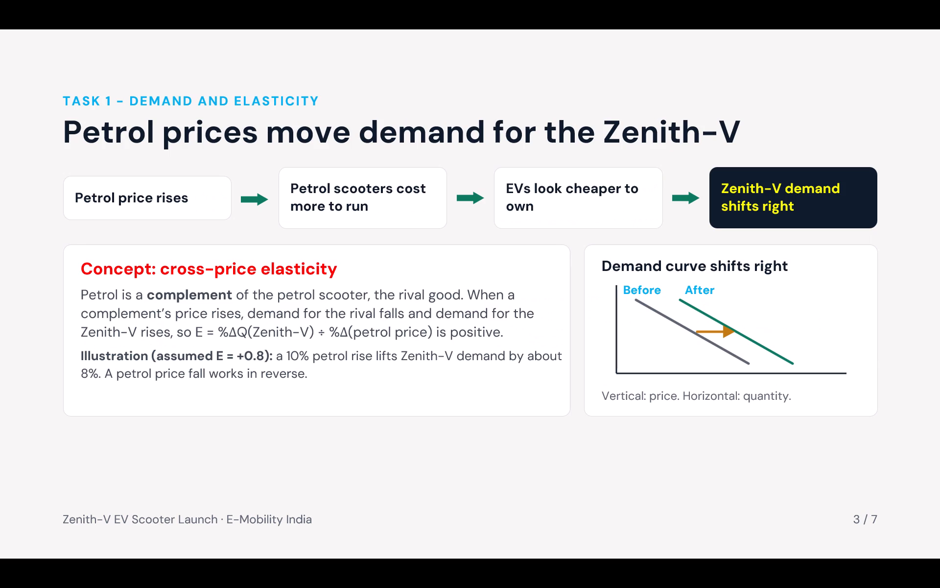
key("Right")
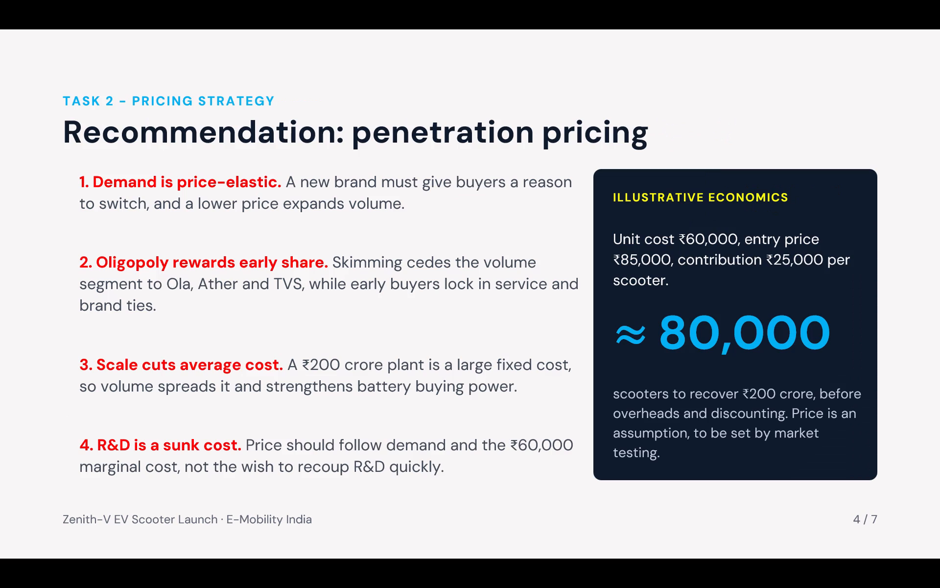
key("Right")
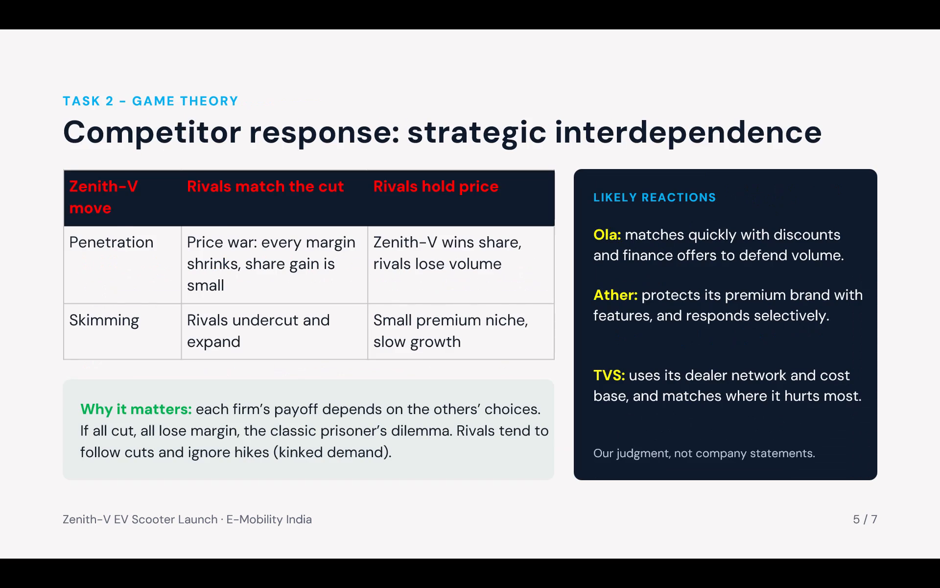
key("Right")
key("Right")
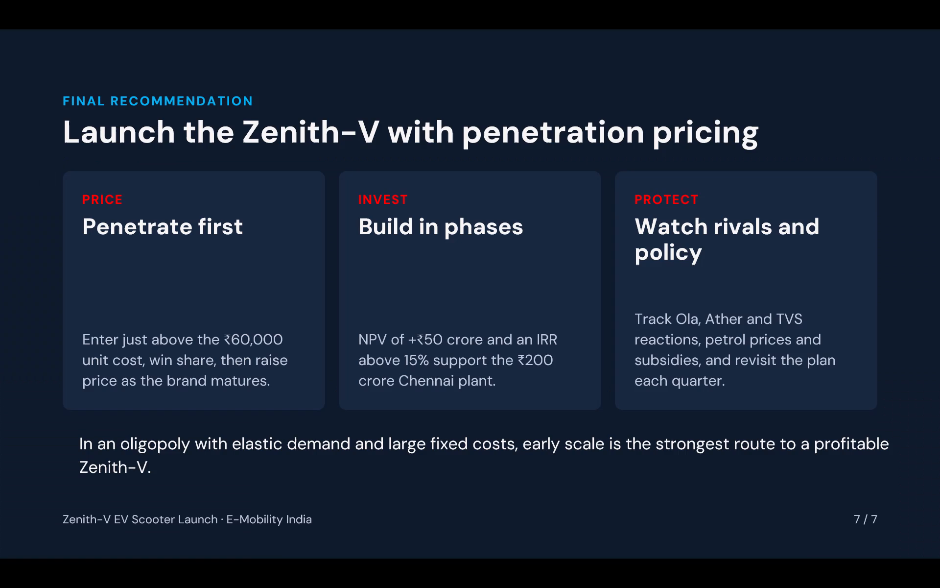
key("Right")
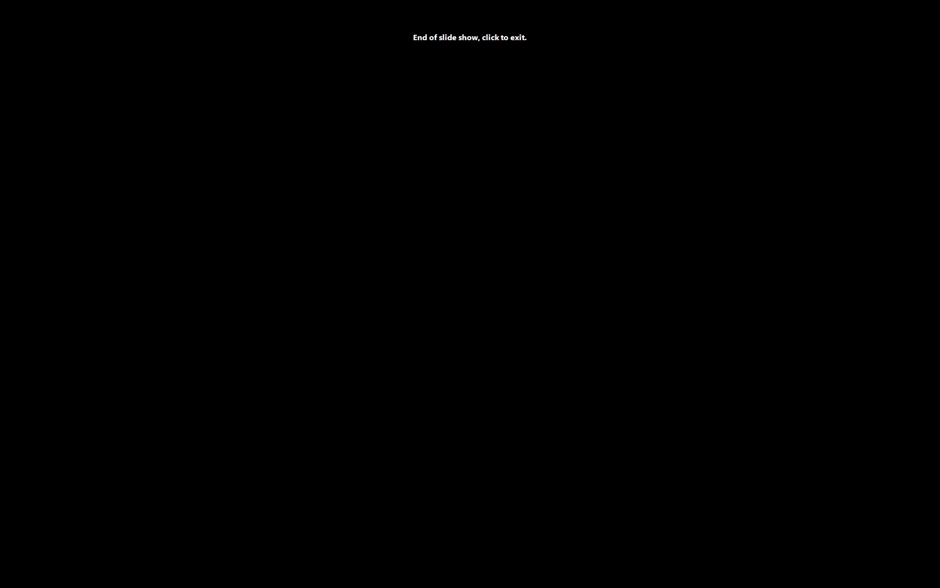
key("Left")
key("Left")
key("Left")
key("Left")
key("Left")
key("Left")
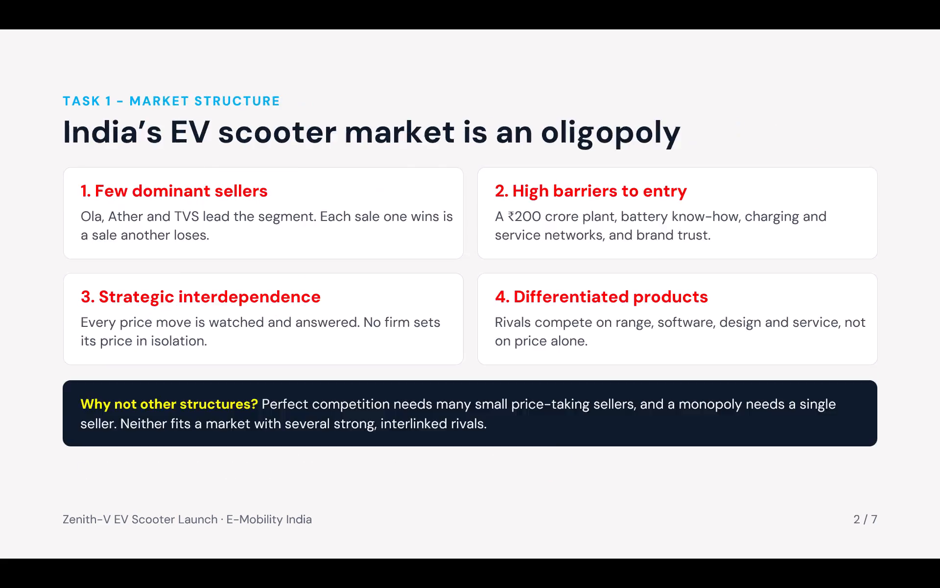
key("Left")
key("Left")
key("Left")
key("Left")
key("Escape")
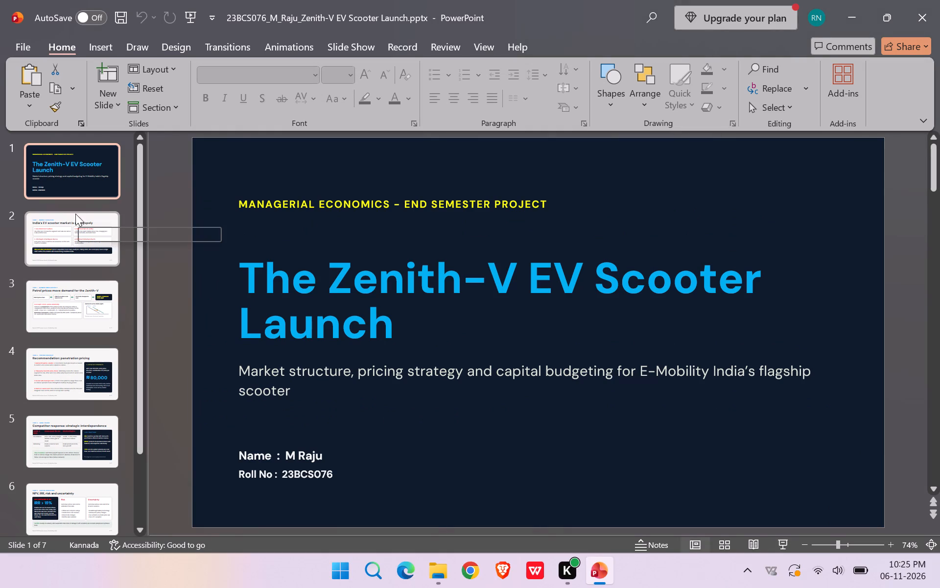
View slides 2 and 3 in the editing view and go on to slide 4, on penetration pricing.
left_click(67, 223)
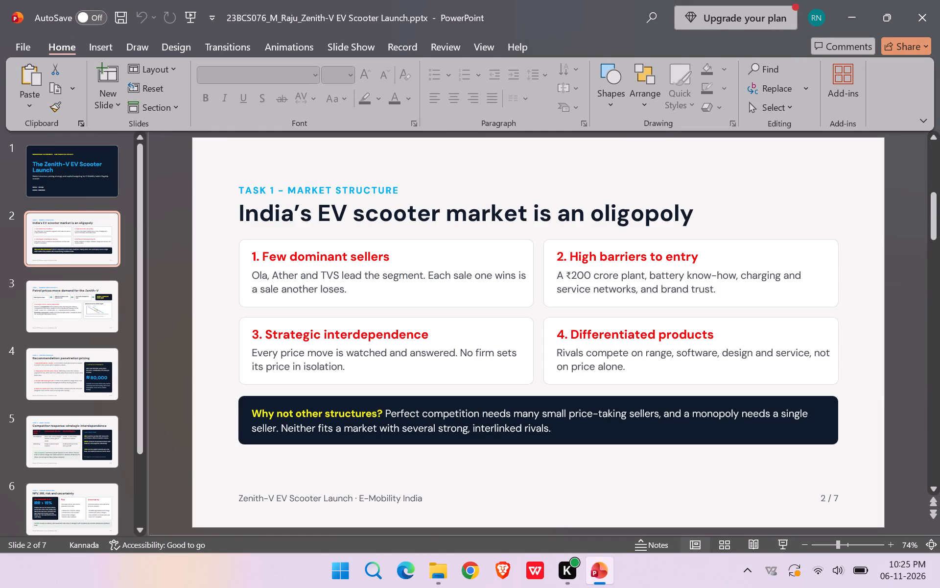
left_click(64, 316)
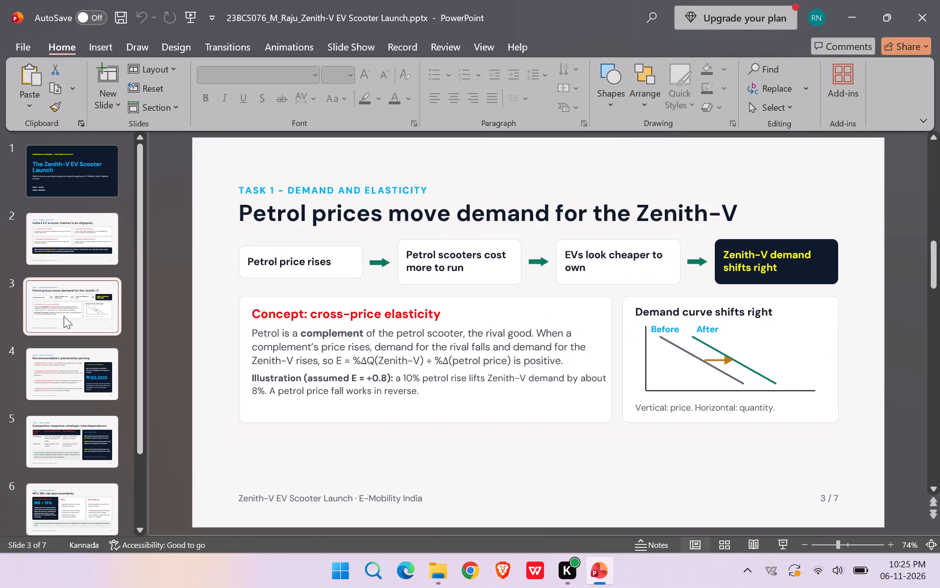
left_click(69, 372)
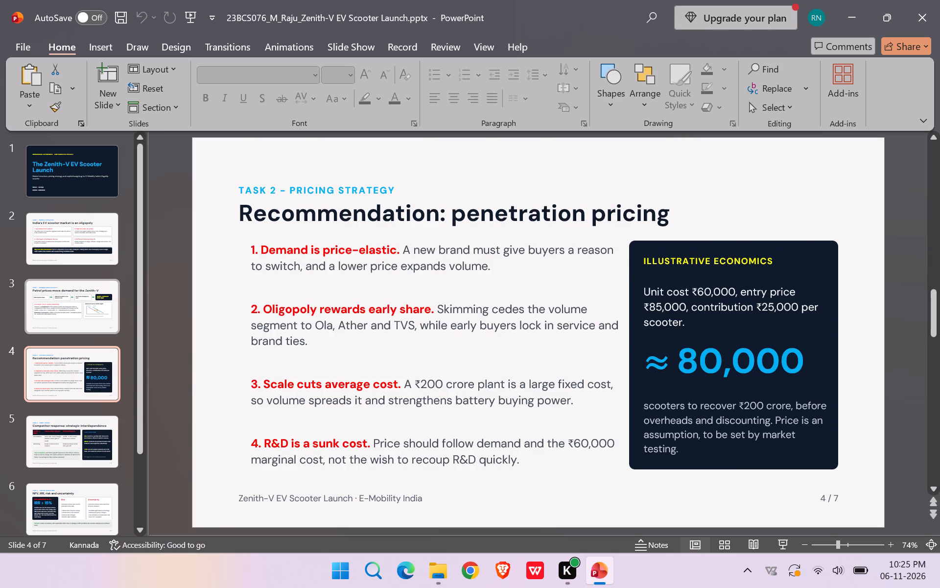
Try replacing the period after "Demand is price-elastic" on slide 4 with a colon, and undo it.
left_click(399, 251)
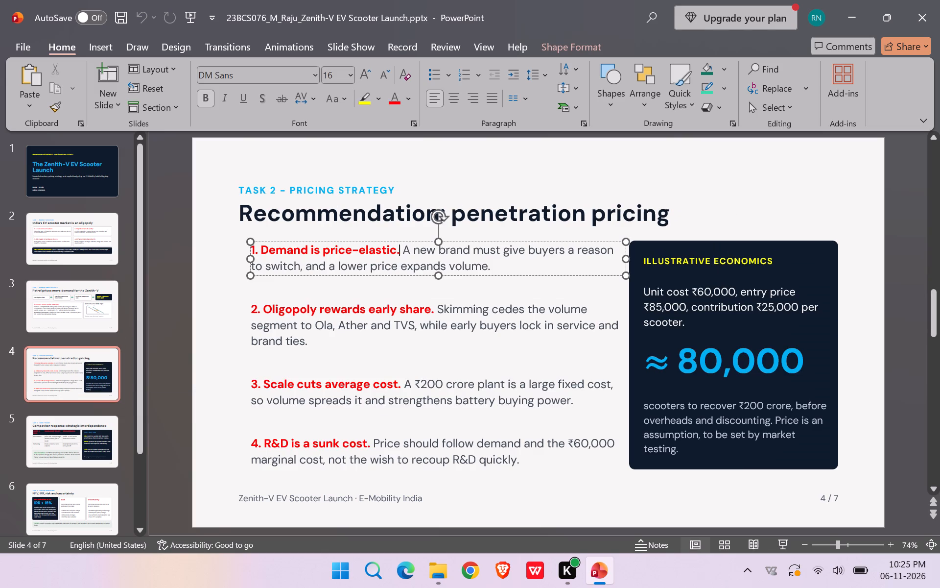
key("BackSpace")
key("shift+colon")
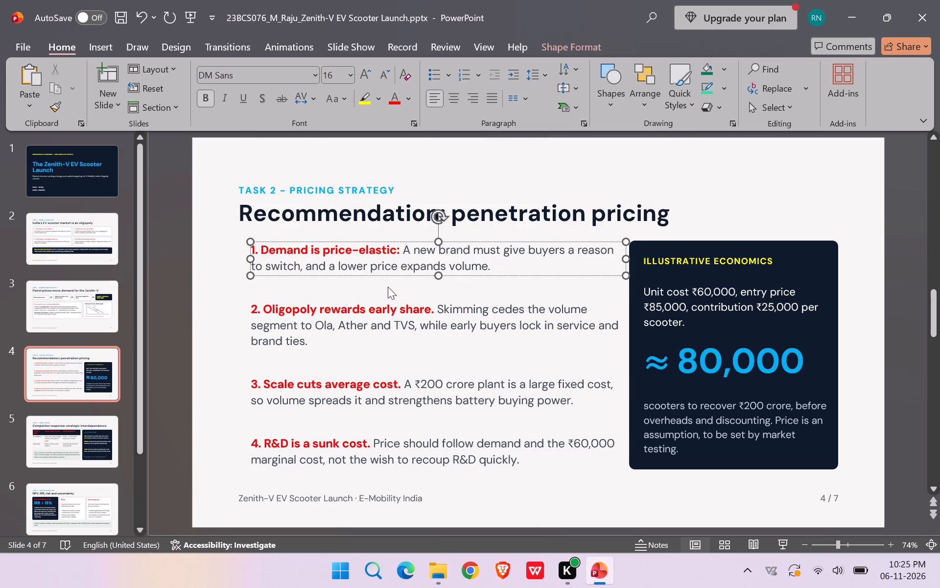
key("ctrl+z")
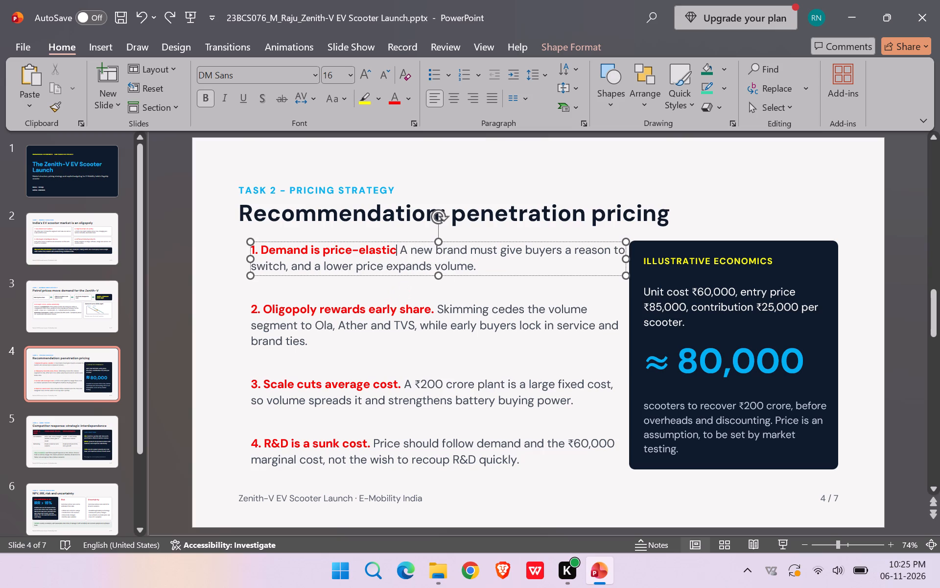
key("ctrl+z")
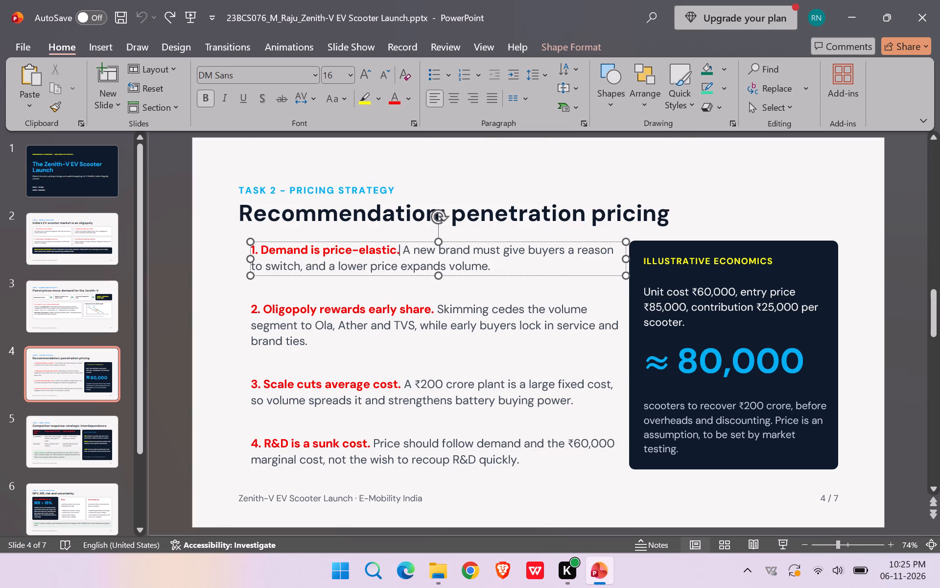
Replace the period after "1. Demand is price-elastic" on slide 4 with a space and a colon.
key("BackSpace")
key("space")
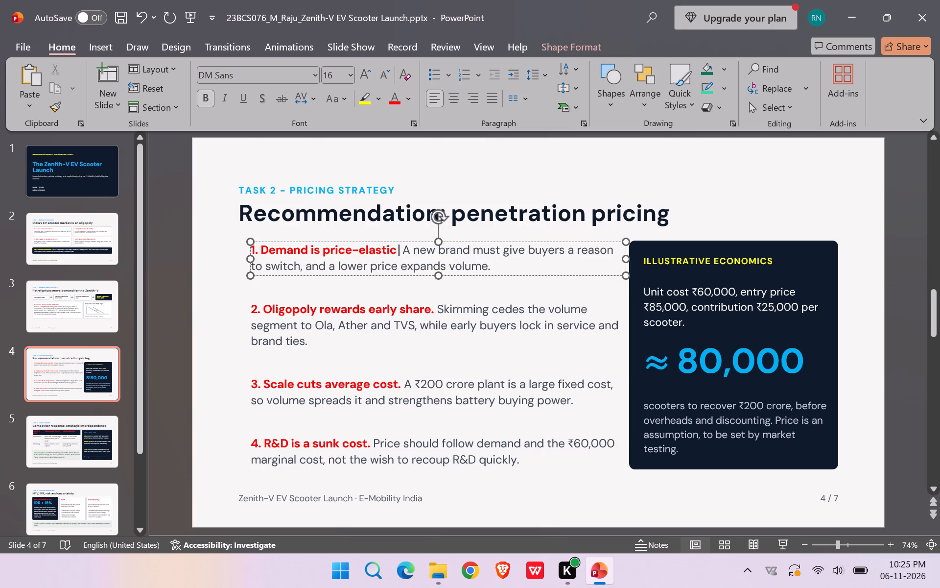
type("-")
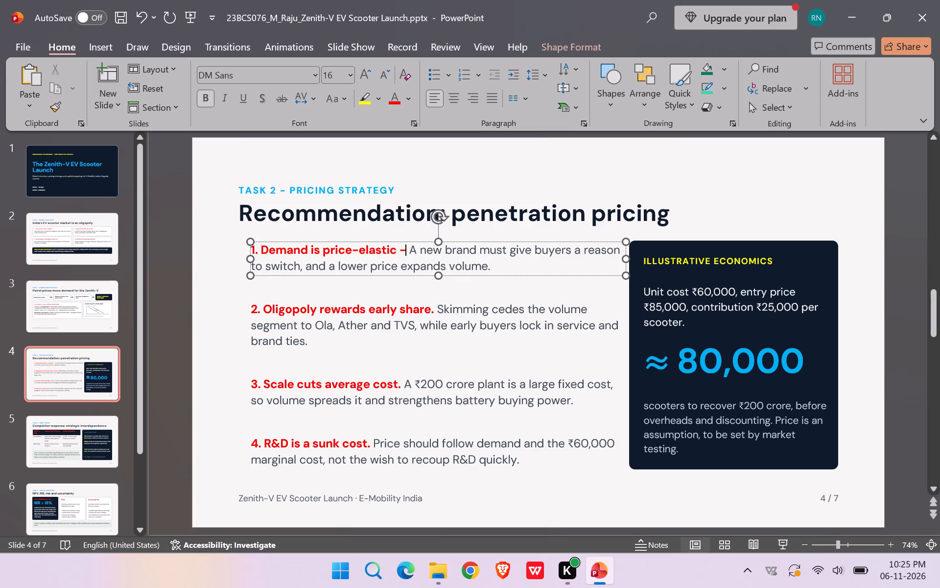
key("ctrl+z")
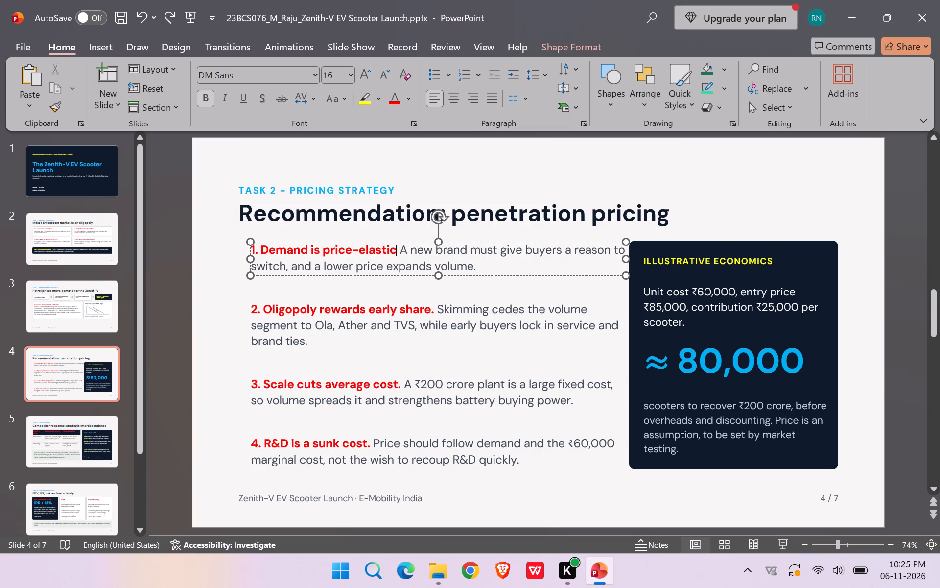
key("shift+colon")
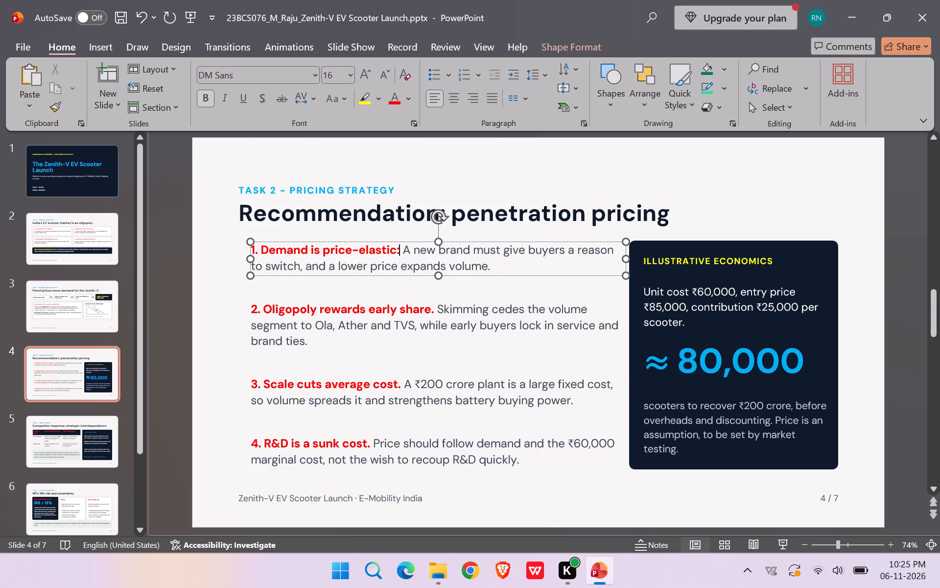
key("Left")
key("space")
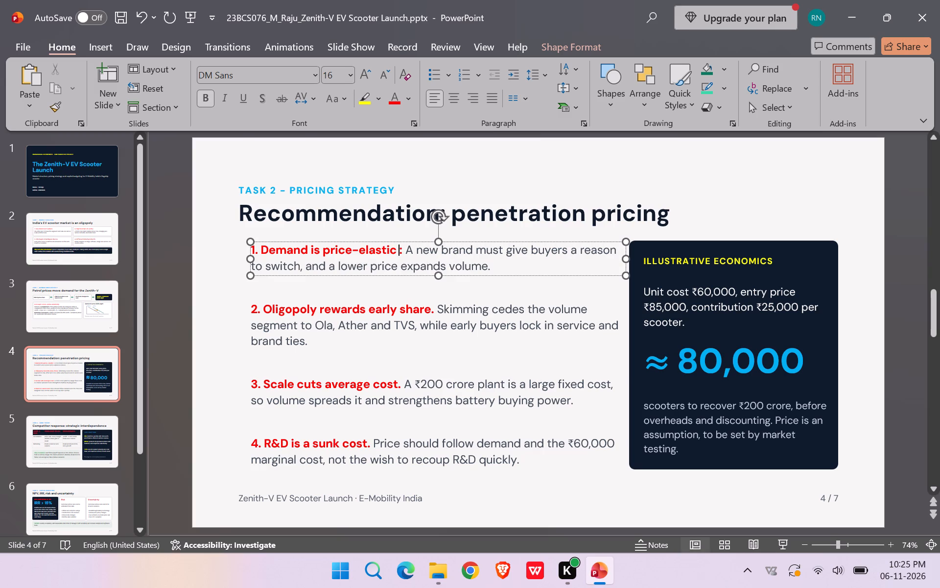
Replace the period after "2. Oligopoly rewards early share" with a space and a colon.
left_click(407, 312)
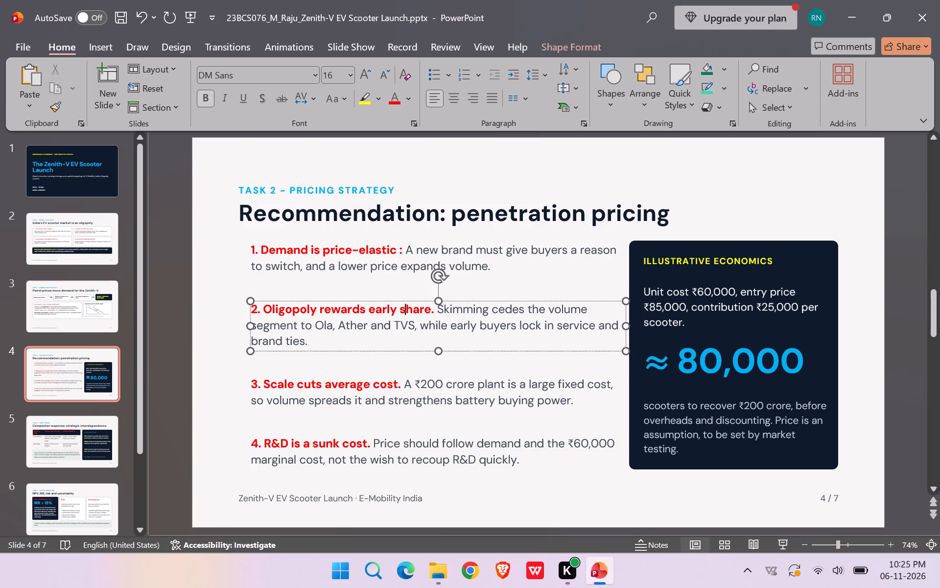
left_click(434, 310)
key("BackSpace")
key("space")
key("shift+colon")
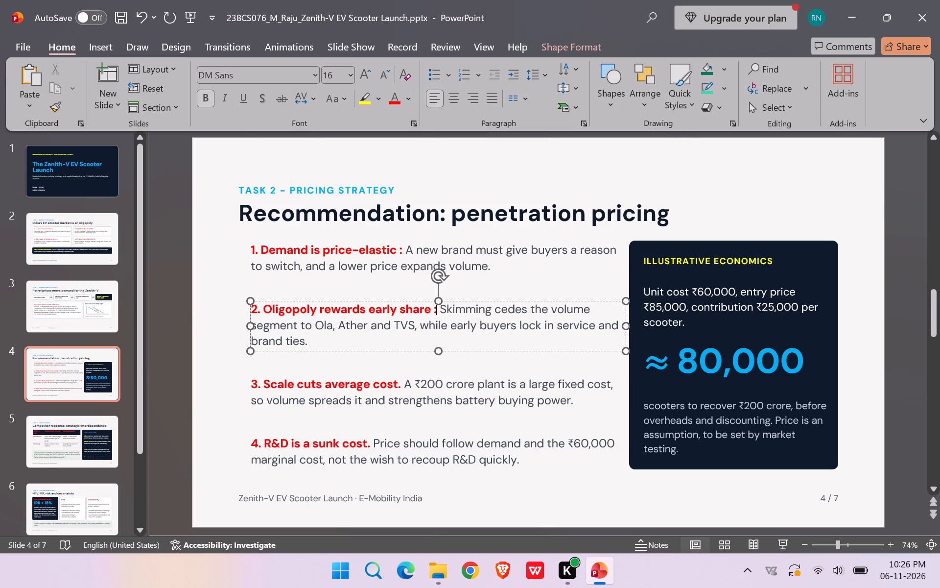
Replace the period and following space after "3. Scale cuts average cost" with a space and a colon.
left_click(362, 399)
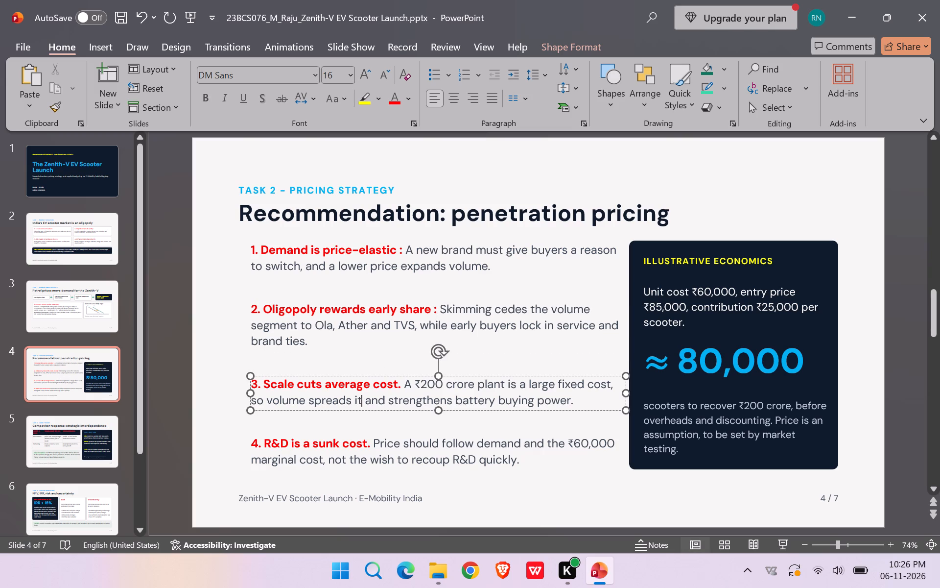
left_click(403, 386)
key("BackSpace")
key("BackSpace")
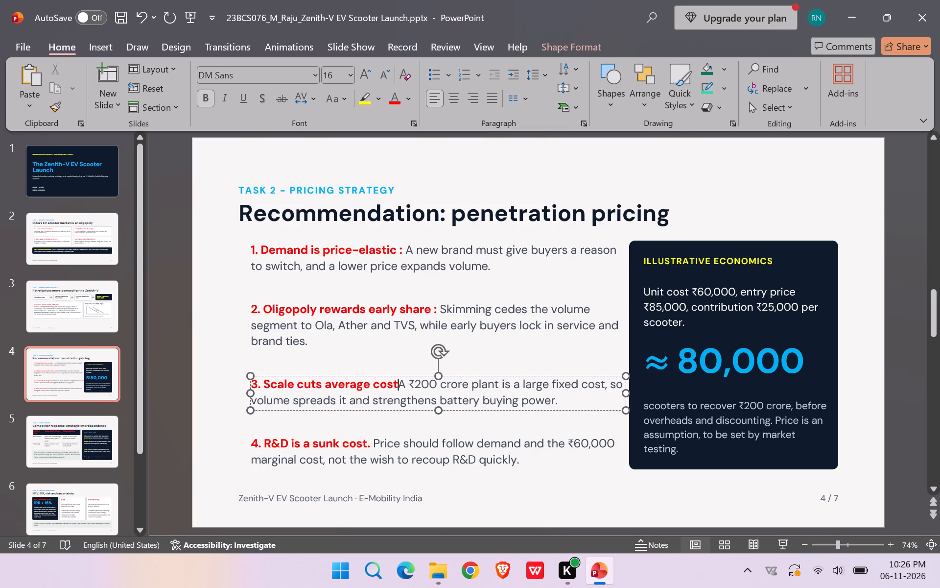
key("shift+colon")
key("Left")
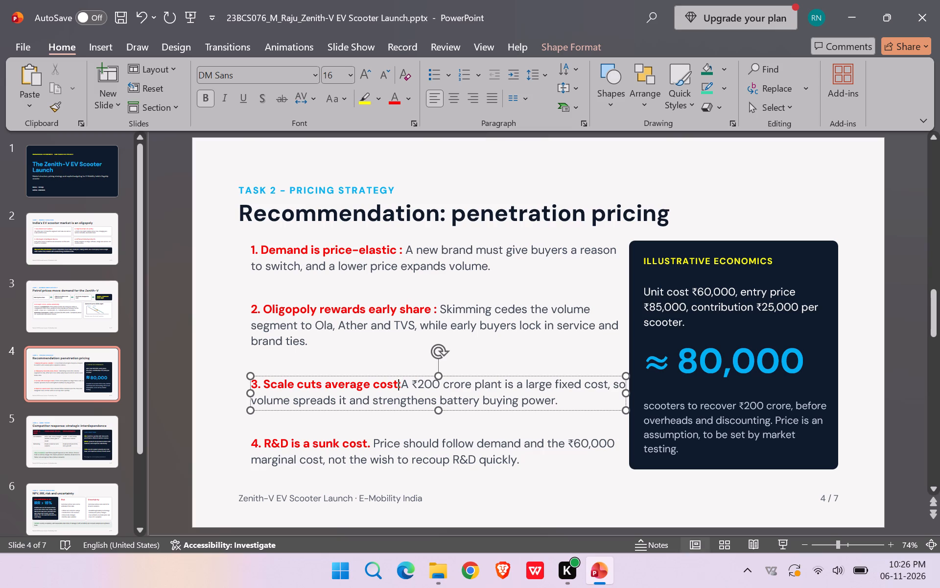
key("space")
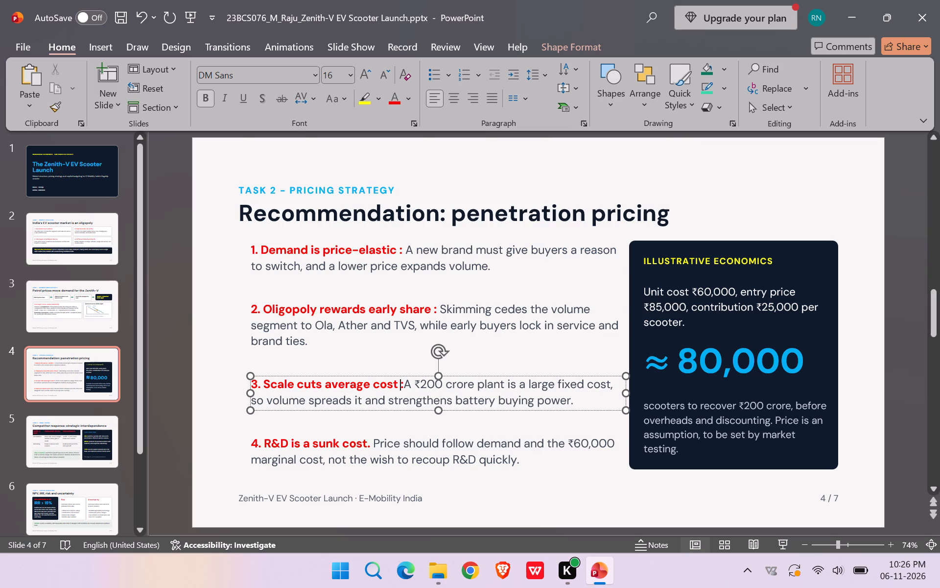
Replace the period after "4. R&D is a sunk cost" with a space and a colon.
left_click(371, 447)
key("BackSpace")
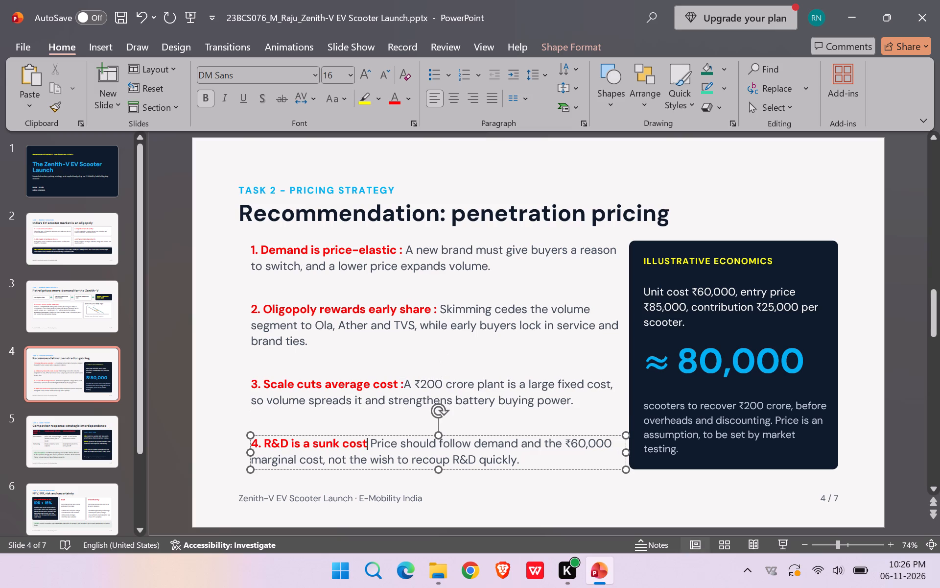
key("space")
type(":")
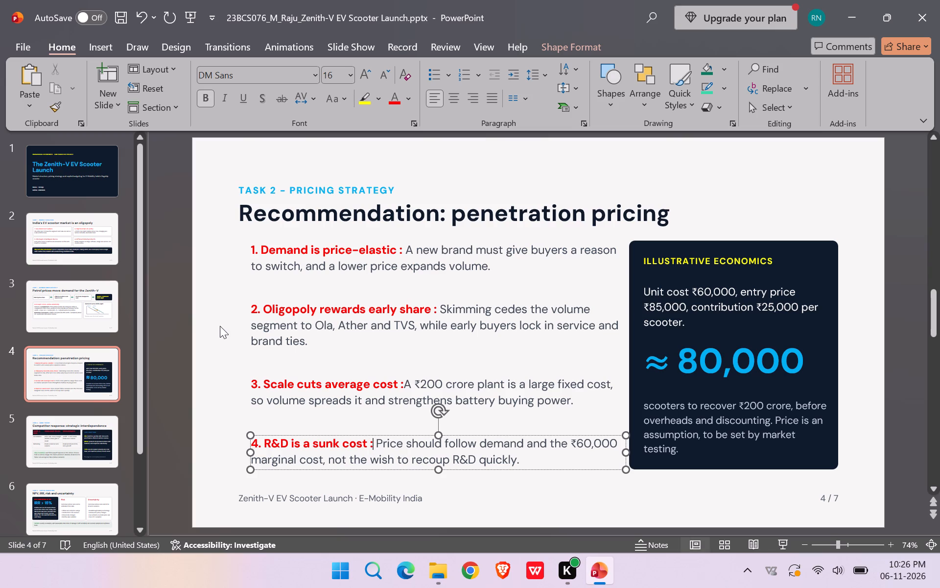
Add spaces around the hyphen in slide 3's concept heading so it reads "Concept: cross - price elasticity".
left_click(79, 159)
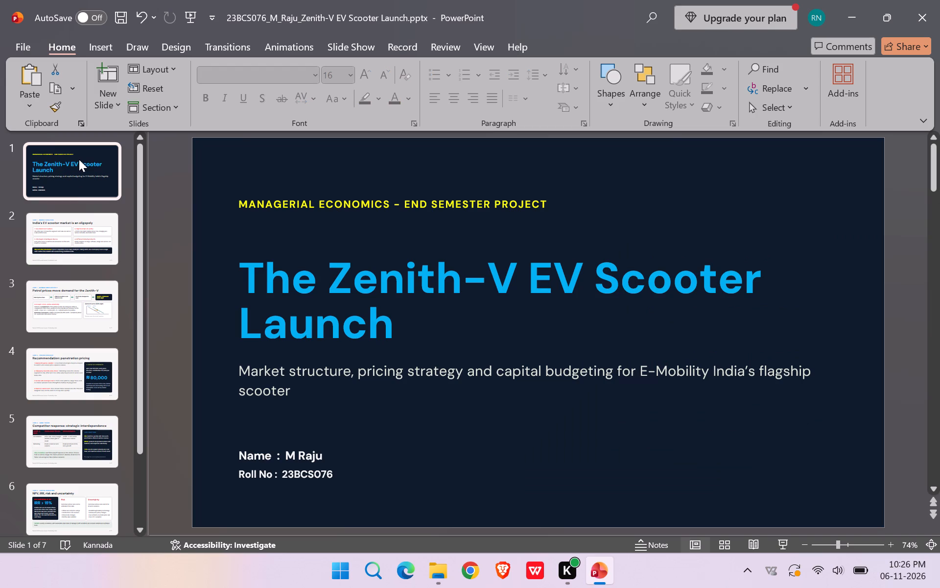
key("Down")
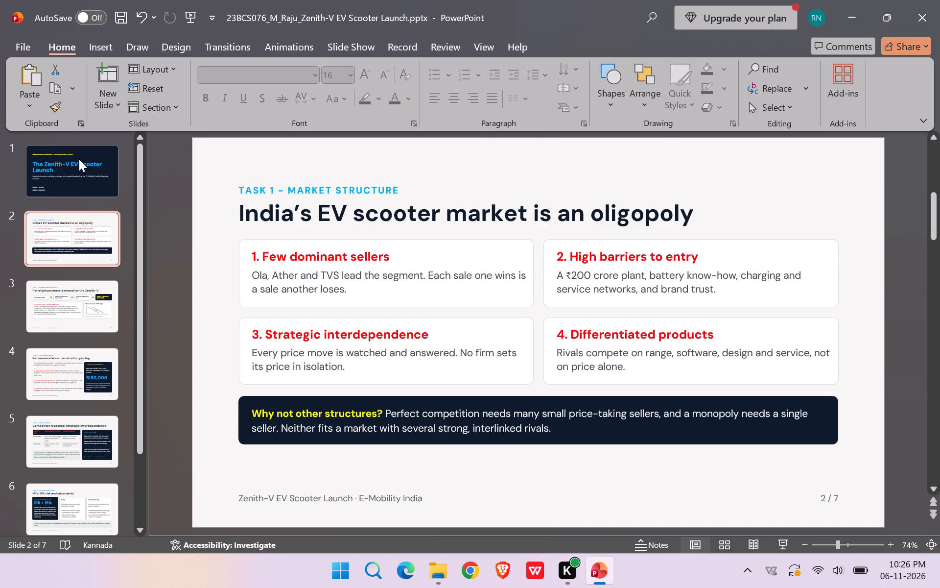
key("Down")
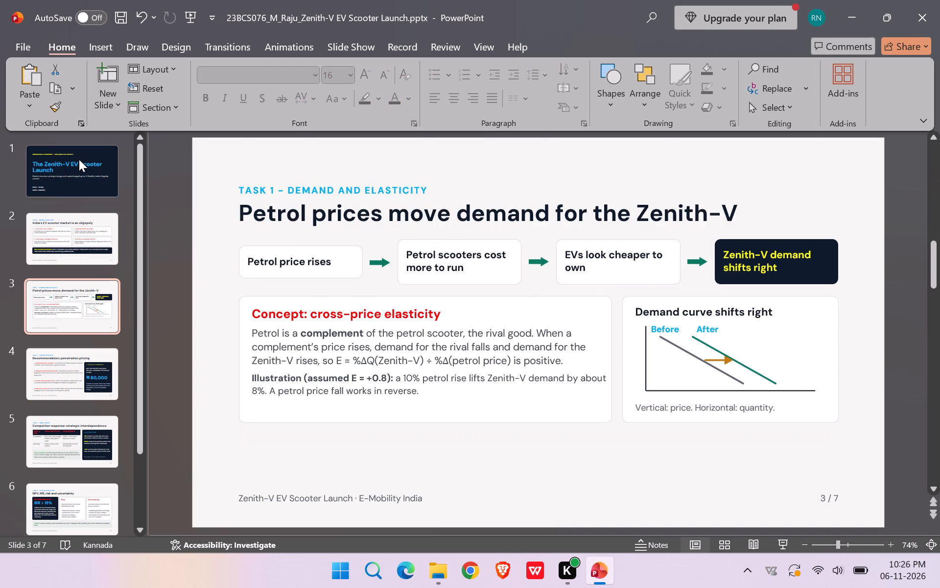
left_click(323, 320)
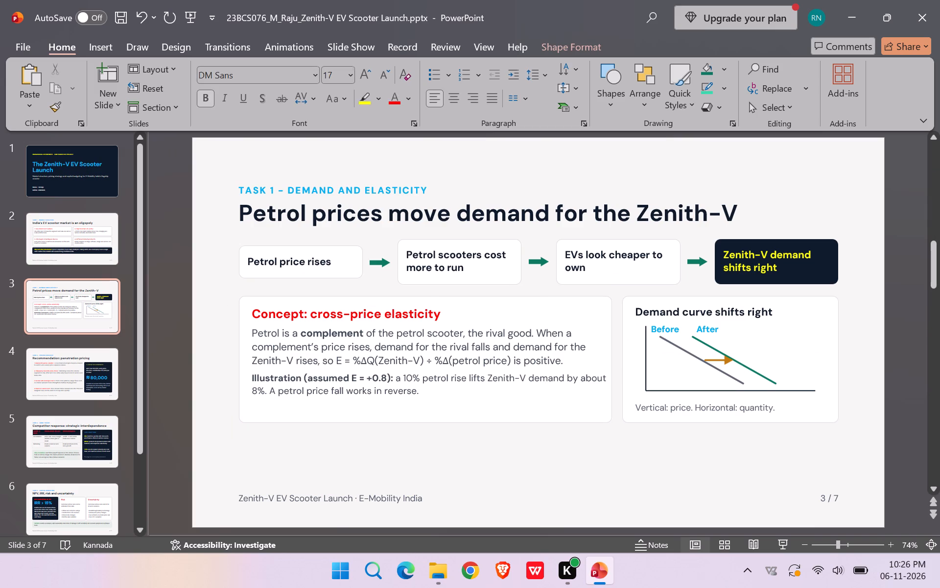
left_click(343, 316)
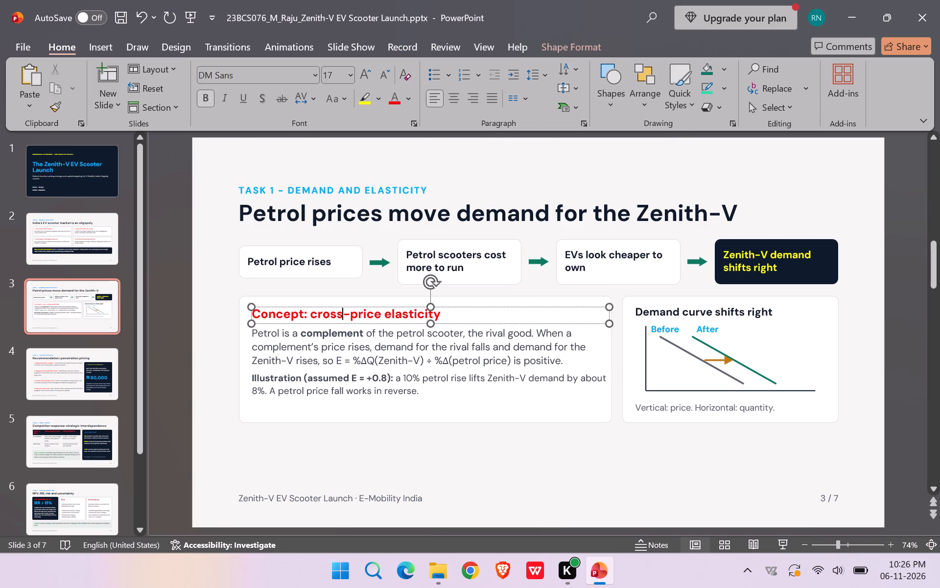
key("space")
key("Right")
key("space")
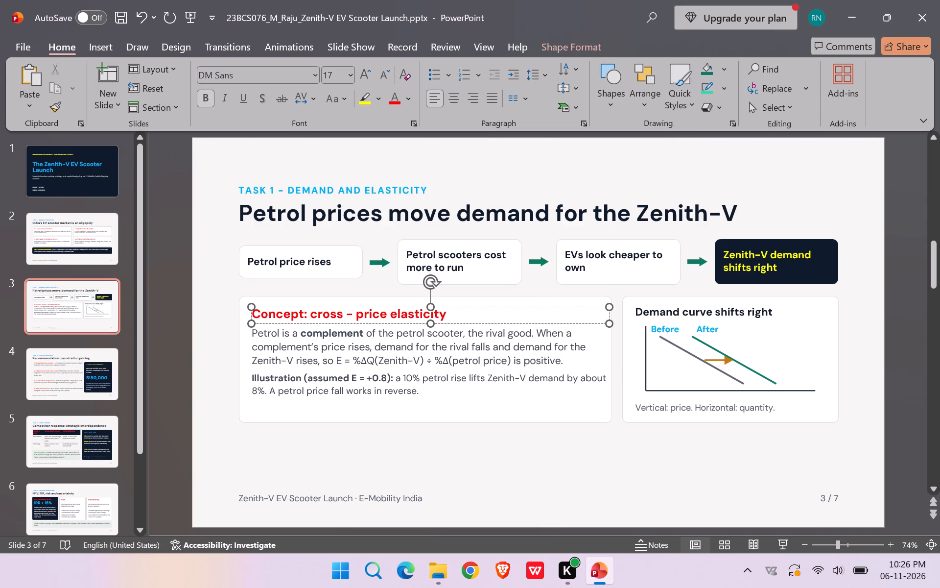
Insert a space after the colon in "3. Scale cuts average cost :" on slide 4.
left_click(44, 390)
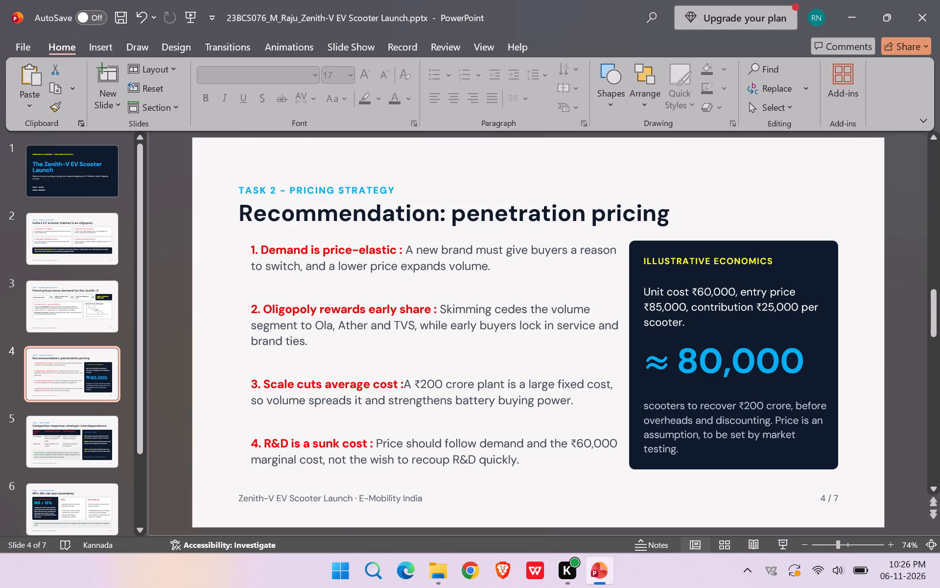
left_click(399, 381)
left_click(403, 383)
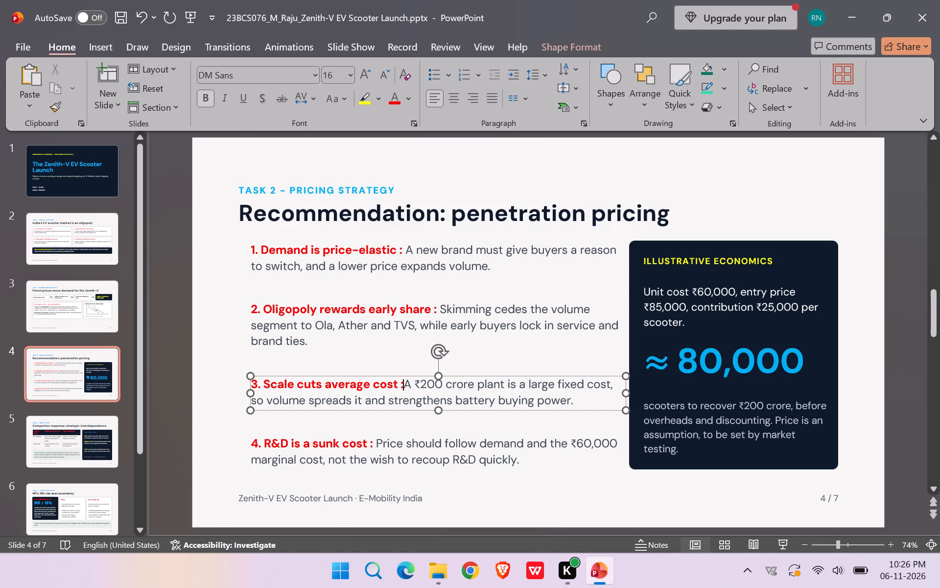
key("space")
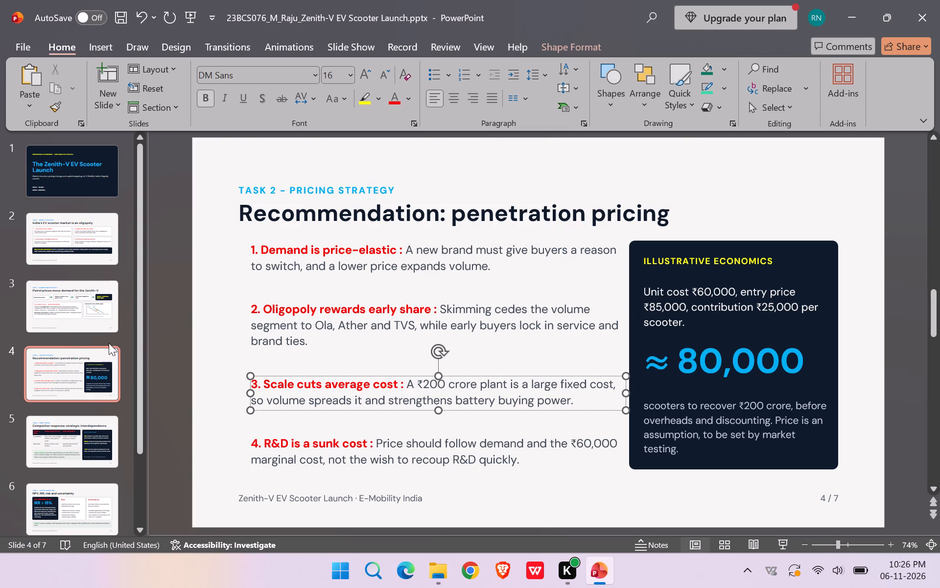
Insert a space before the colon in the "Why it matters" label on slide 5.
left_click(63, 449)
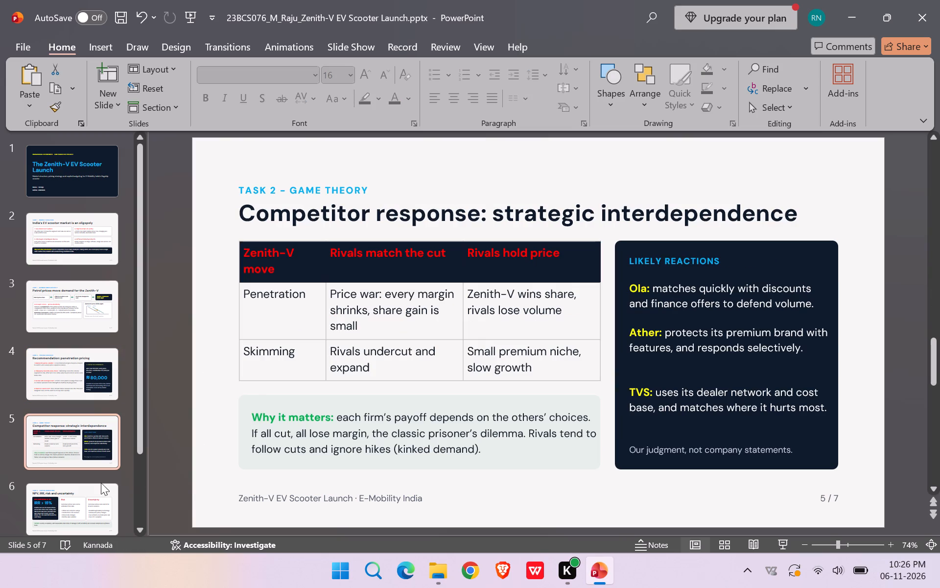
left_click(328, 419)
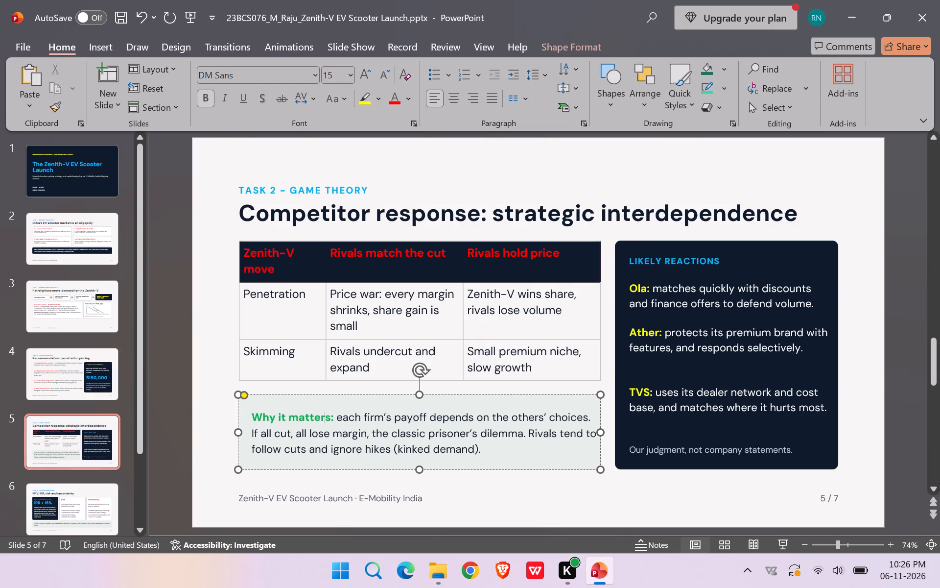
key("Right")
key("space")
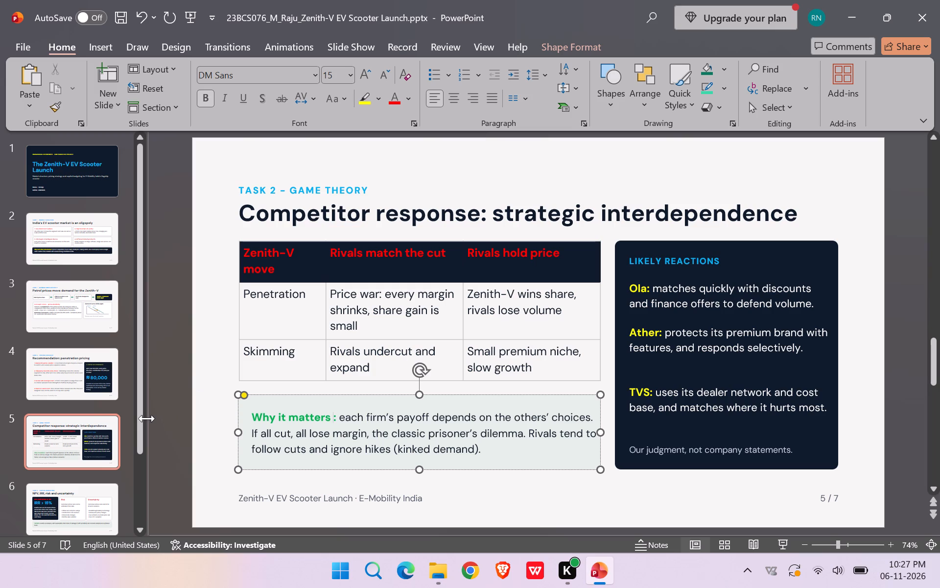
key("BackSpace")
key("space")
Insert a space before the colon in the "Verdict" label on slide 6.
scroll(80, 441, "down", 1)
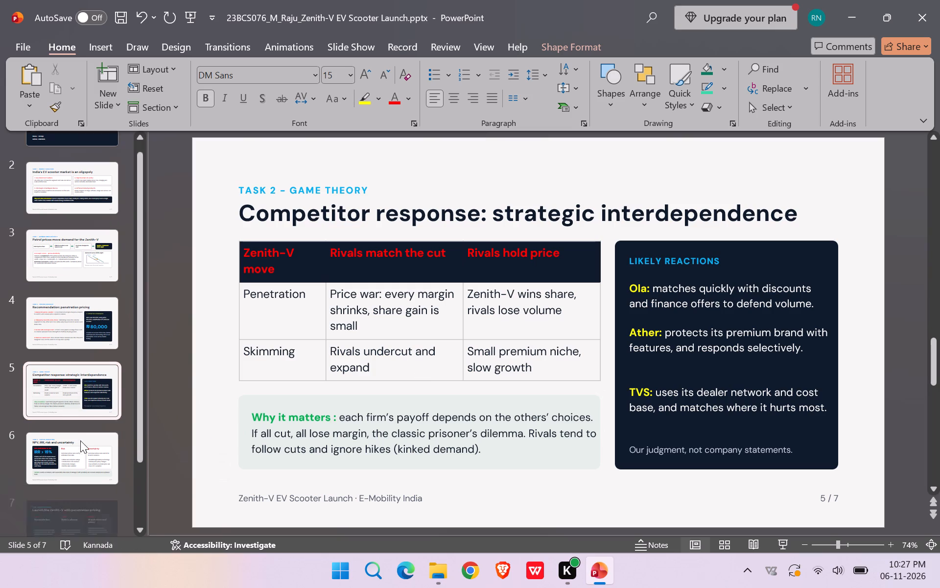
scroll(80, 441, "down", 1)
left_click(84, 423)
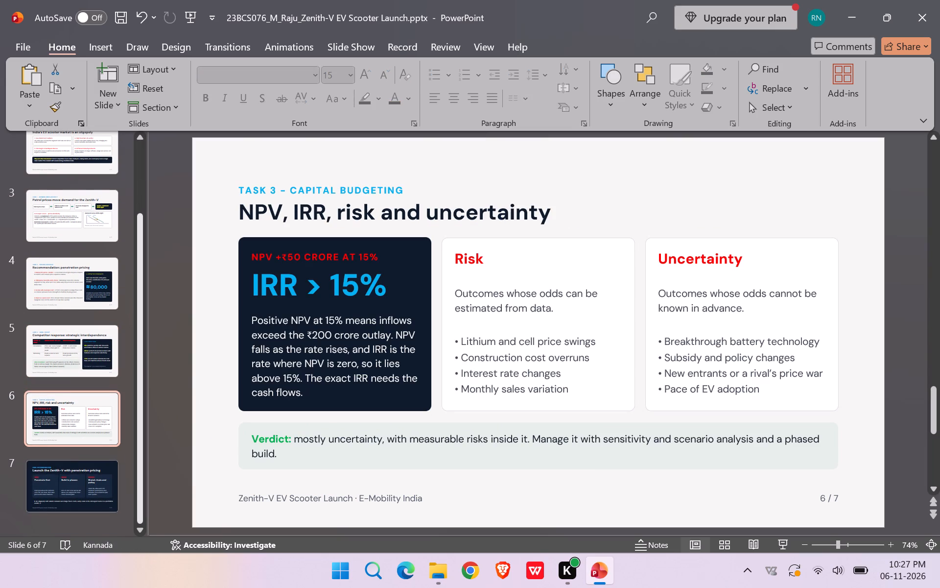
left_click(287, 442)
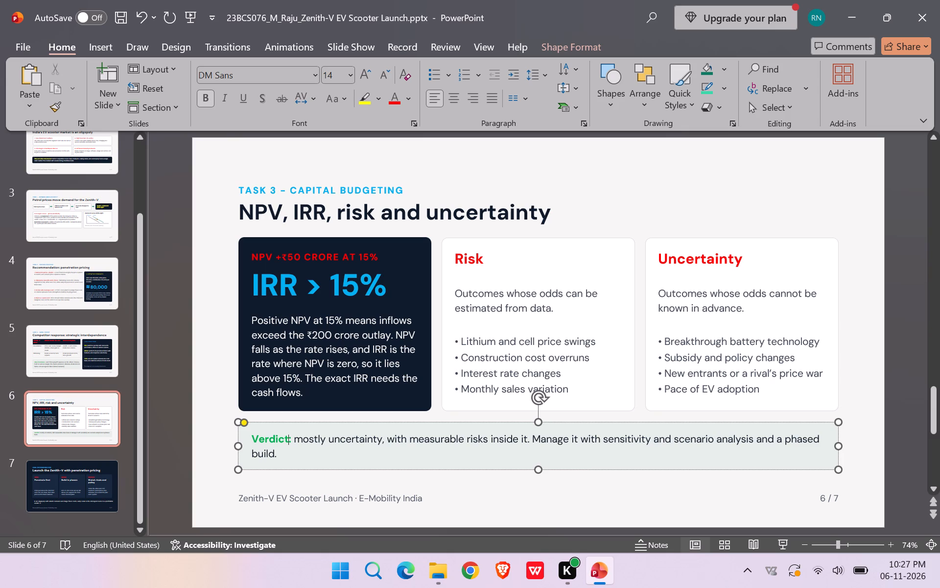
key("space")
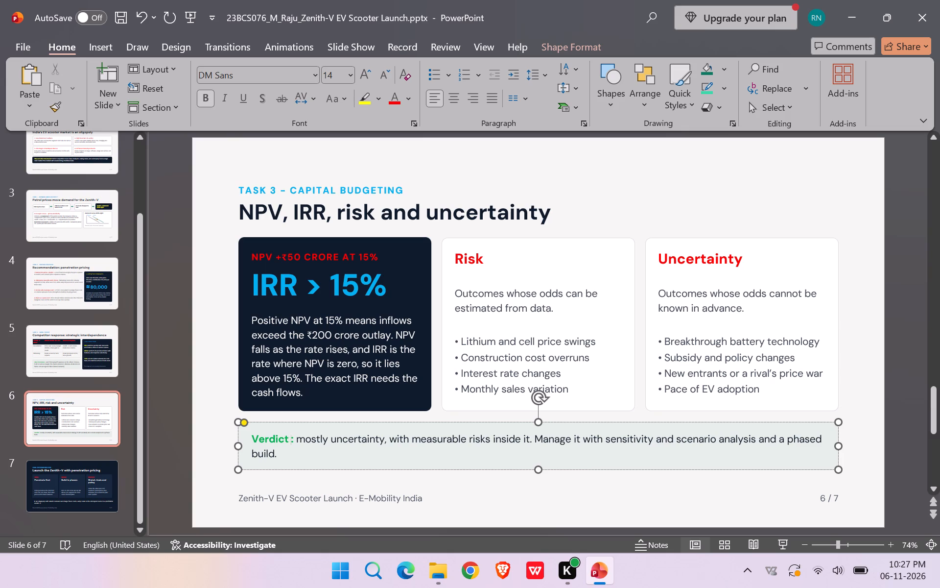
Run the slide show from the title slide to review all seven slides, and exit it at the final recommendation.
scroll(67, 272, "up", 8)
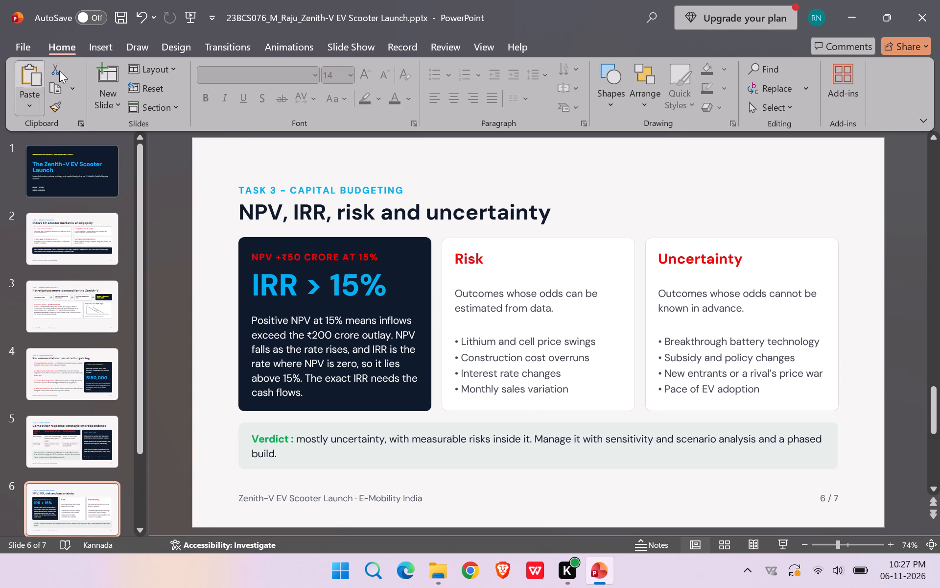
left_click(72, 178)
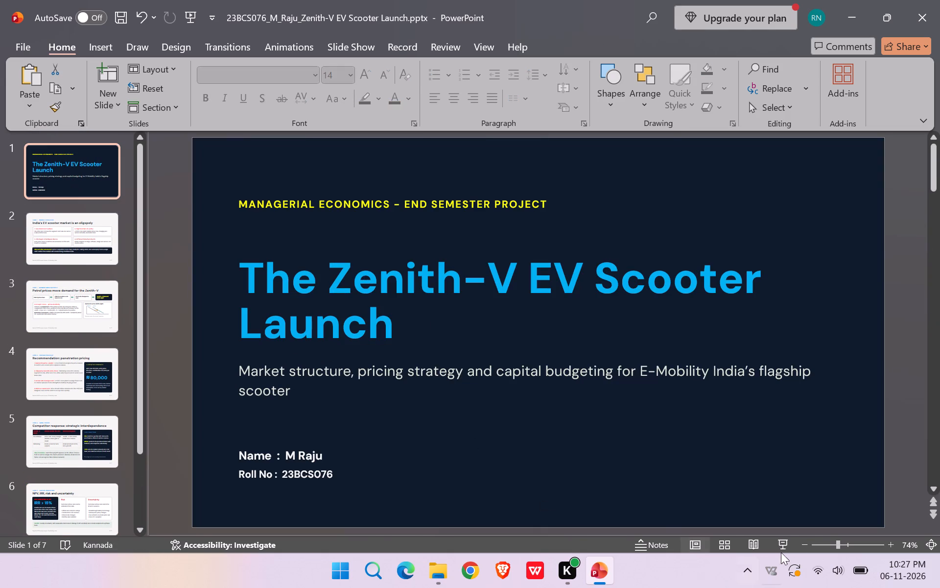
left_click(788, 542)
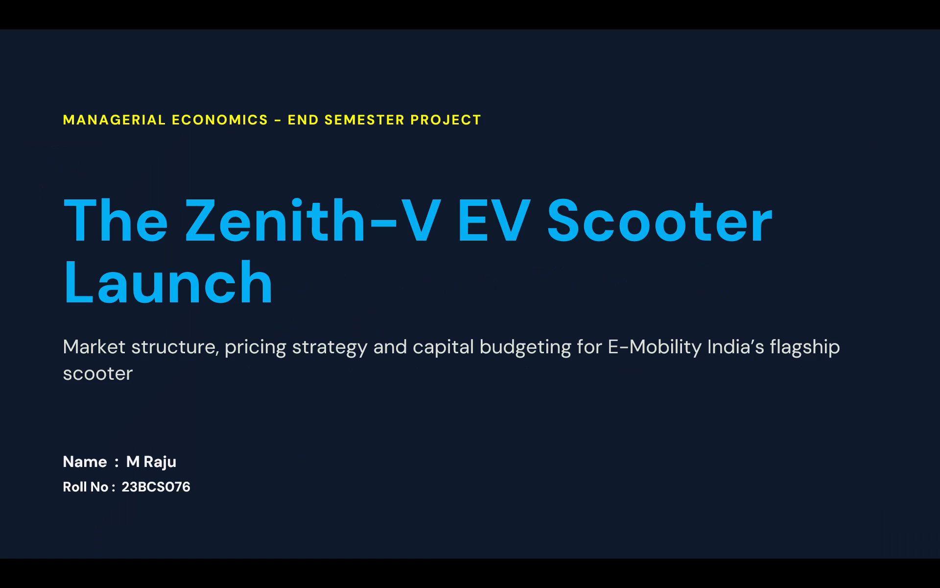
key("Right")
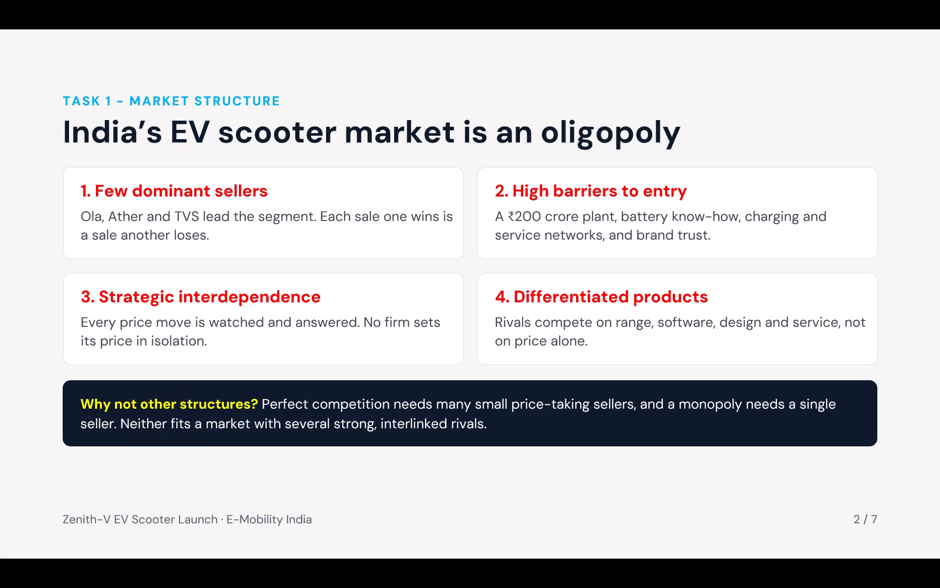
key("Left")
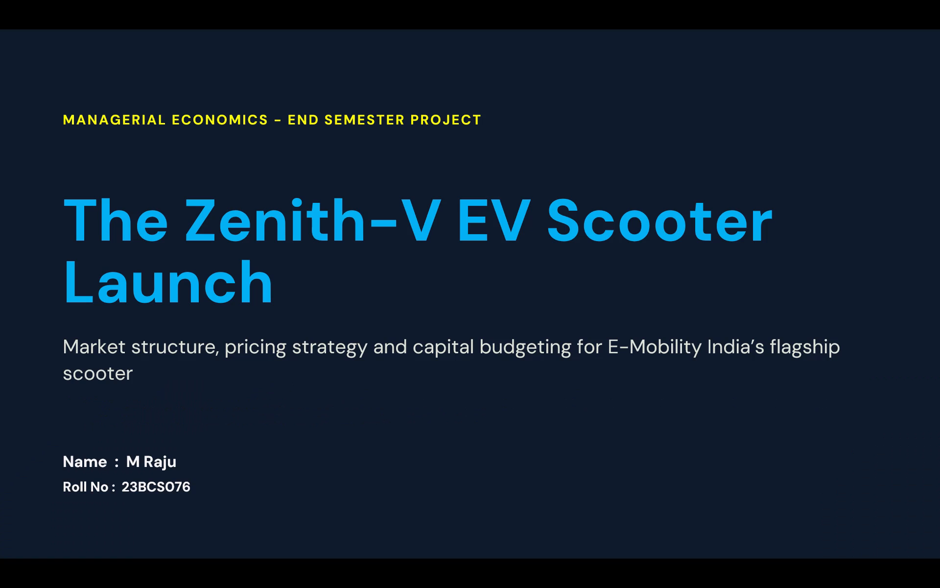
key("Right")
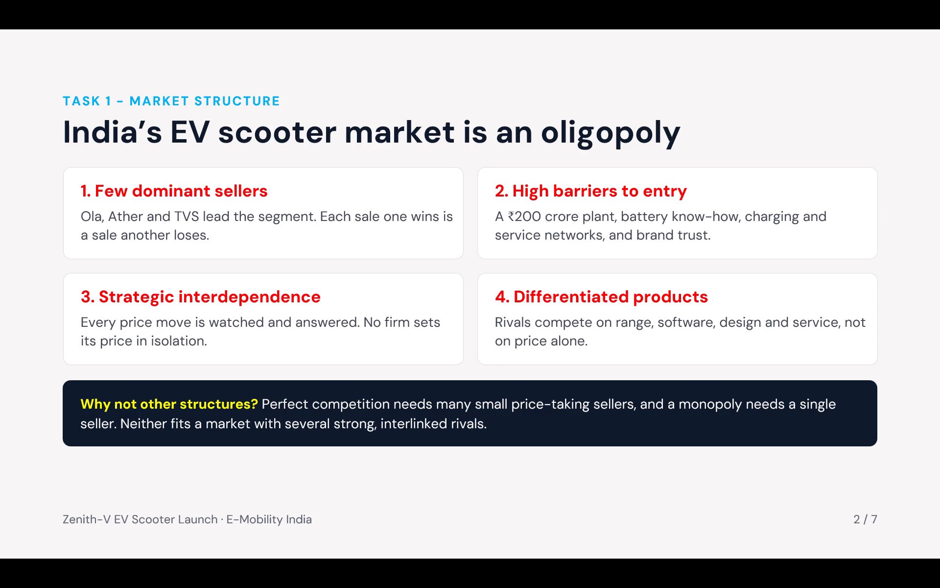
key("Right")
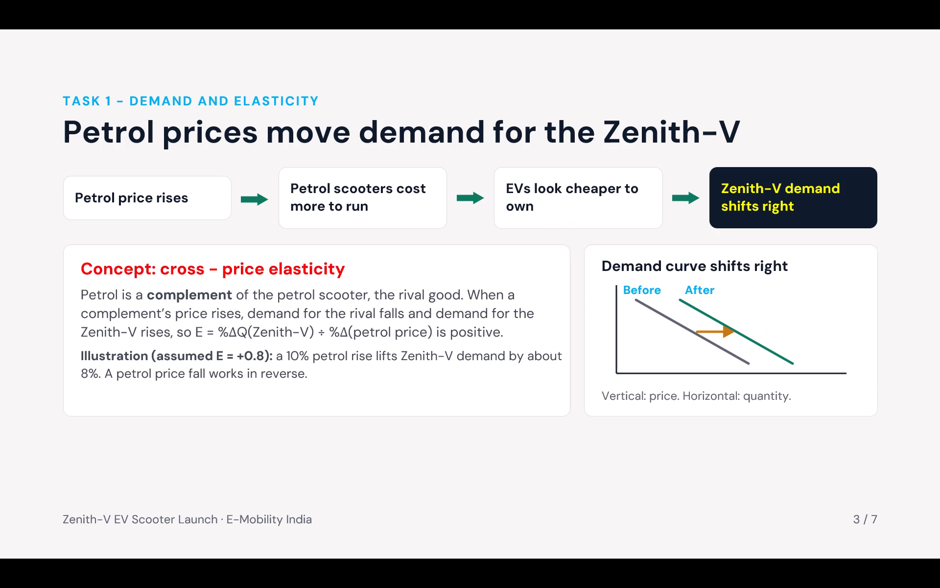
key("Right")
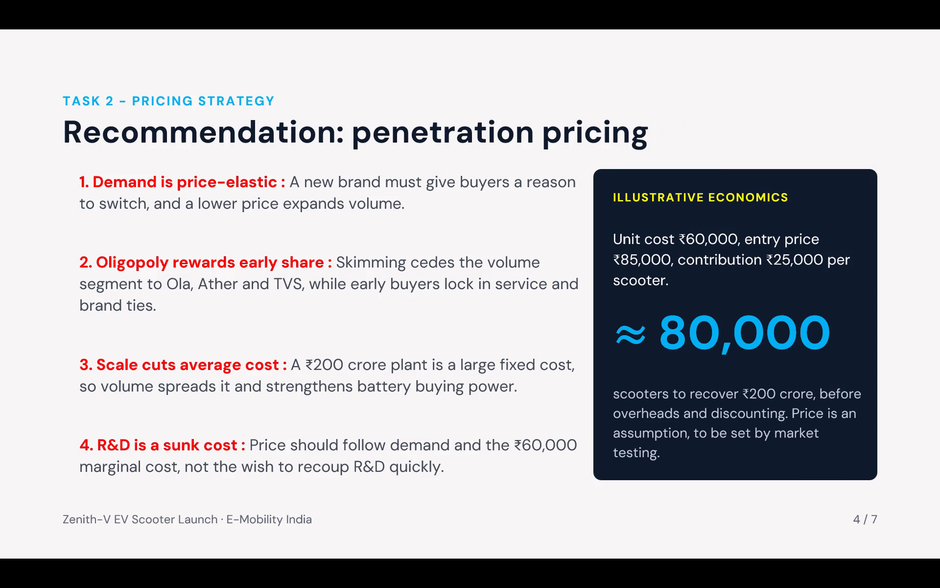
key("Right")
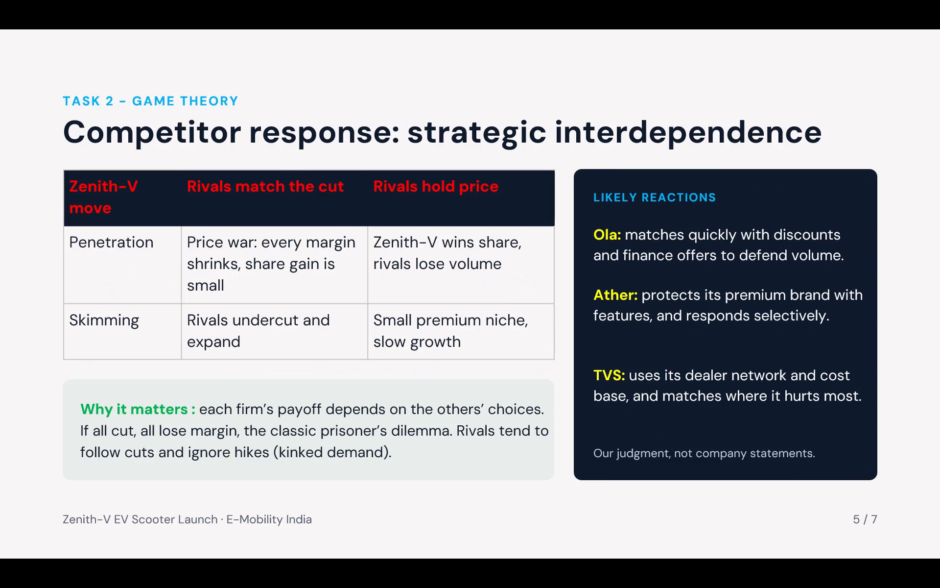
key("Right")
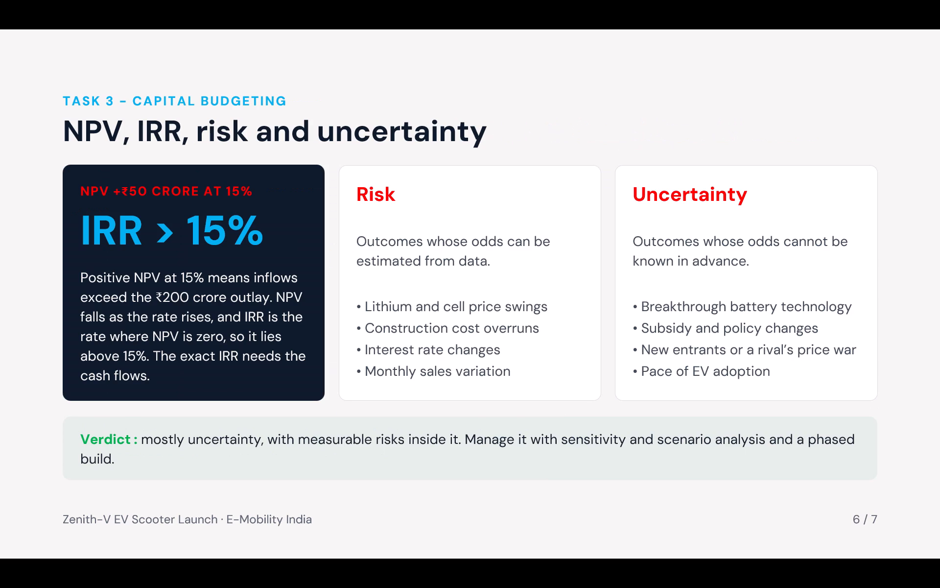
key("Right")
key("Escape")
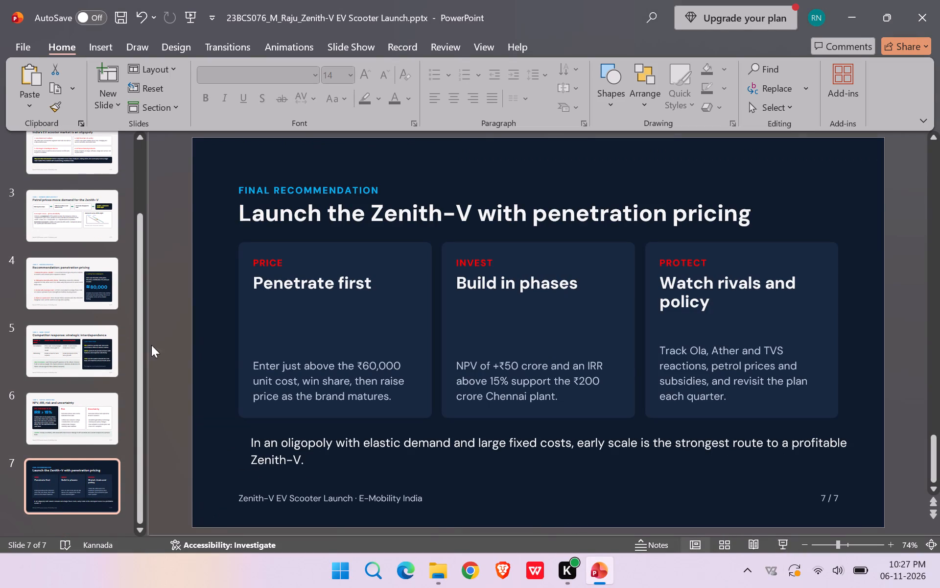
Add spaces around the hyphens in slide 5's footer so it reads "Zenith - V EV Scooter Launch · E - Mobility India".
left_click(49, 343)
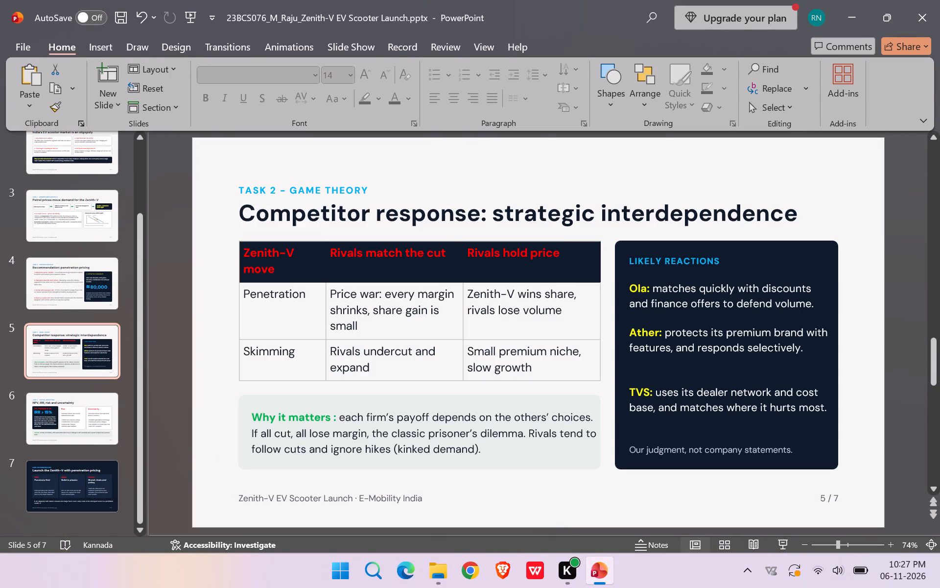
left_click(290, 503)
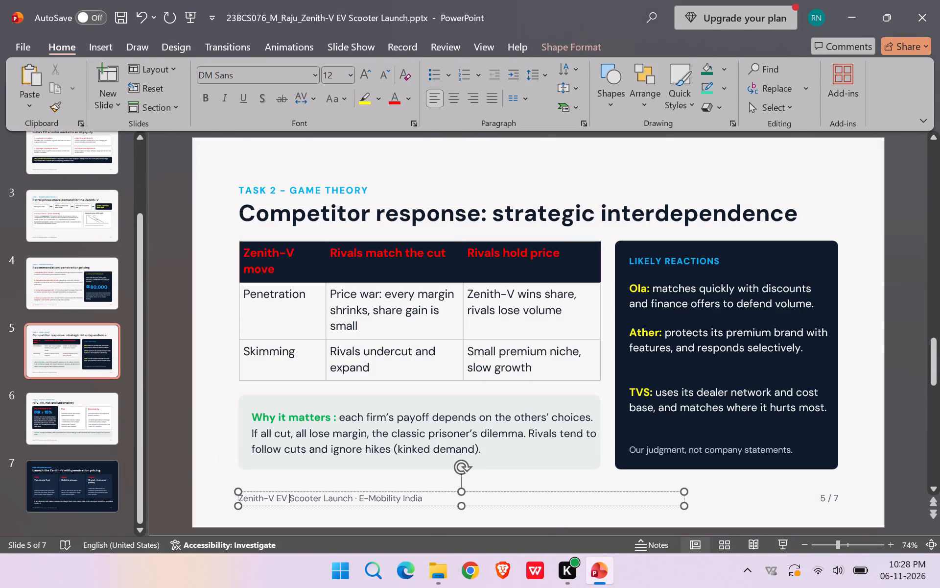
left_click(264, 496)
key("space")
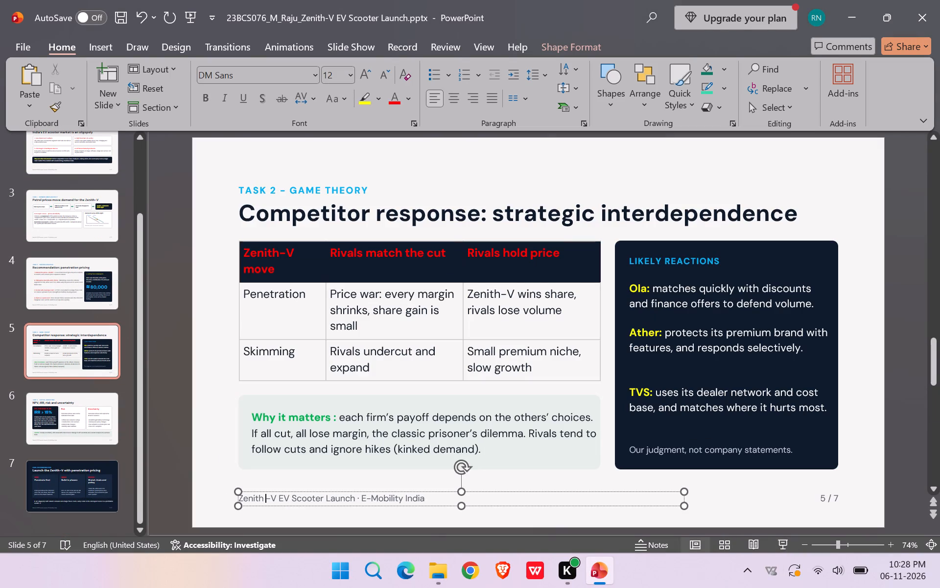
left_click(270, 498)
key("space")
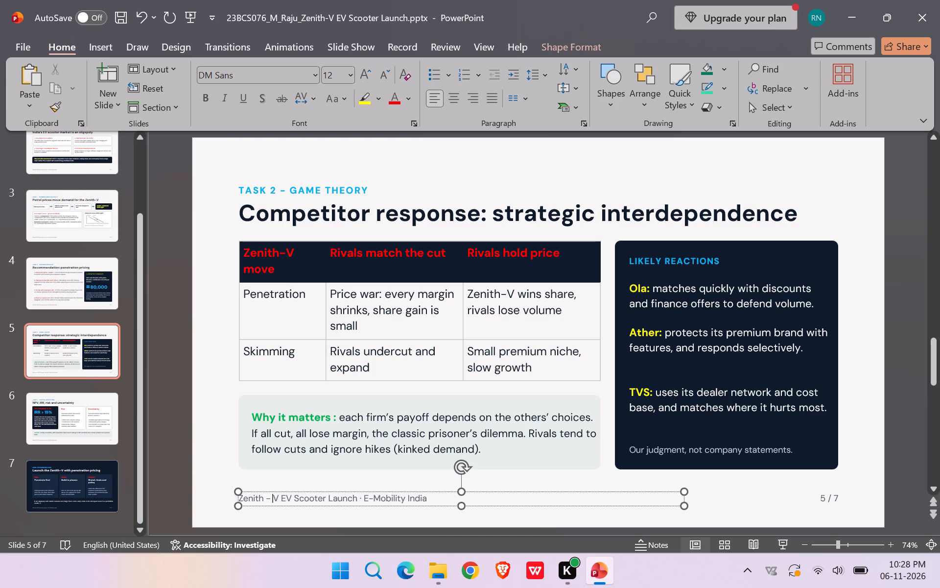
left_click(367, 499)
key("space")
key("Right")
key("space")
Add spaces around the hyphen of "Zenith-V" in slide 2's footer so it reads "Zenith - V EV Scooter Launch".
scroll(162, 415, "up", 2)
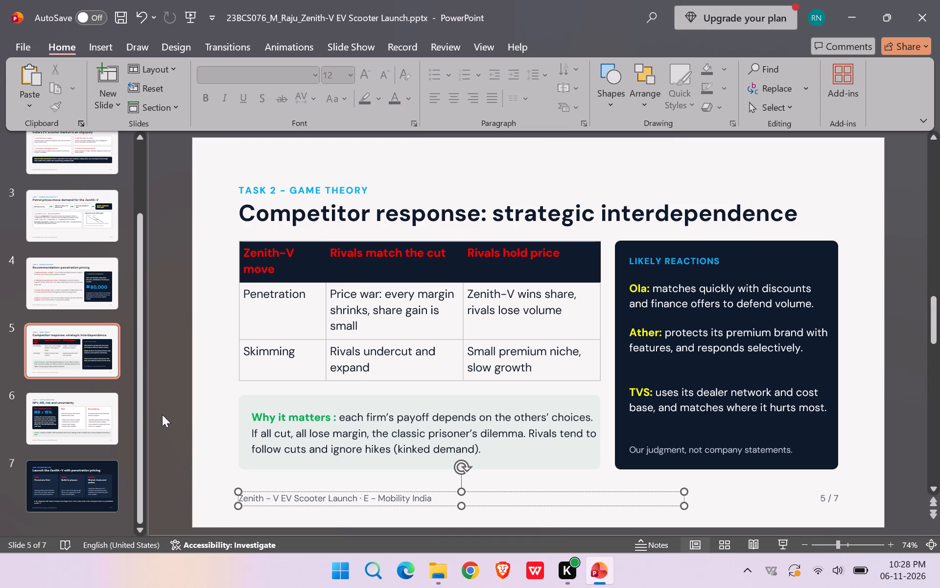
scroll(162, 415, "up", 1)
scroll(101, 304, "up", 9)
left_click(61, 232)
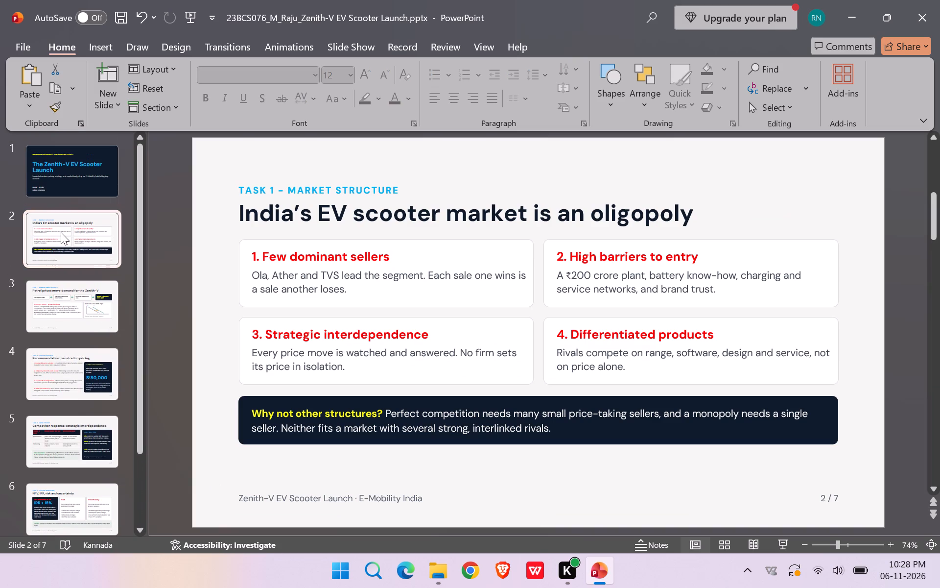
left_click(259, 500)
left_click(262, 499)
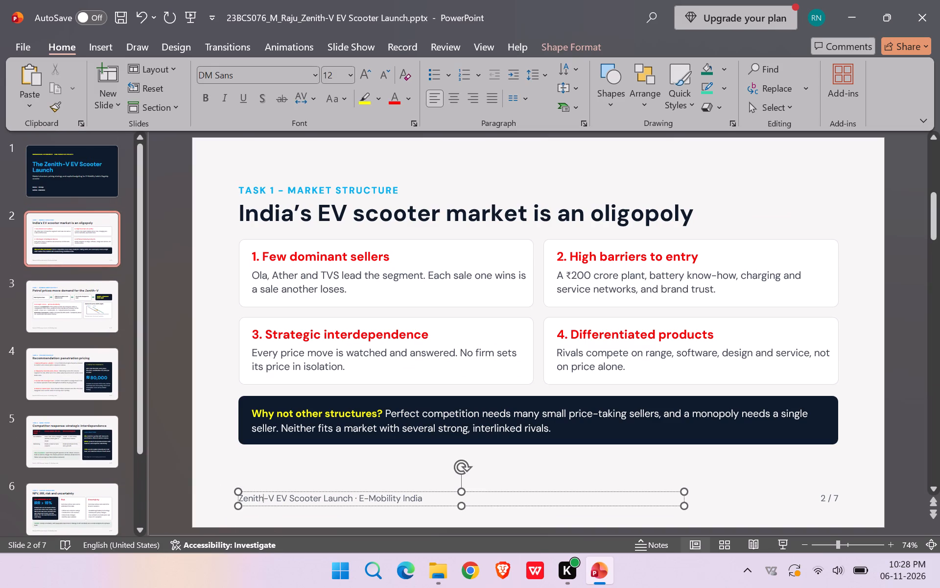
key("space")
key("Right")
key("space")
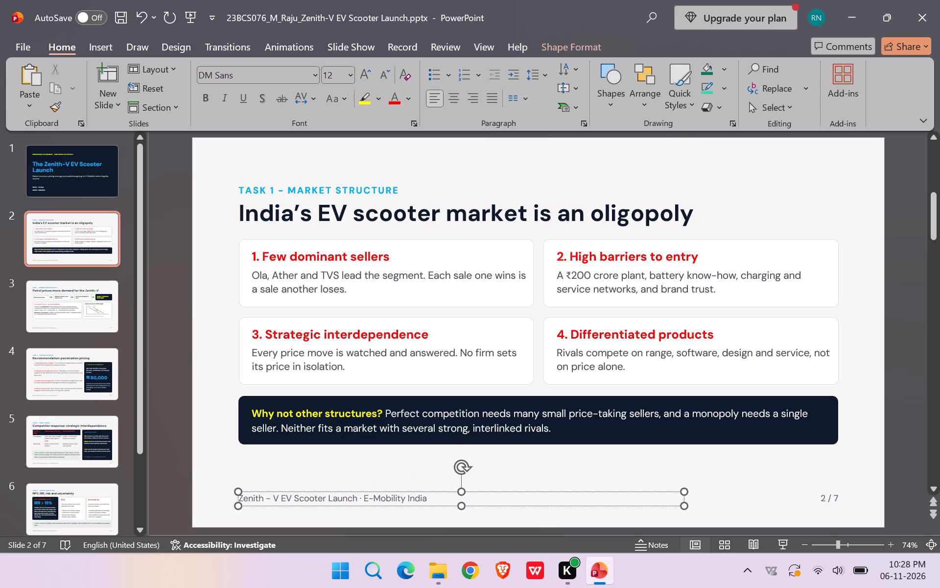
Undo the hyphen spacing in slide 2's footer and around the "E-Mobility" hyphen in slide 5's footer.
key("ctrl+z")
key("ctrl+z")
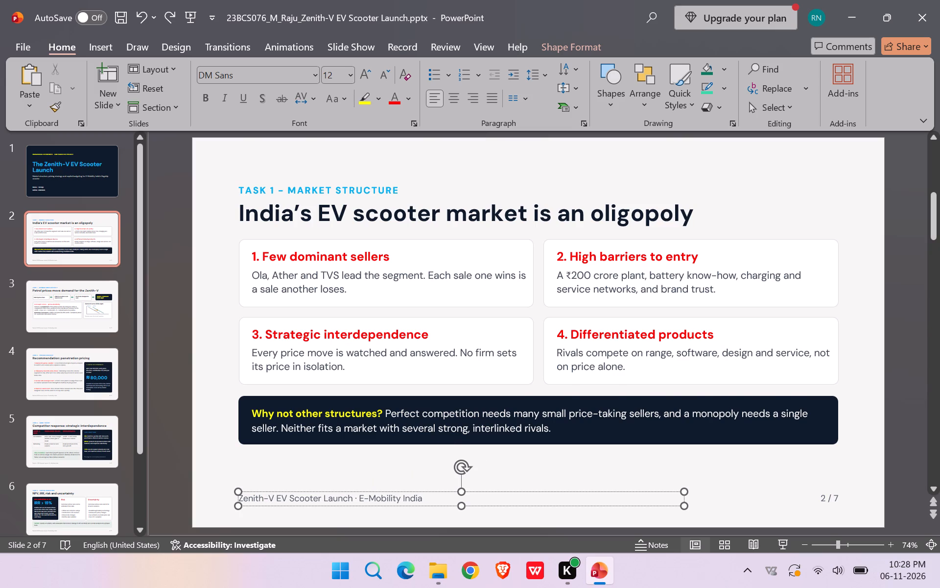
key("ctrl+z")
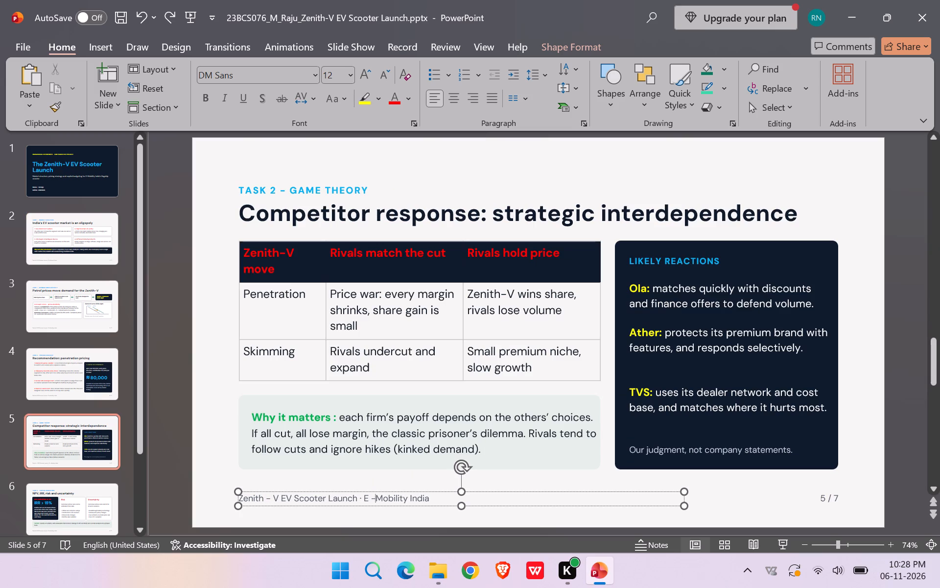
key("ctrl+z")
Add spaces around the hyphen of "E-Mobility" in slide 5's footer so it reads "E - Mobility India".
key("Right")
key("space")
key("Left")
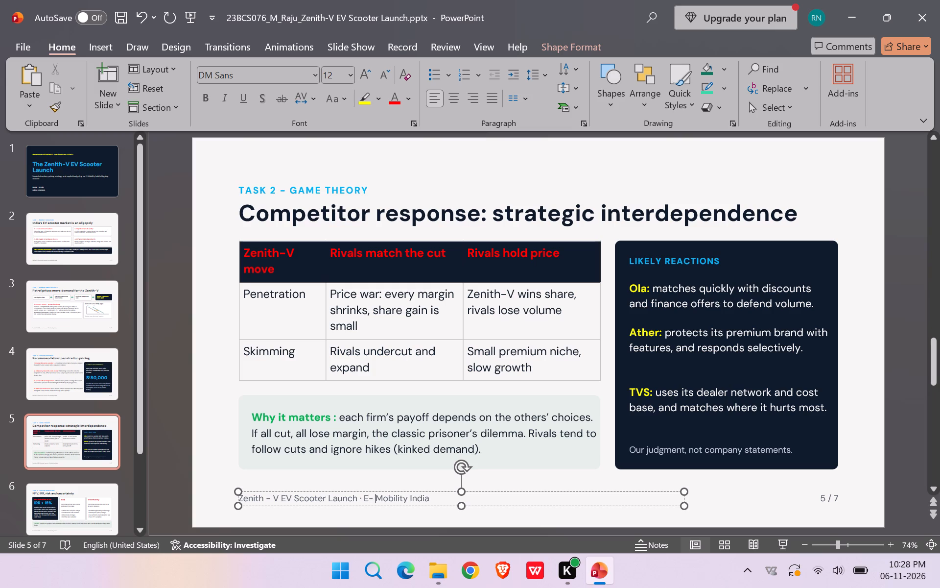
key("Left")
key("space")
Undo all hyphen spacing in slide 5's footer, back through the spacing edit to slide 6's "Verdict" label.
key("ctrl+z")
key("ctrl+z")
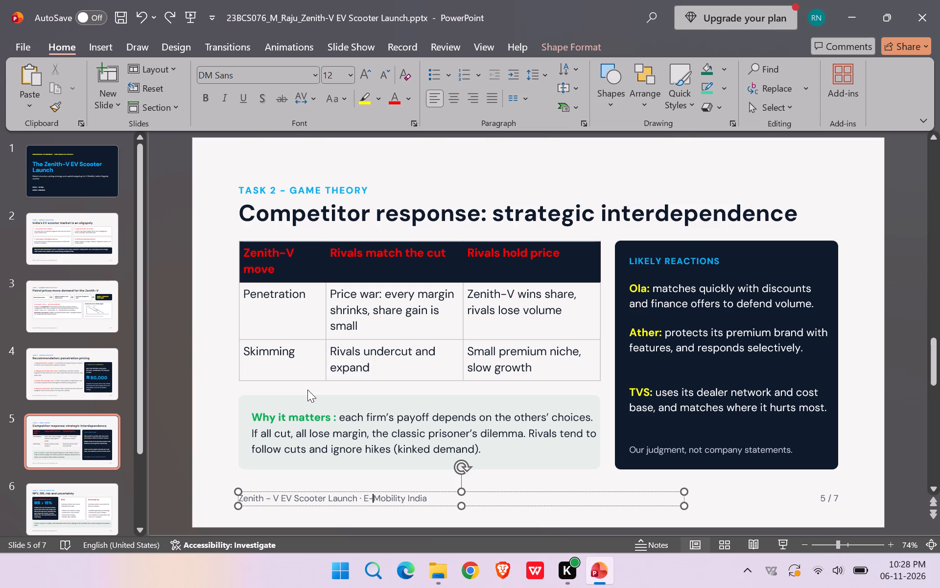
key("ctrl+z")
key("ctrl+z")
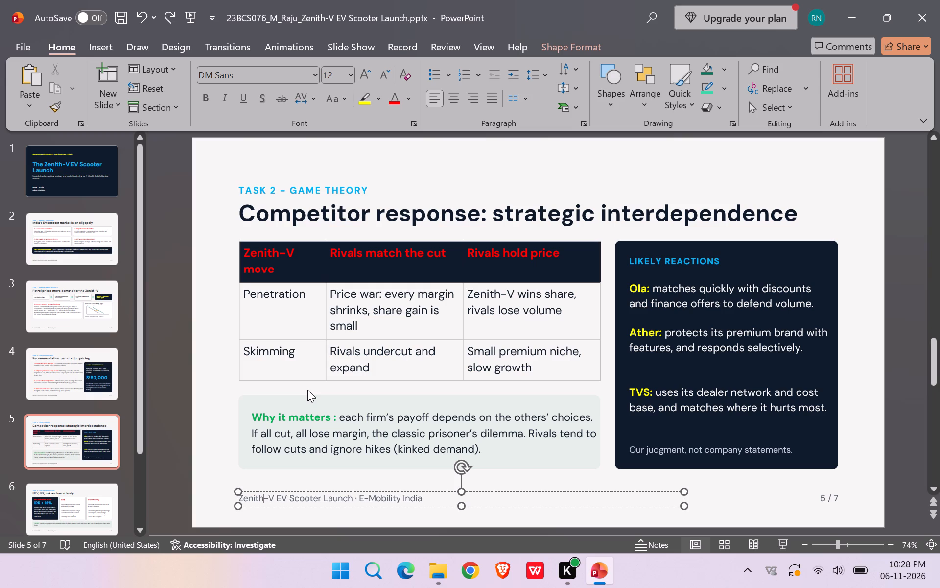
key("ctrl+z")
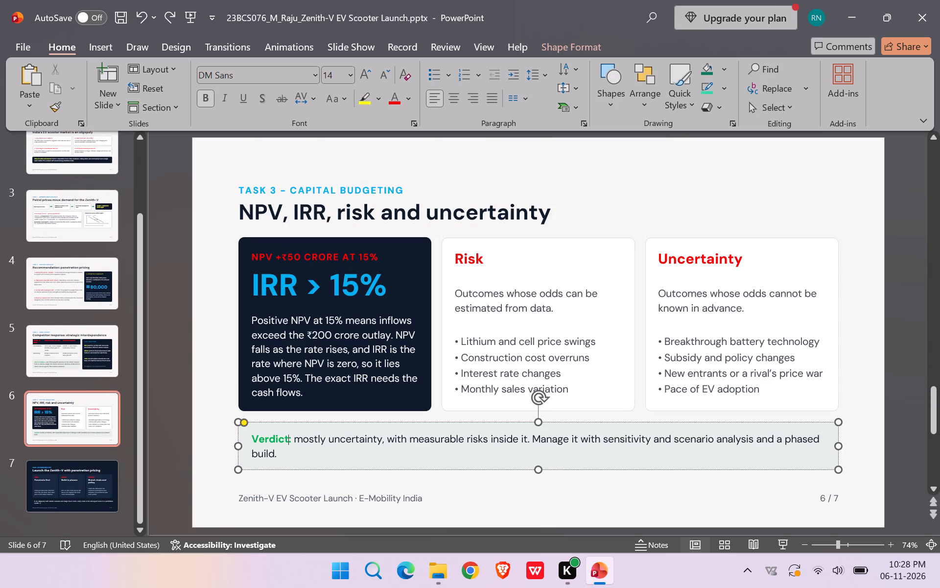
Insert a space before the colon in the "Verdict" label on slide 6.
key("space")
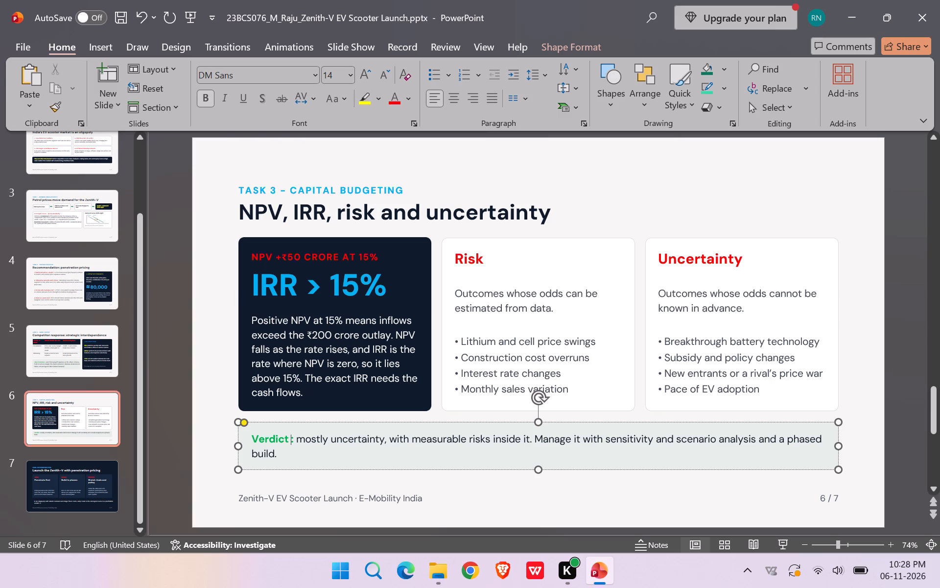
Run the slide show from the title slide and review every slide through the final recommendation.
scroll(82, 181, "up", 5)
left_click(72, 168)
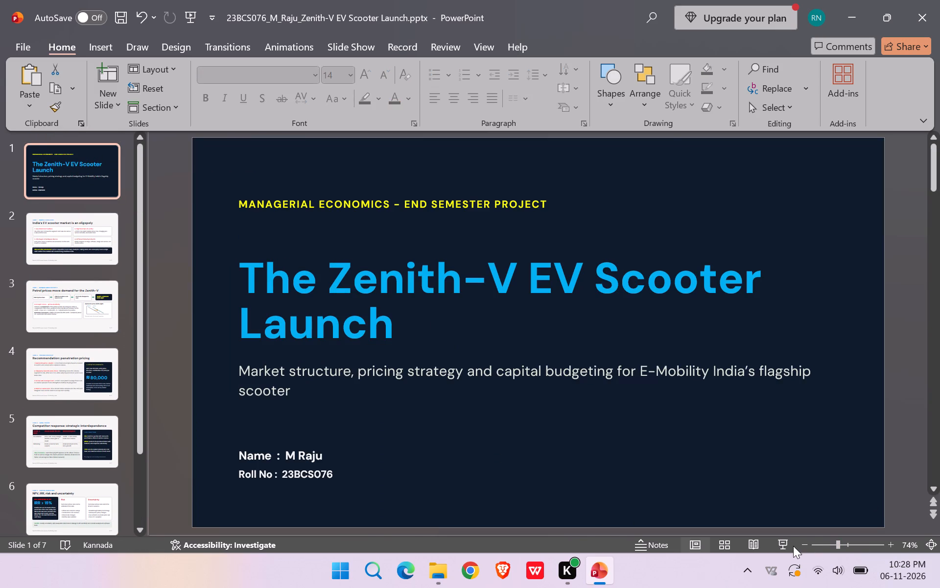
left_click(789, 544)
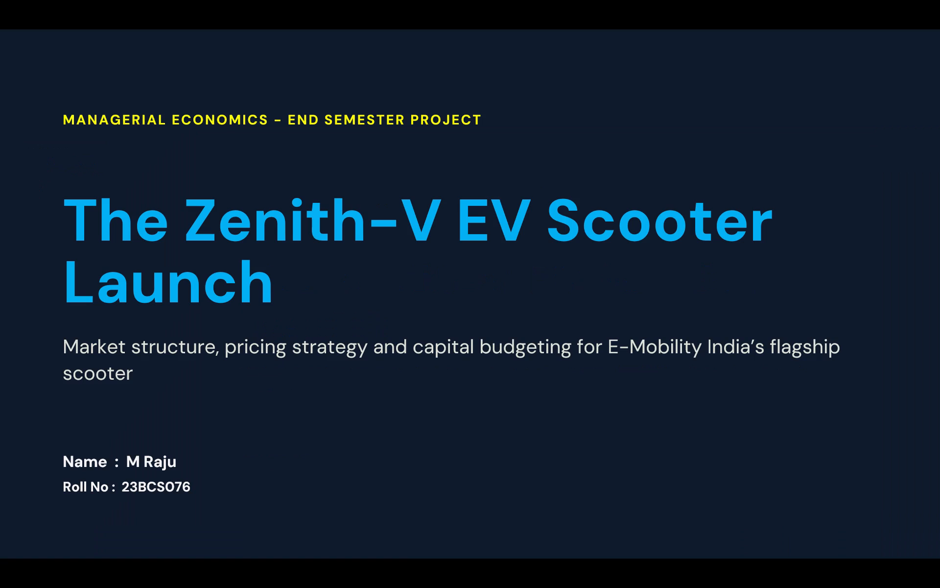
key("Right")
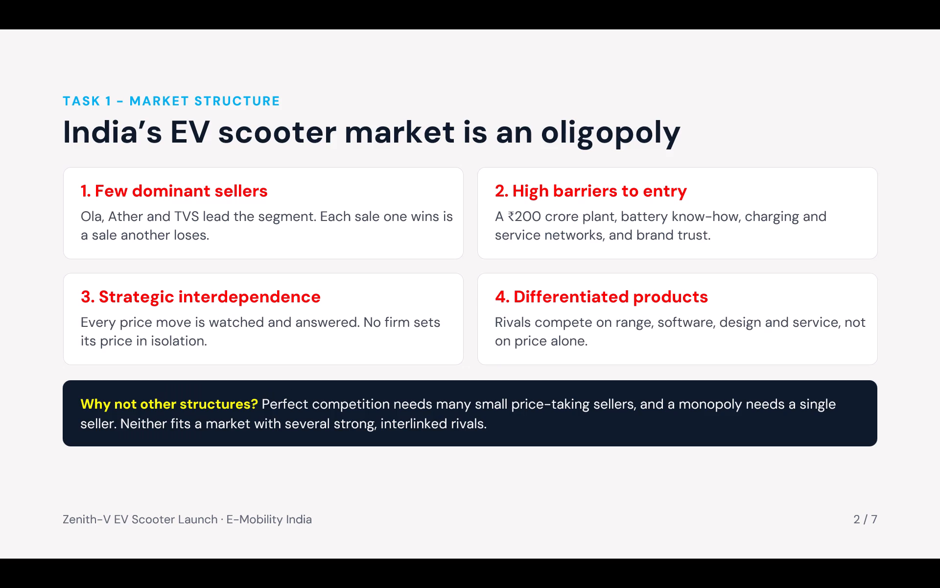
key("Right")
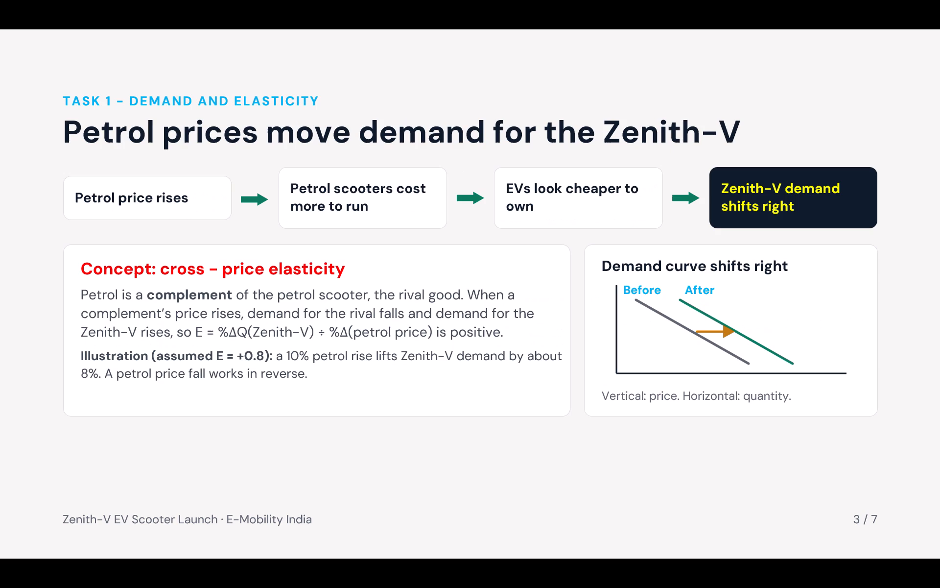
key("Right")
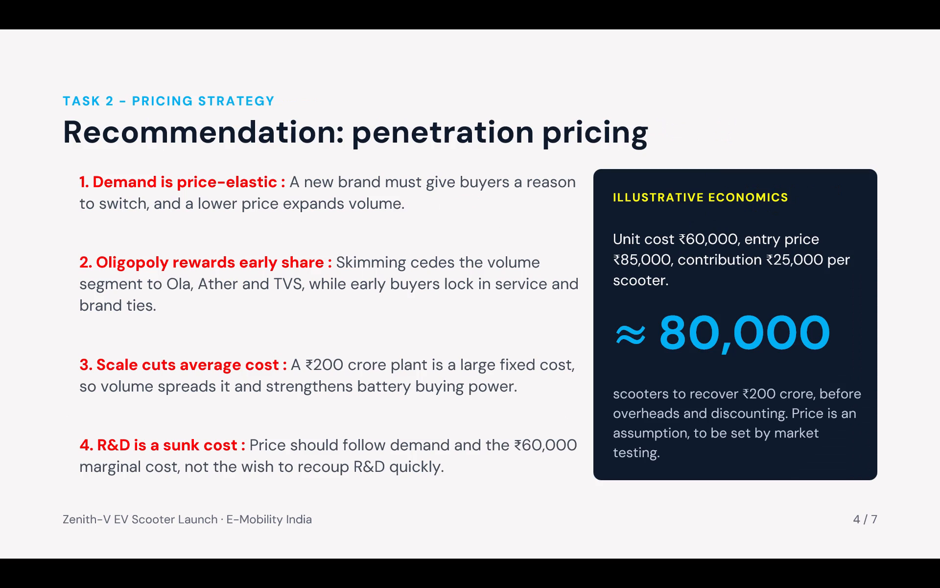
key("Right")
key("Right")
key("Right")
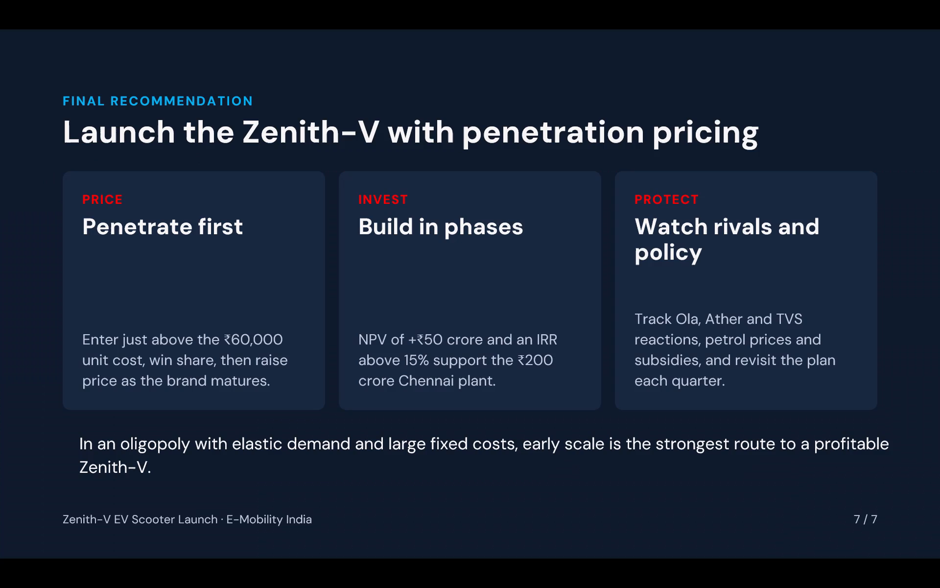
key("Right")
Page back to the title slide in the show and review the slides again up to the competitor response slide.
key("Left")
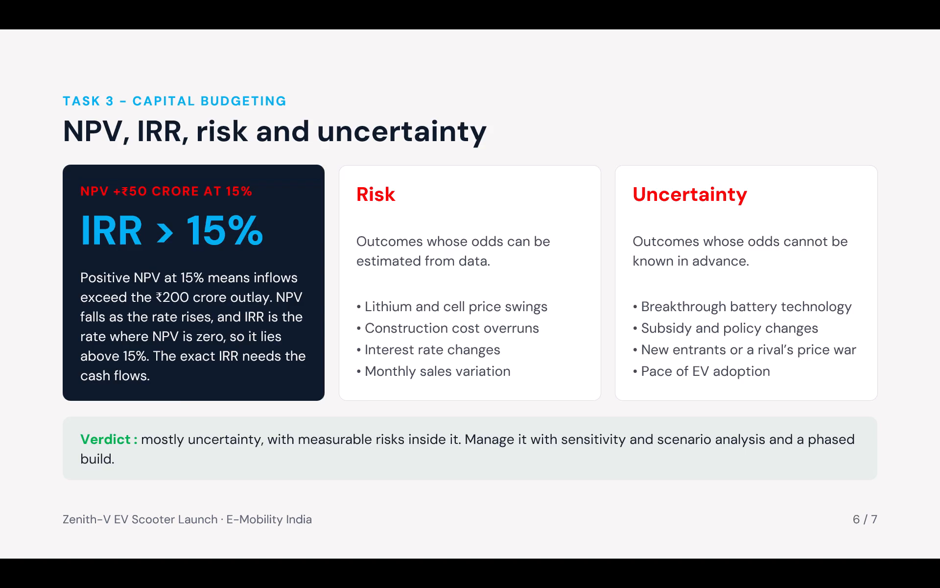
key("Left")
key("Left")
key("Left")
key("Left")
key("Left")
key("Left")
key("Left")
key("Left")
key("Right")
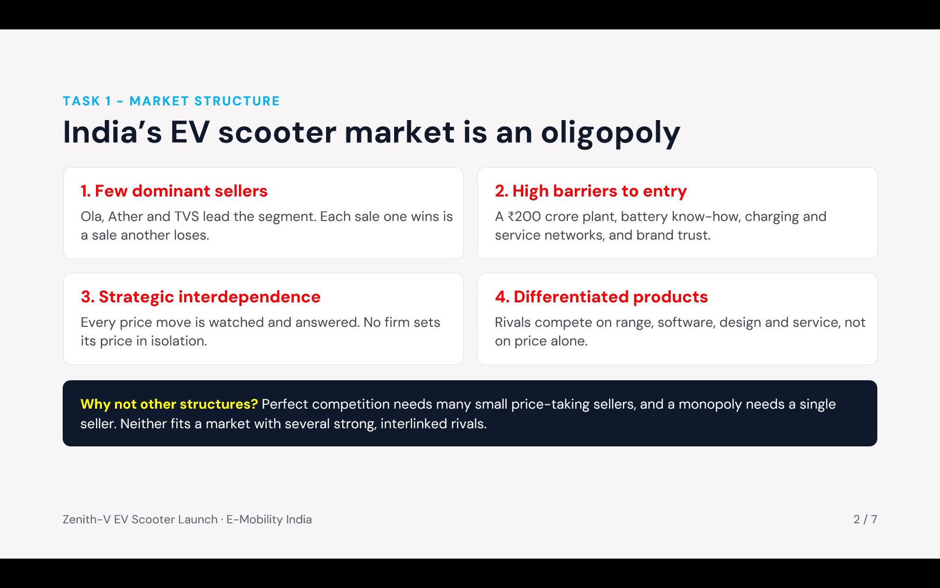
key("Left")
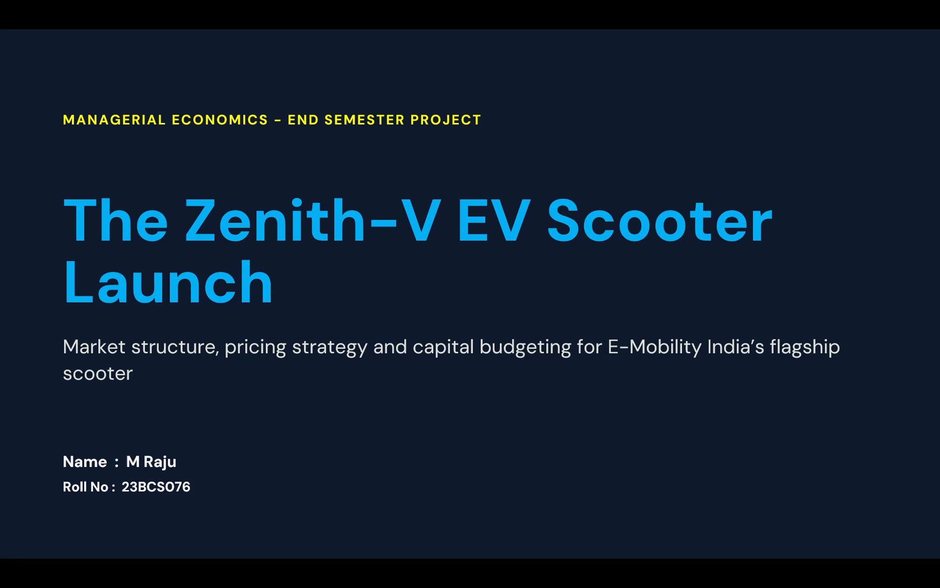
key("Right")
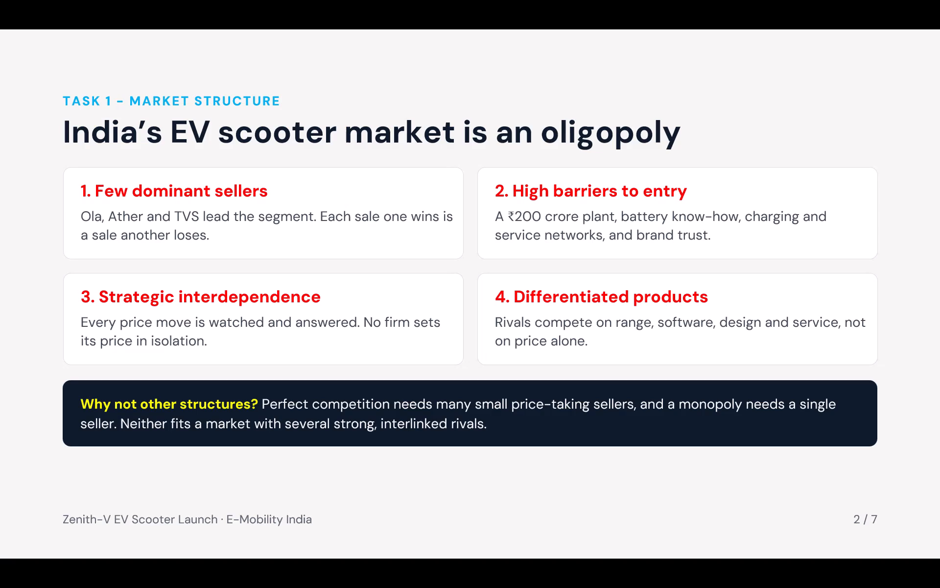
key("Left")
key("Right")
key("Left")
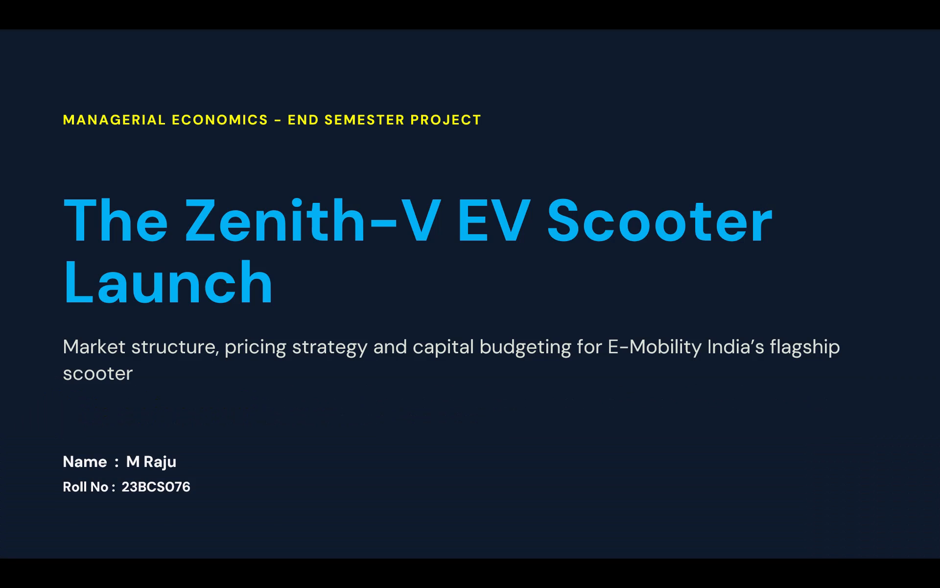
key("Right")
key("Right")
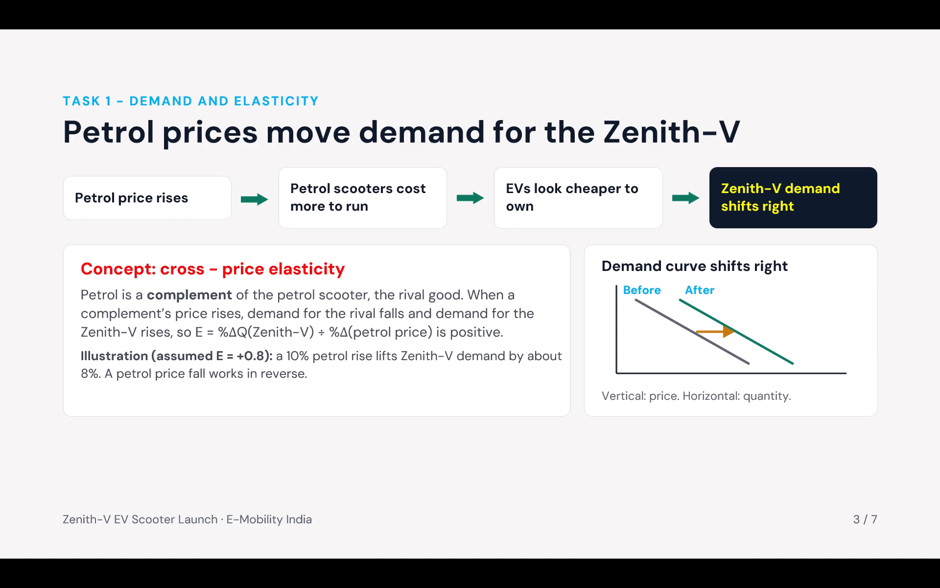
key("Right")
key("Right")
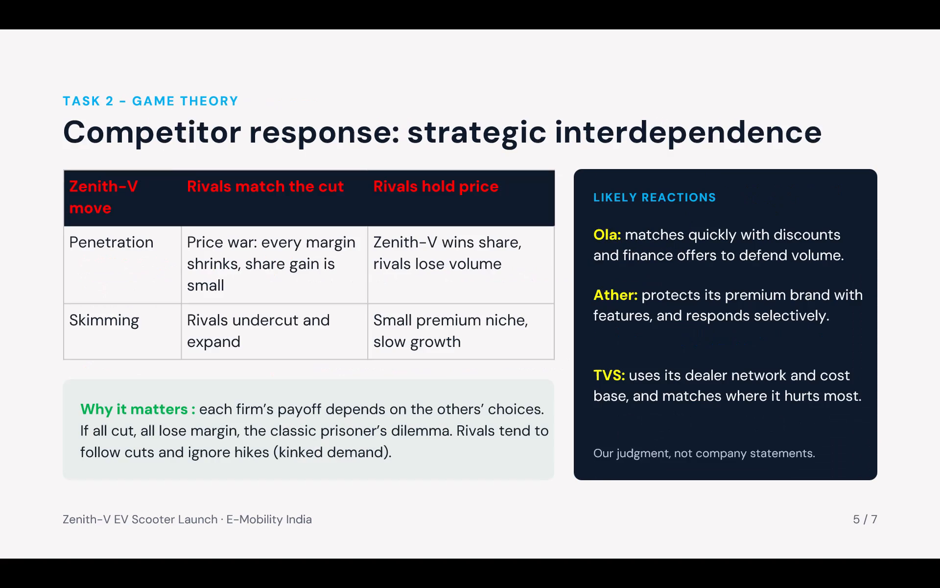
Try to save the presentation from within the running slide show.
key("ctrl+s")
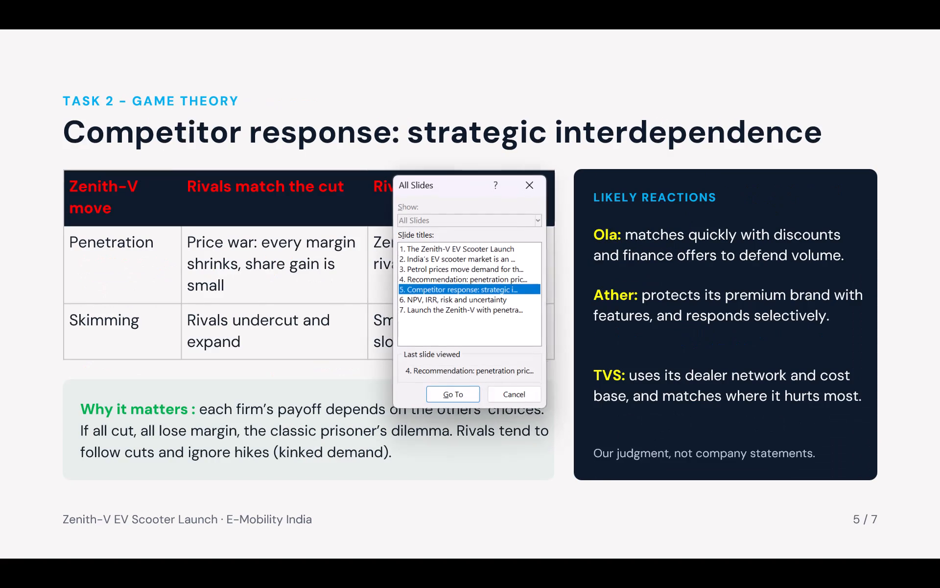